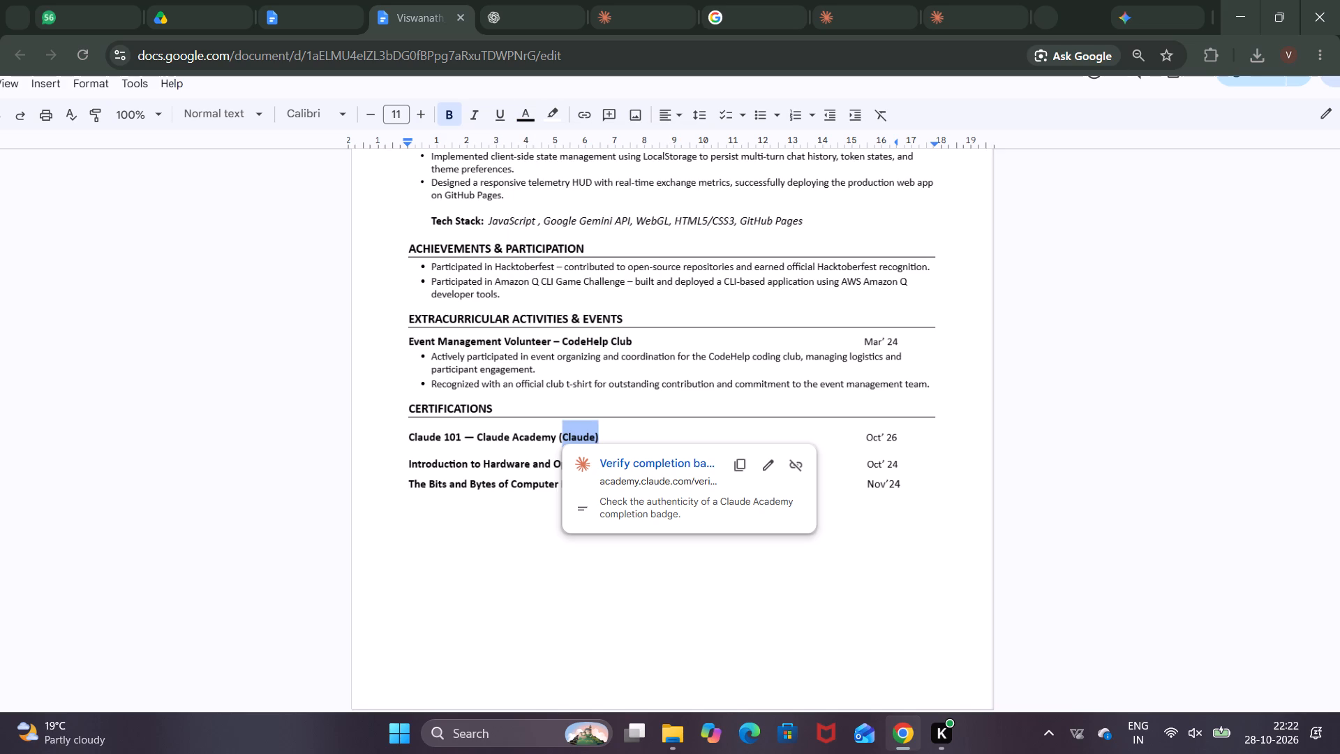
pyautogui.click(631, 430)
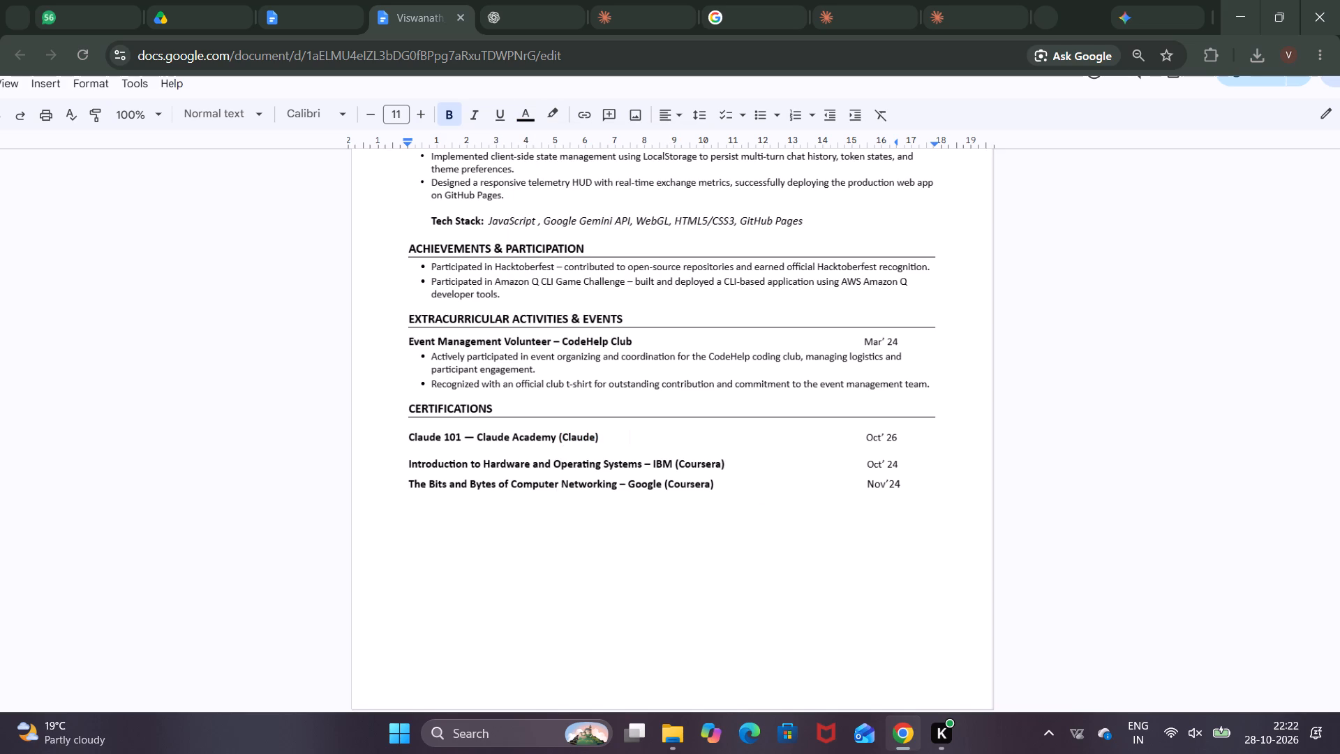
pyautogui.click(590, 438)
pyautogui.click(519, 566)
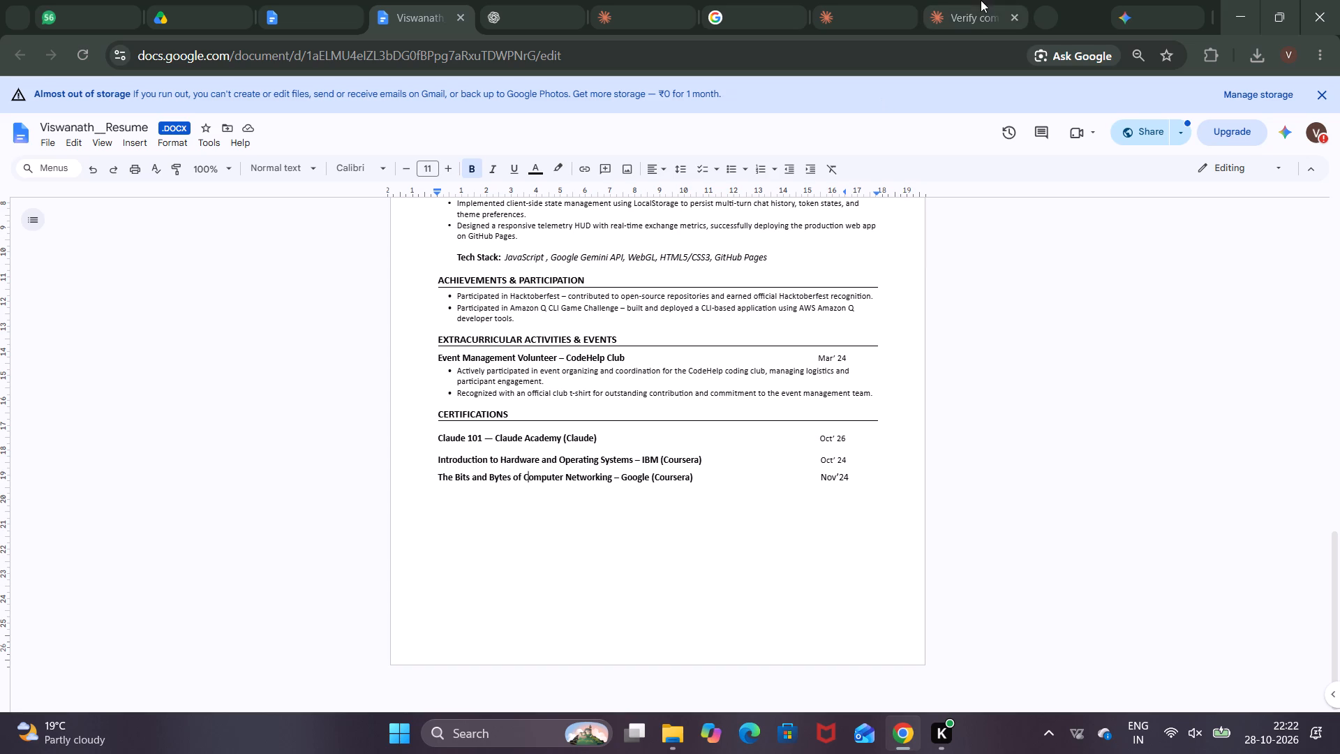
# Switch to the Google results for coursera, open the Coursera website and bring up its login form.
pyautogui.click(778, 0)
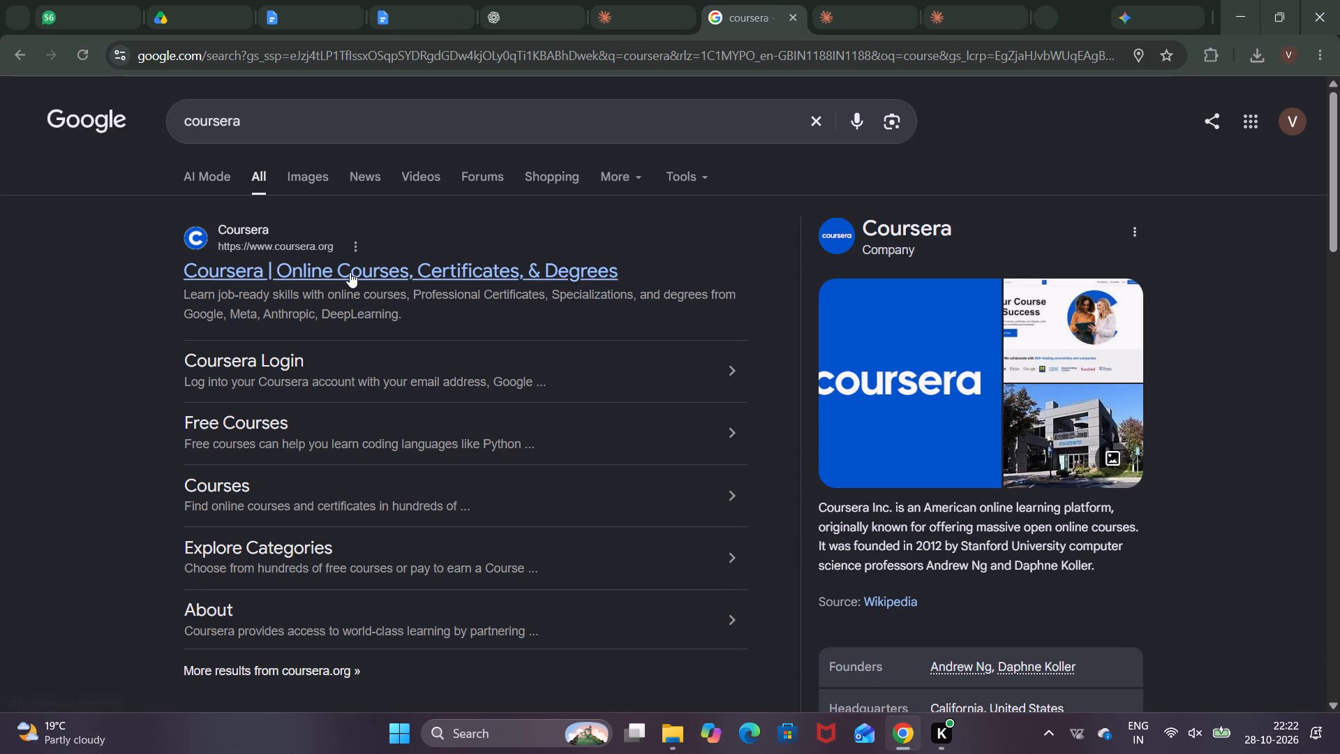
pyautogui.click(350, 272)
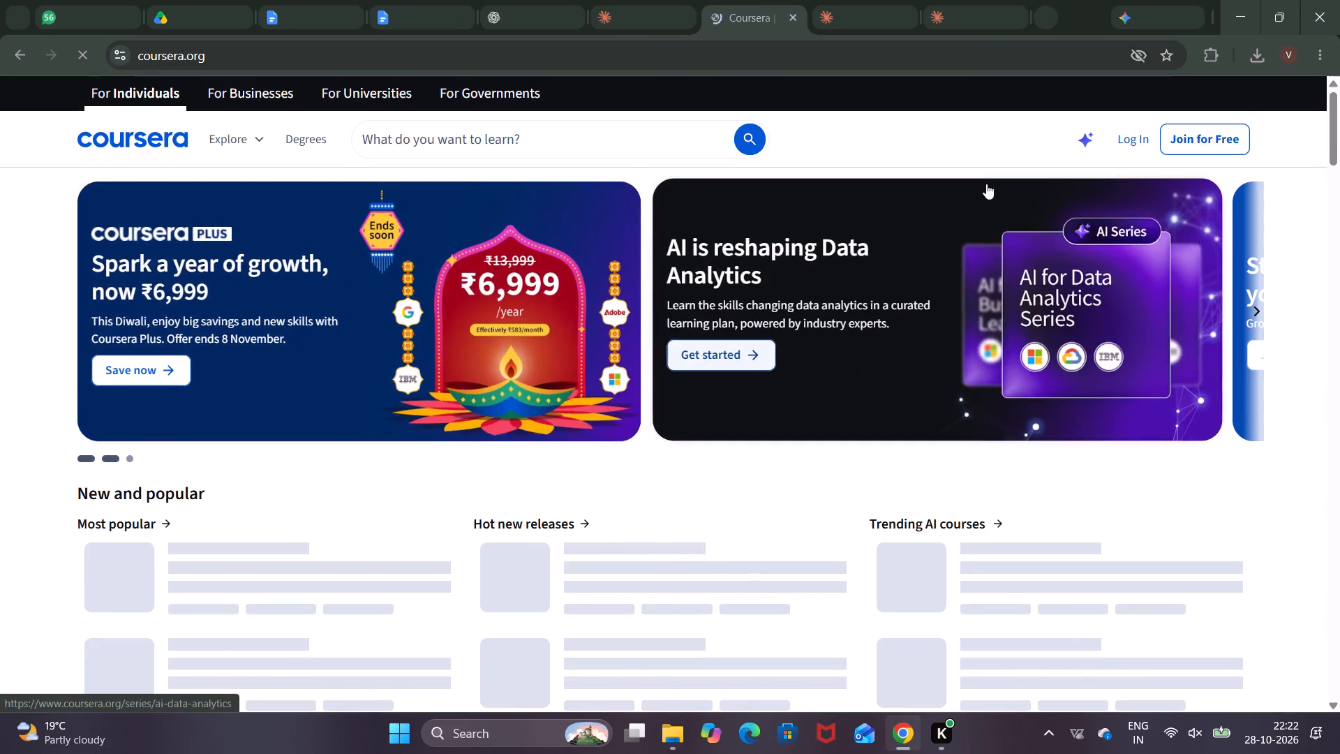
pyautogui.click(1139, 133)
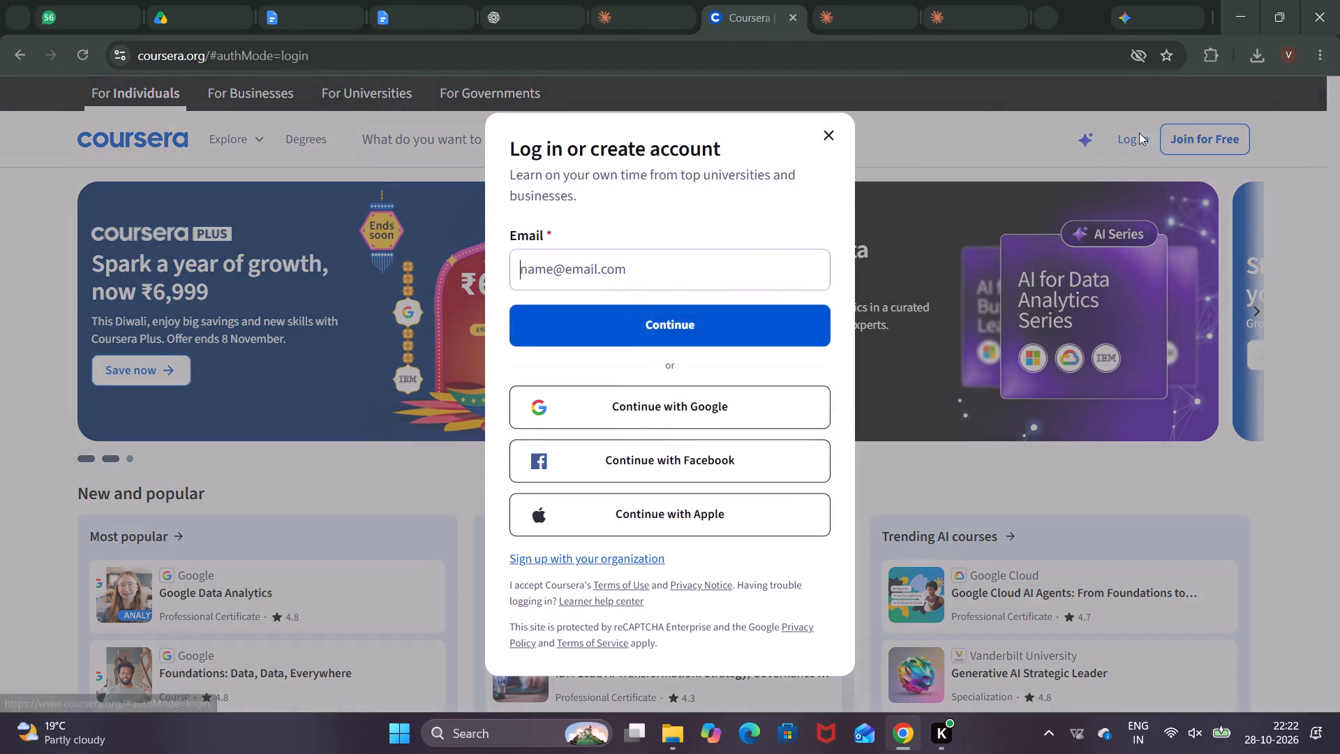
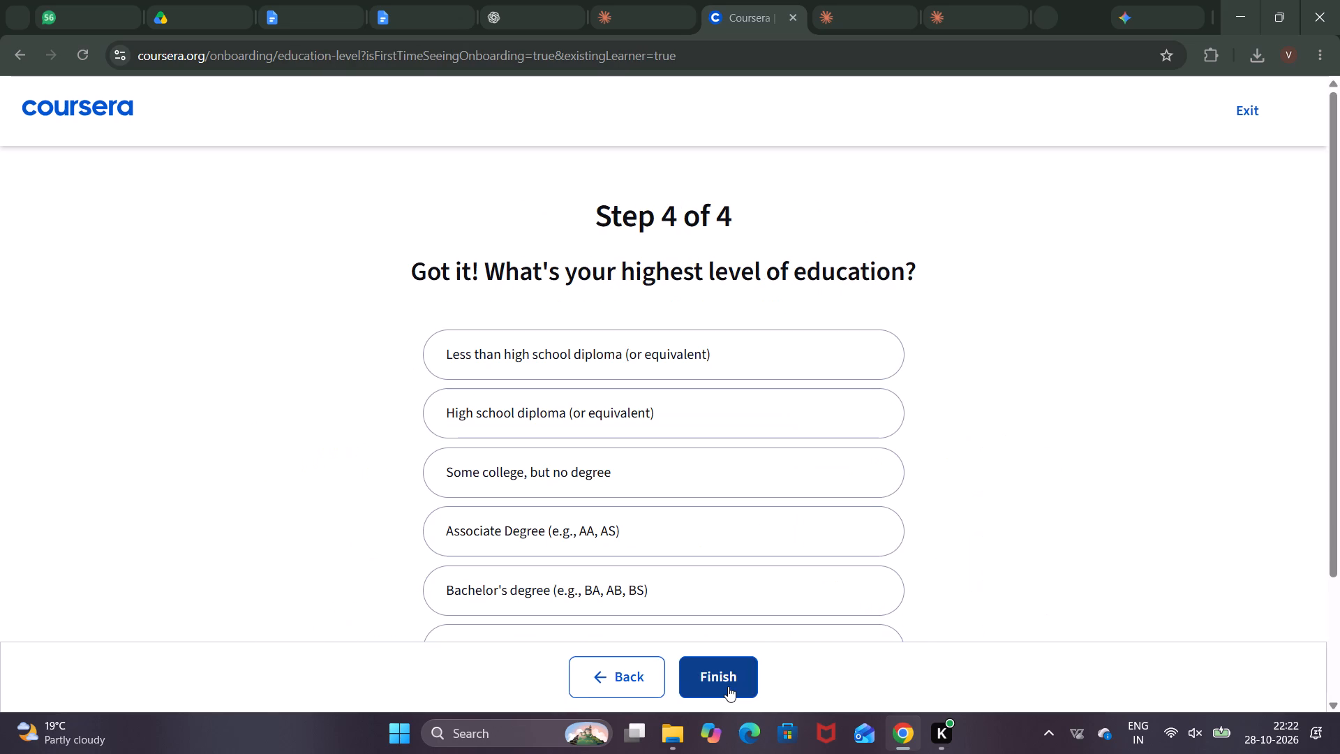
# Finish the Coursera onboarding with Bachelor's degree as the highest education level and decline the Coursera Plus free trial.
pyautogui.scroll(-2, 669, 468)
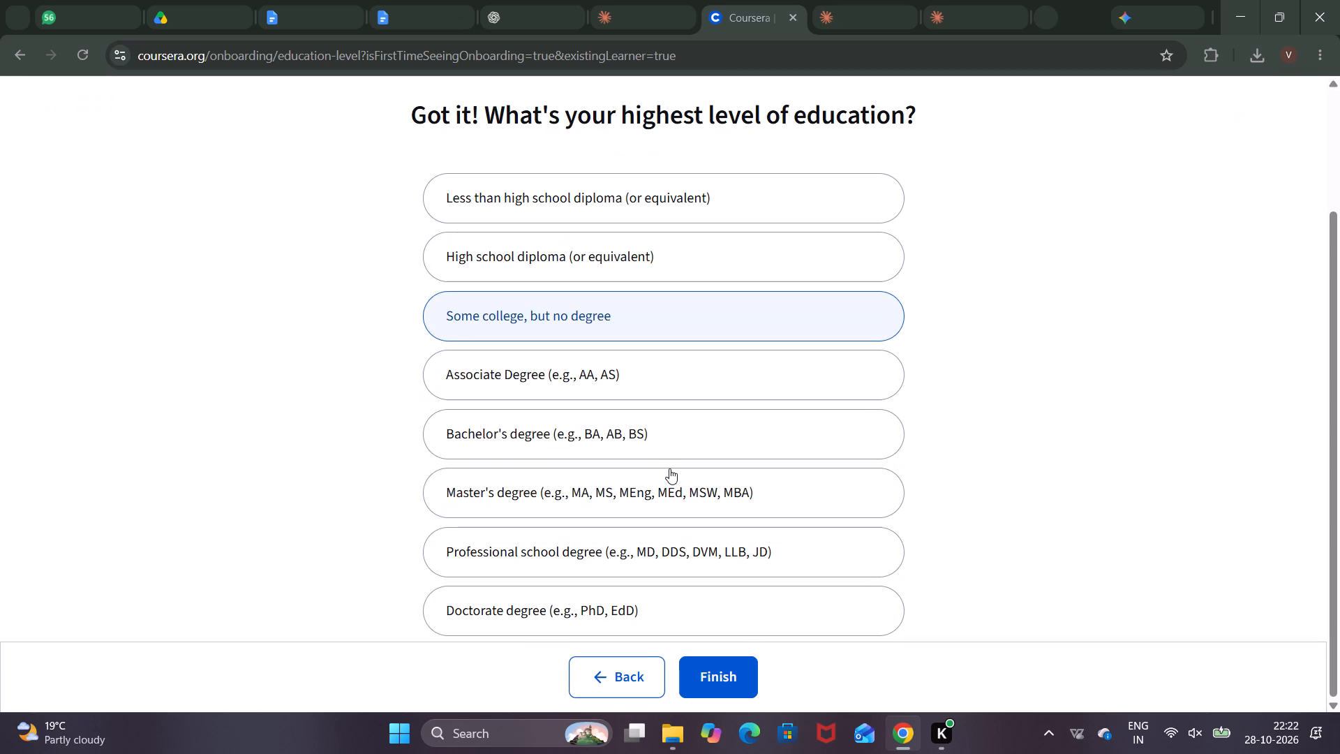
pyautogui.scroll(-1, 669, 468)
pyautogui.click(617, 441)
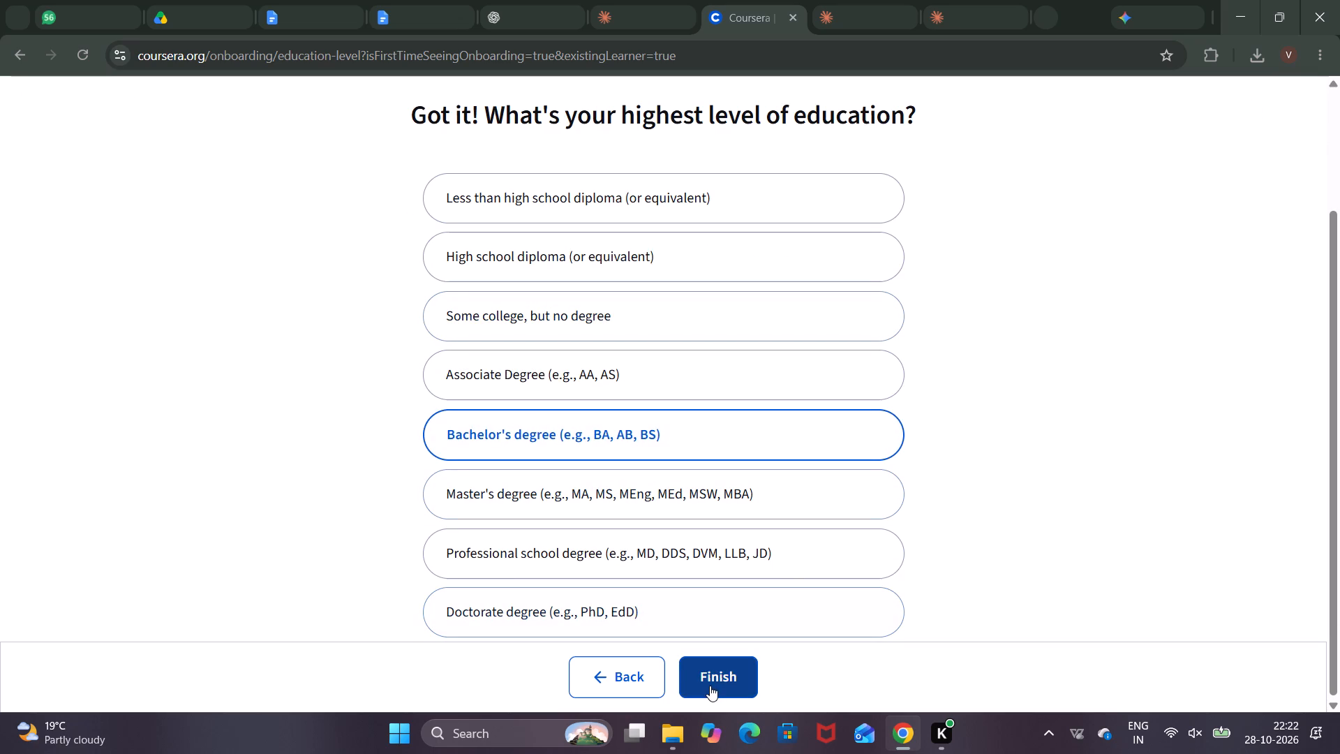
pyautogui.click(710, 686)
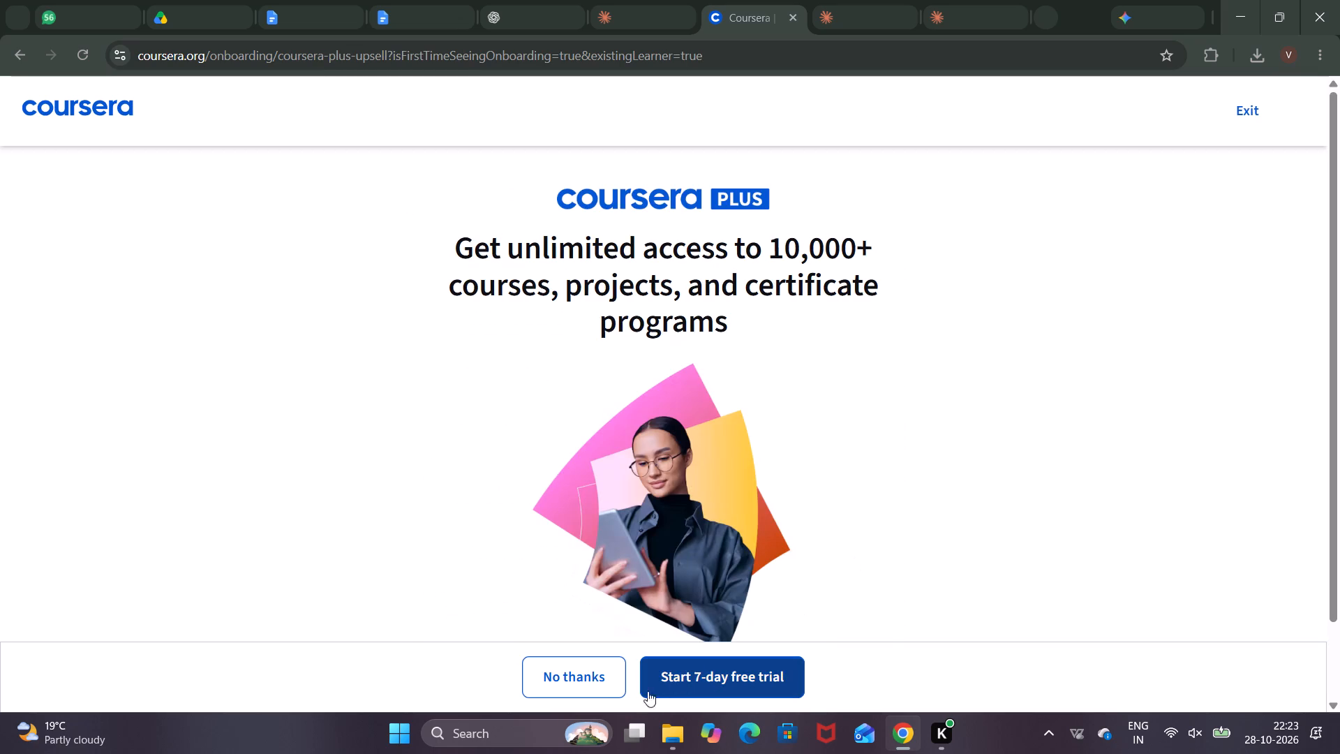
pyautogui.click(603, 684)
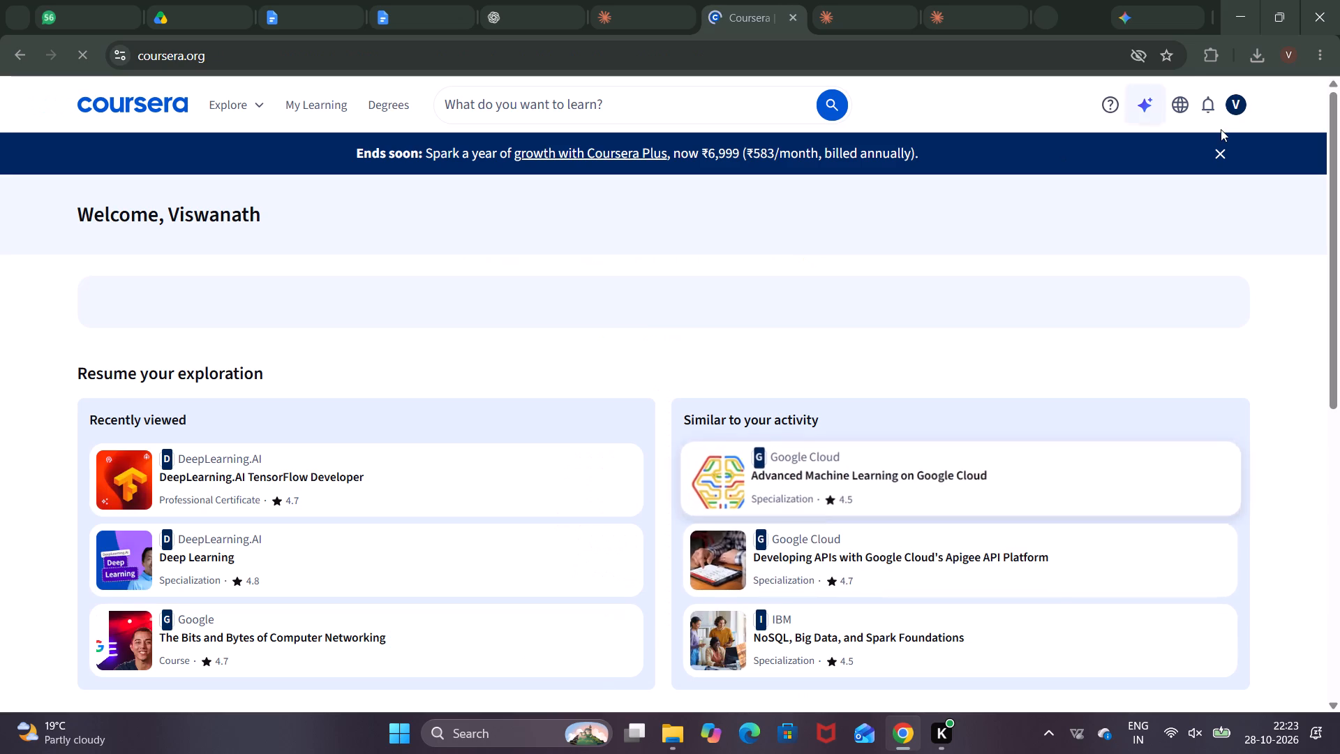
# Open My Learning on Coursera and check its completed courses and certificates for earned credentials.
pyautogui.click(1241, 103)
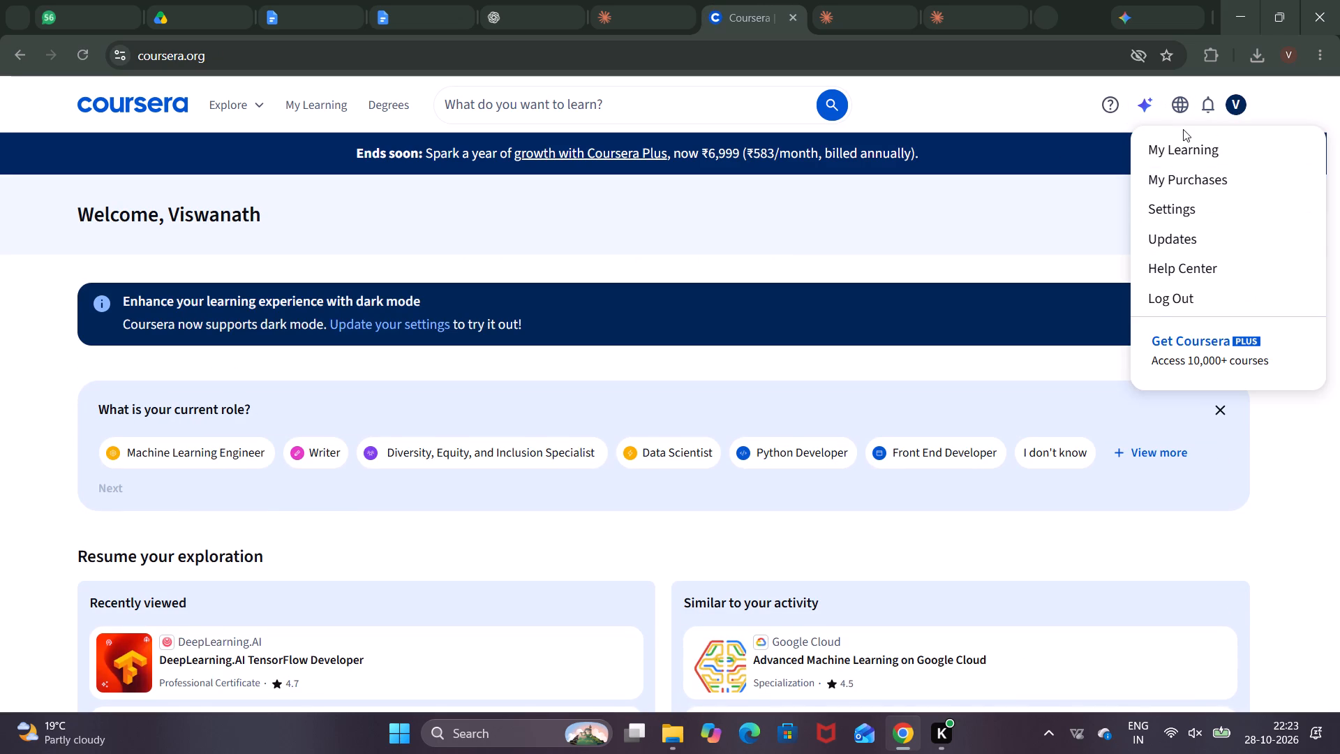
pyautogui.click(1179, 152)
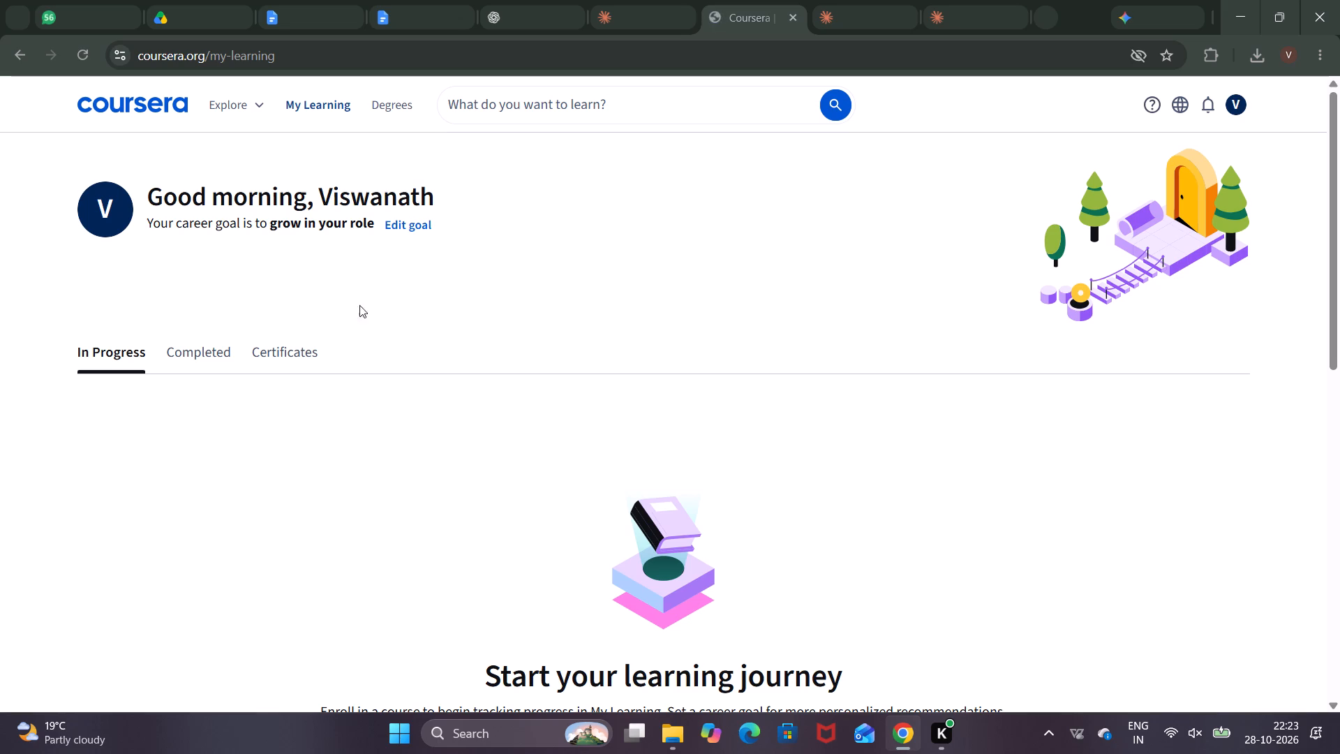
pyautogui.click(200, 358)
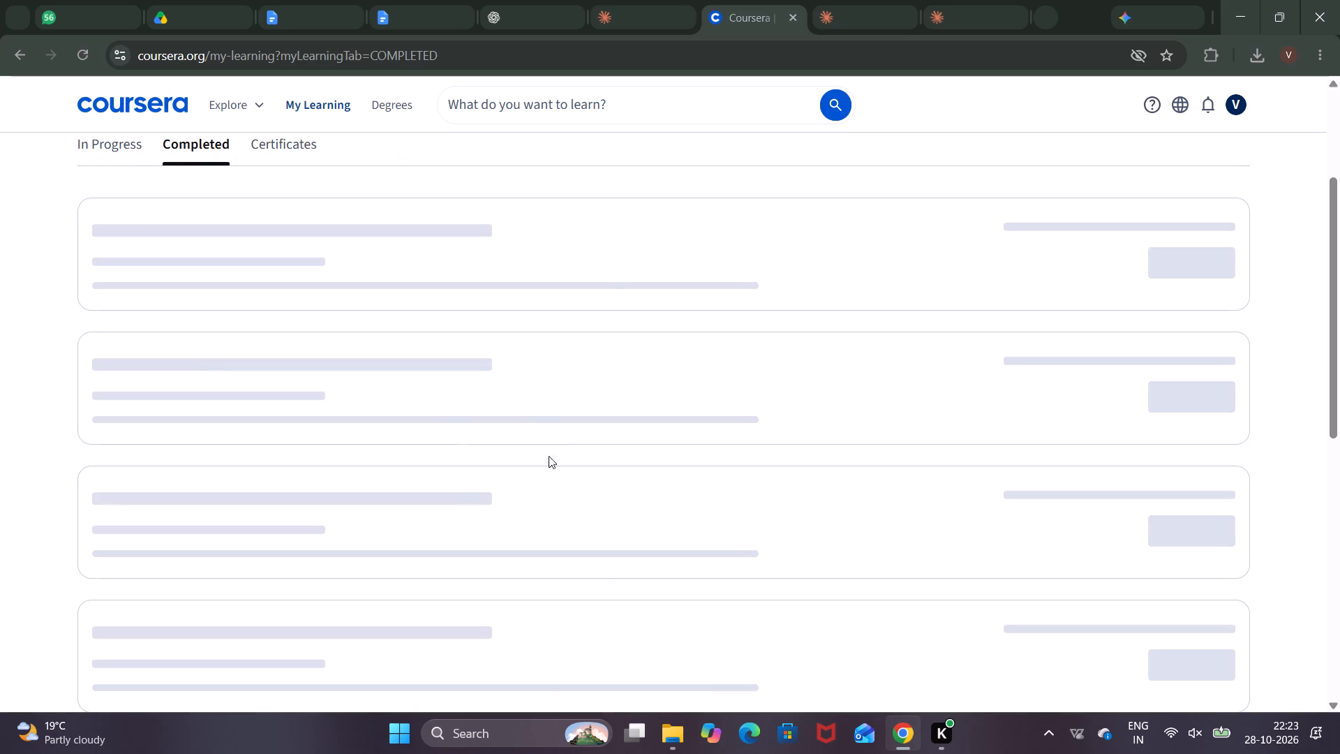
pyautogui.click(278, 145)
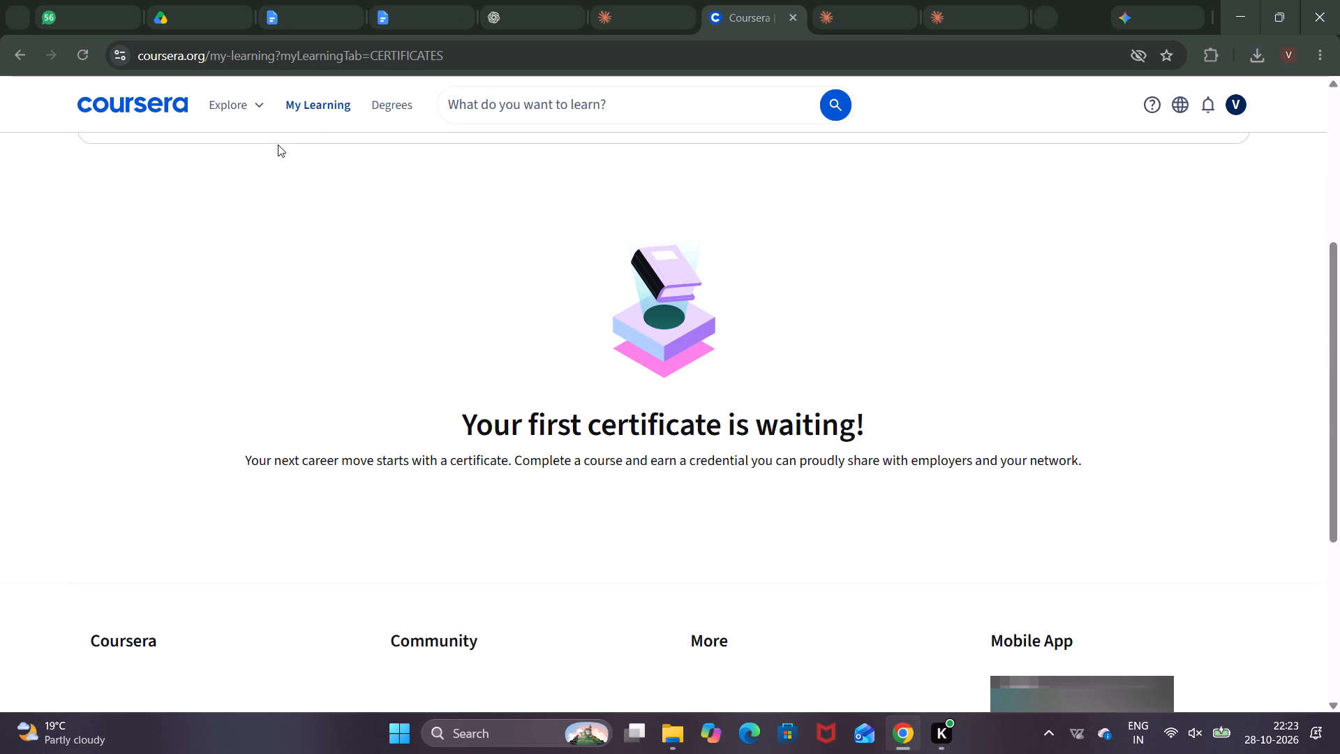
pyautogui.hscroll(1, 452, 300)
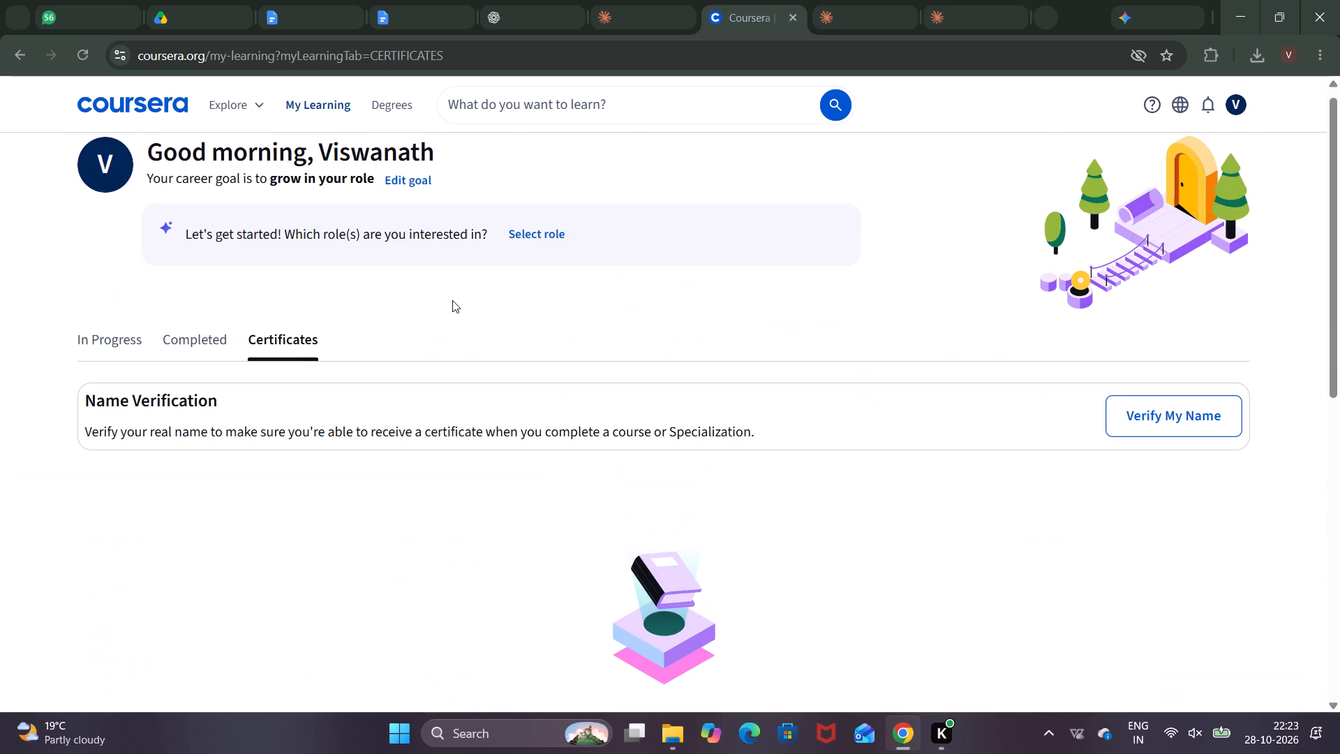
pyautogui.scroll(2, 604, 342)
pyautogui.click(126, 348)
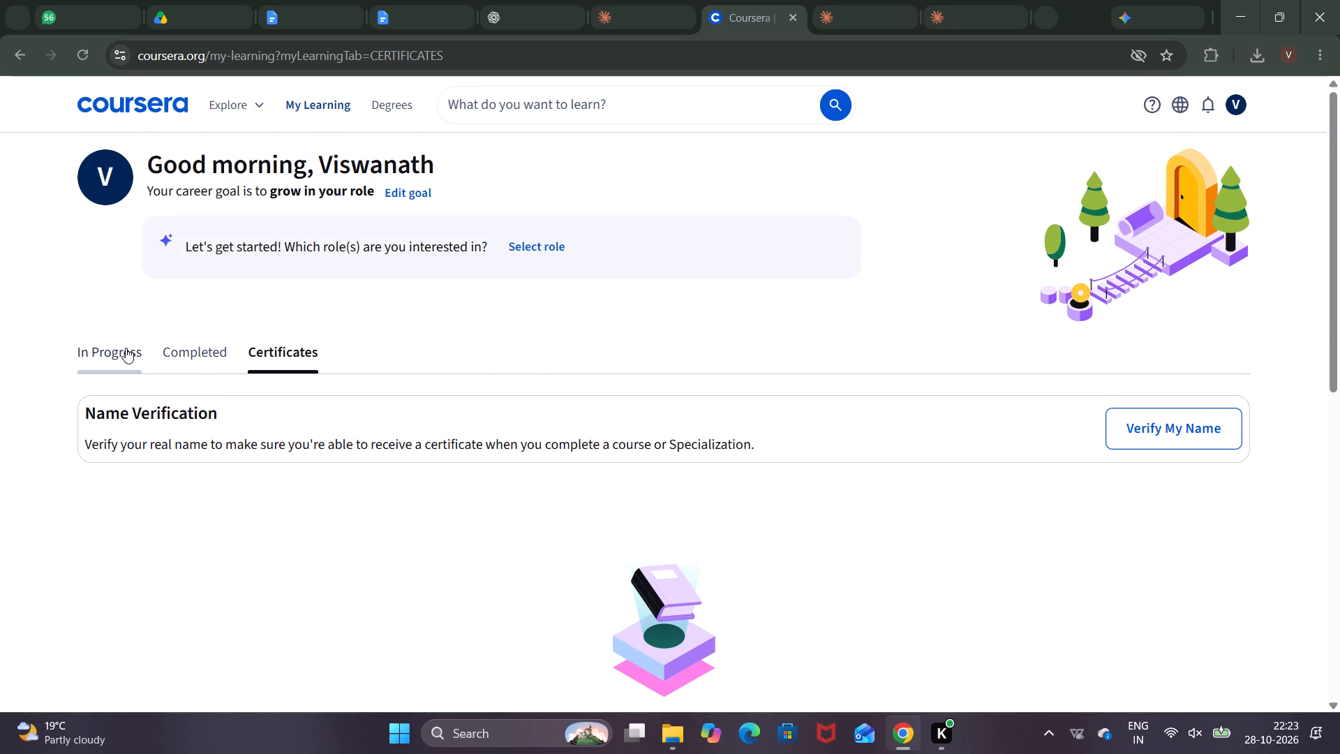
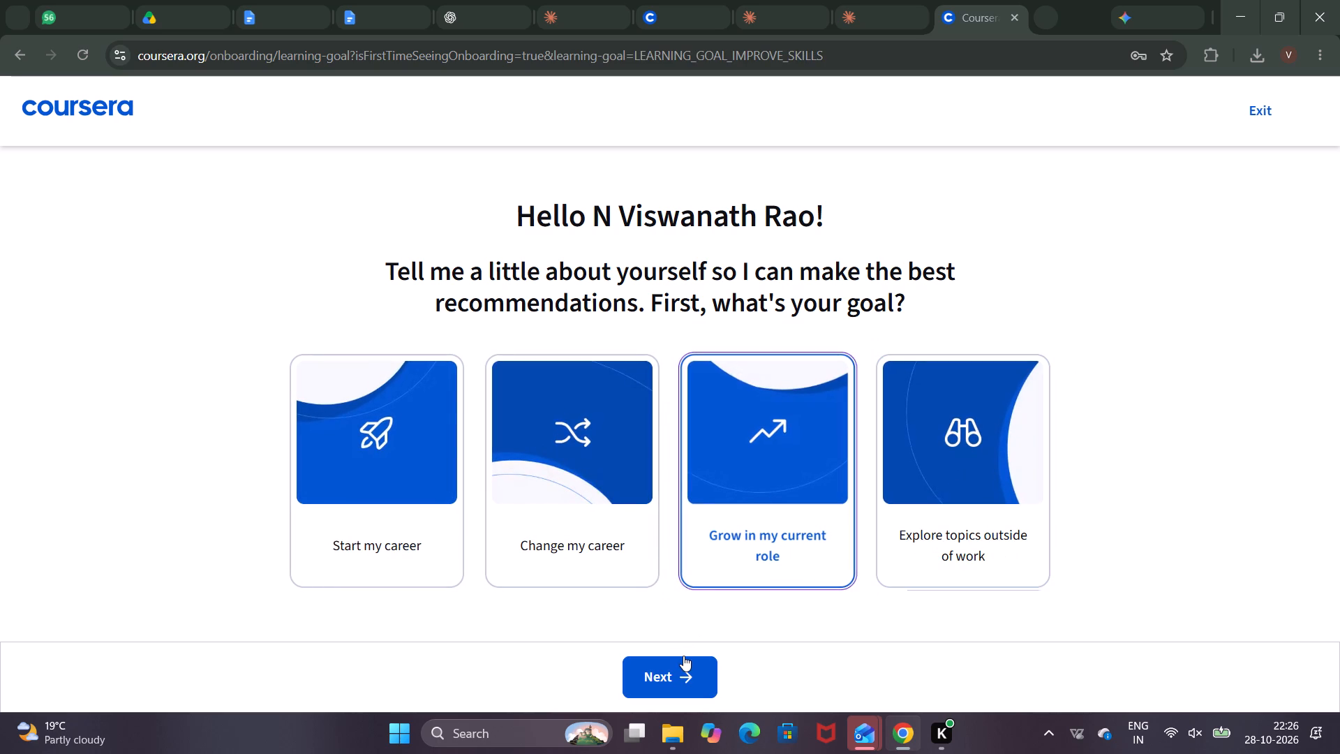
# Continue the onboarding with the goal Grow in my current role and choose Machine Learning Engineer as the current role.
pyautogui.click(683, 657)
pyautogui.scroll(-2, 683, 657)
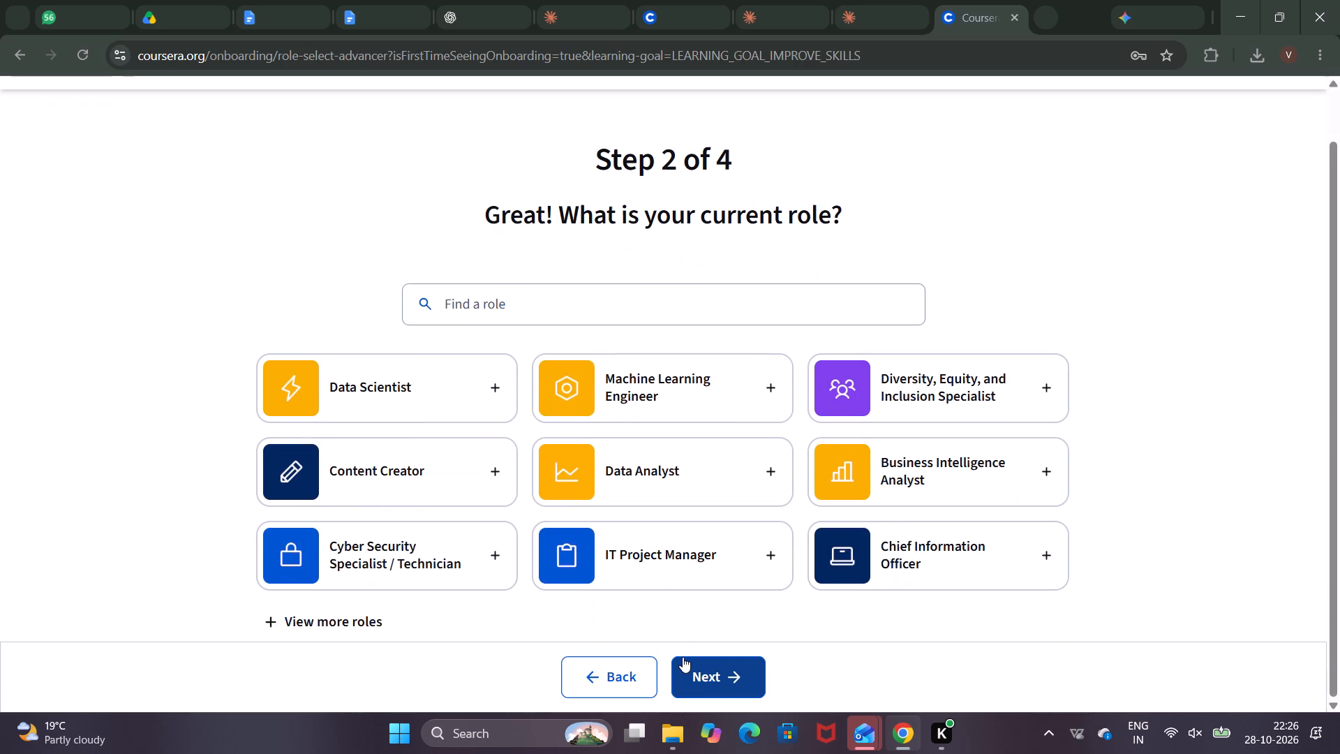
pyautogui.scroll(-2, 683, 657)
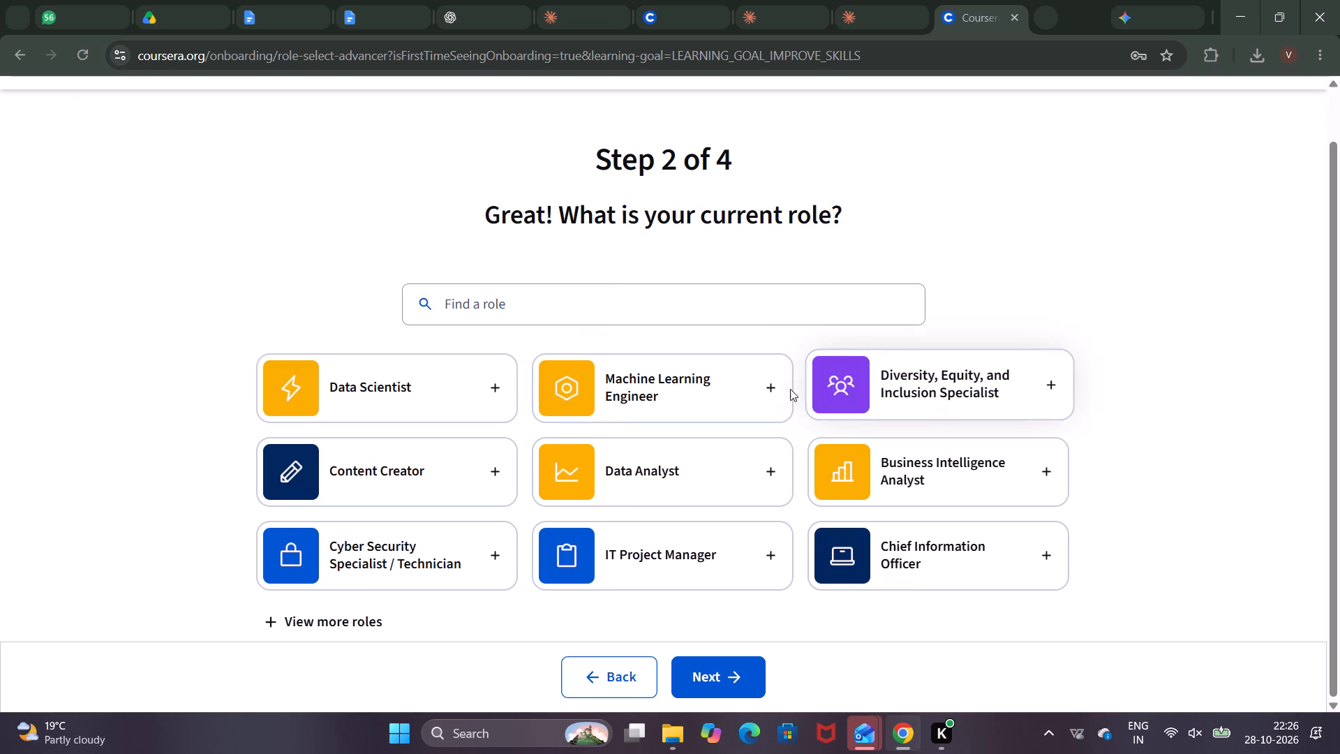
pyautogui.click(766, 387)
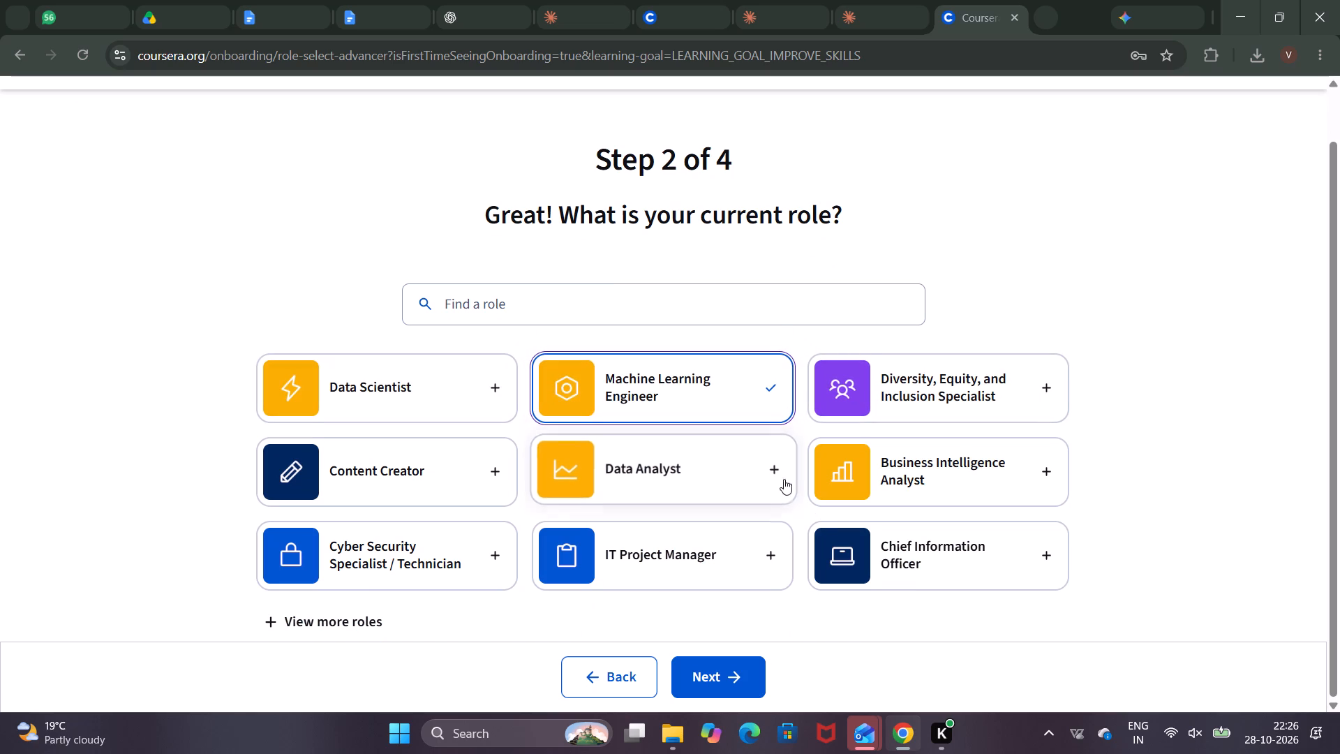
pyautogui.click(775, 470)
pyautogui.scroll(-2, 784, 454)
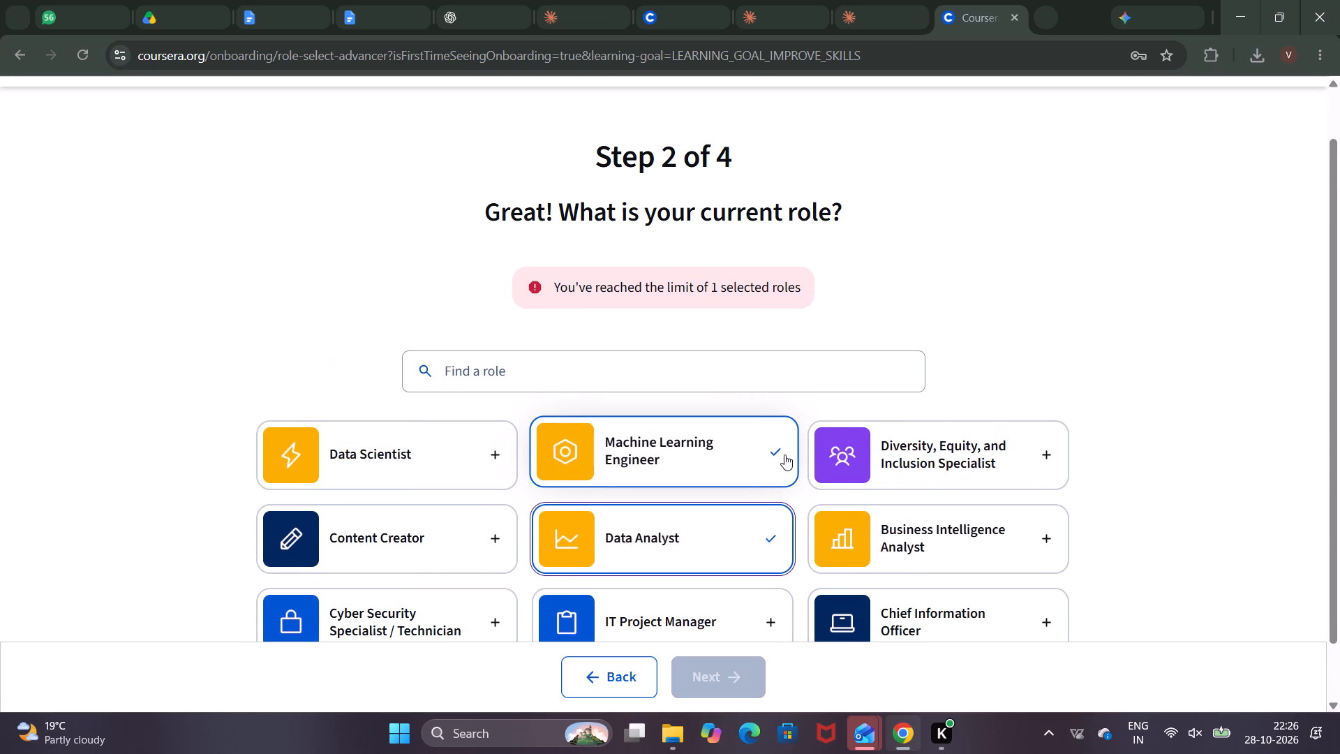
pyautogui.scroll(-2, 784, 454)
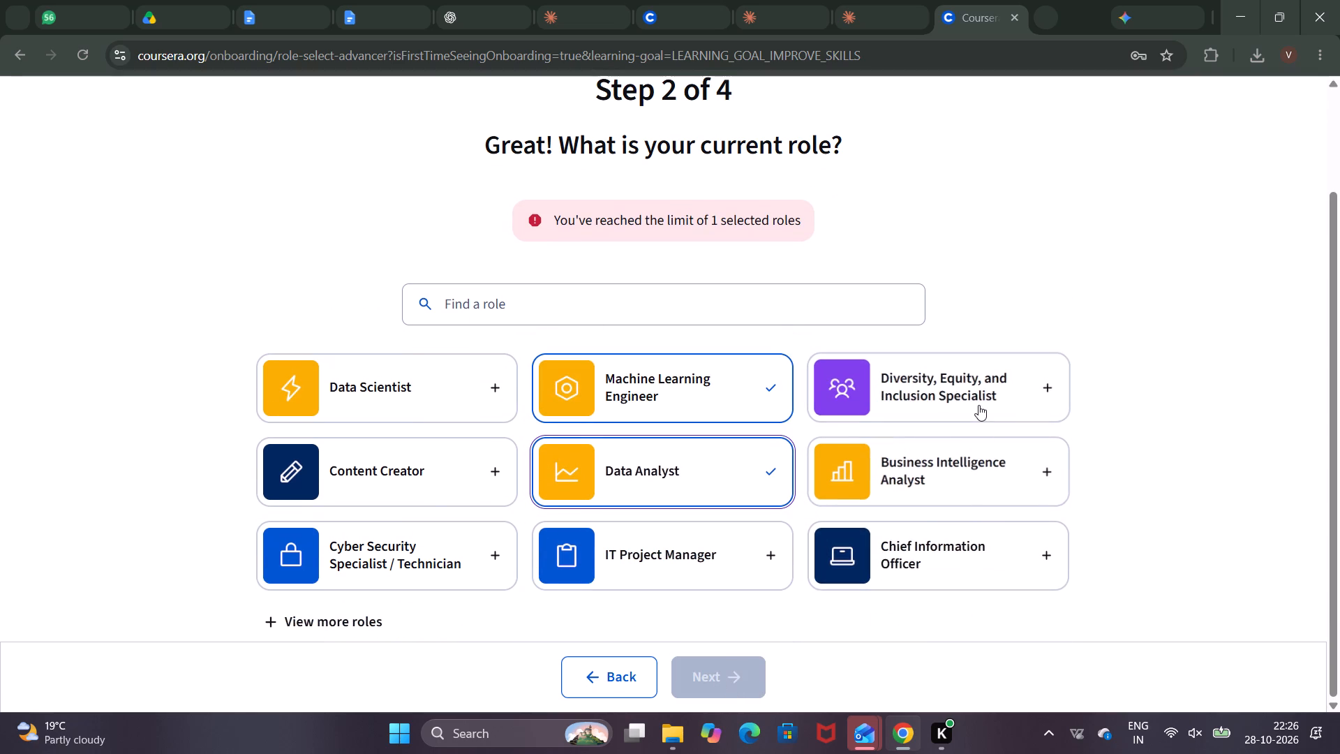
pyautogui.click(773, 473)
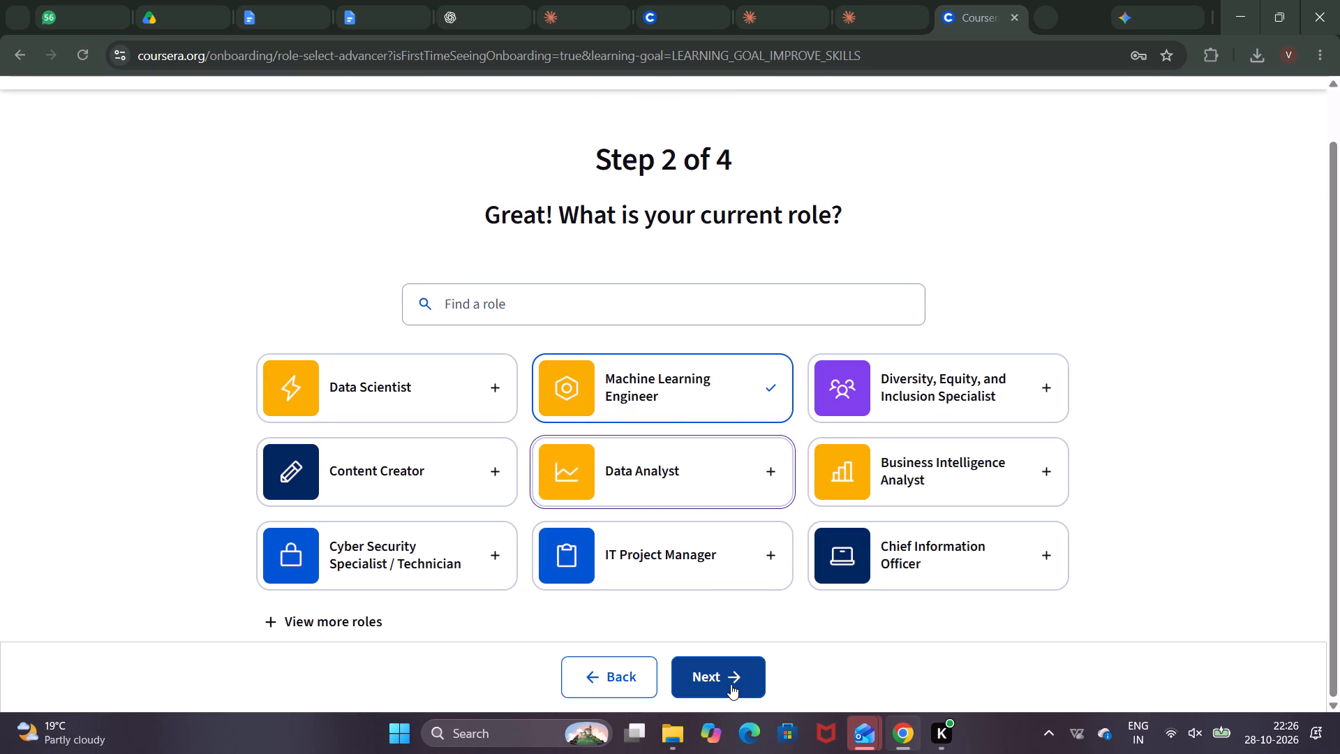
# Proceed to the skills question and submit Machine Learning, Python Programming, Artificial Intelligence, Algorithms, Tensorflow and PyTorch as skills to develop.
pyautogui.click(731, 684)
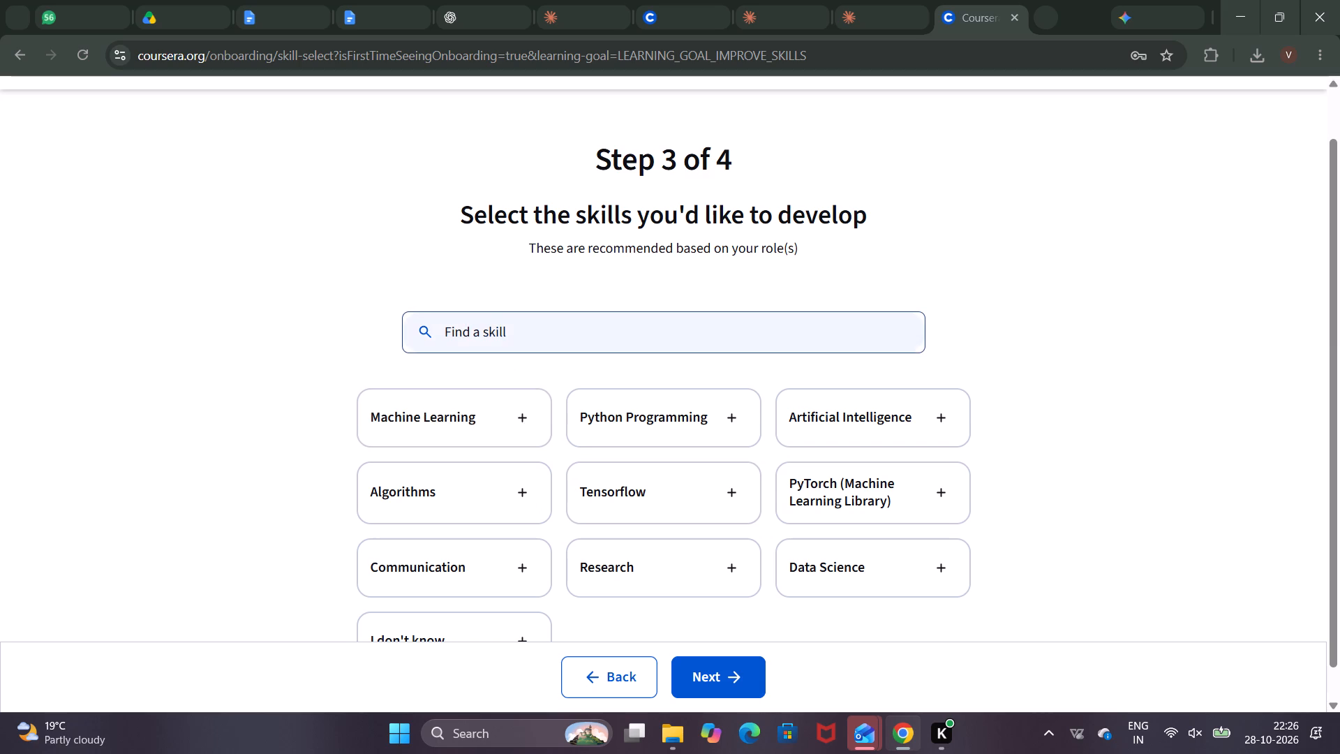
pyautogui.click(520, 412)
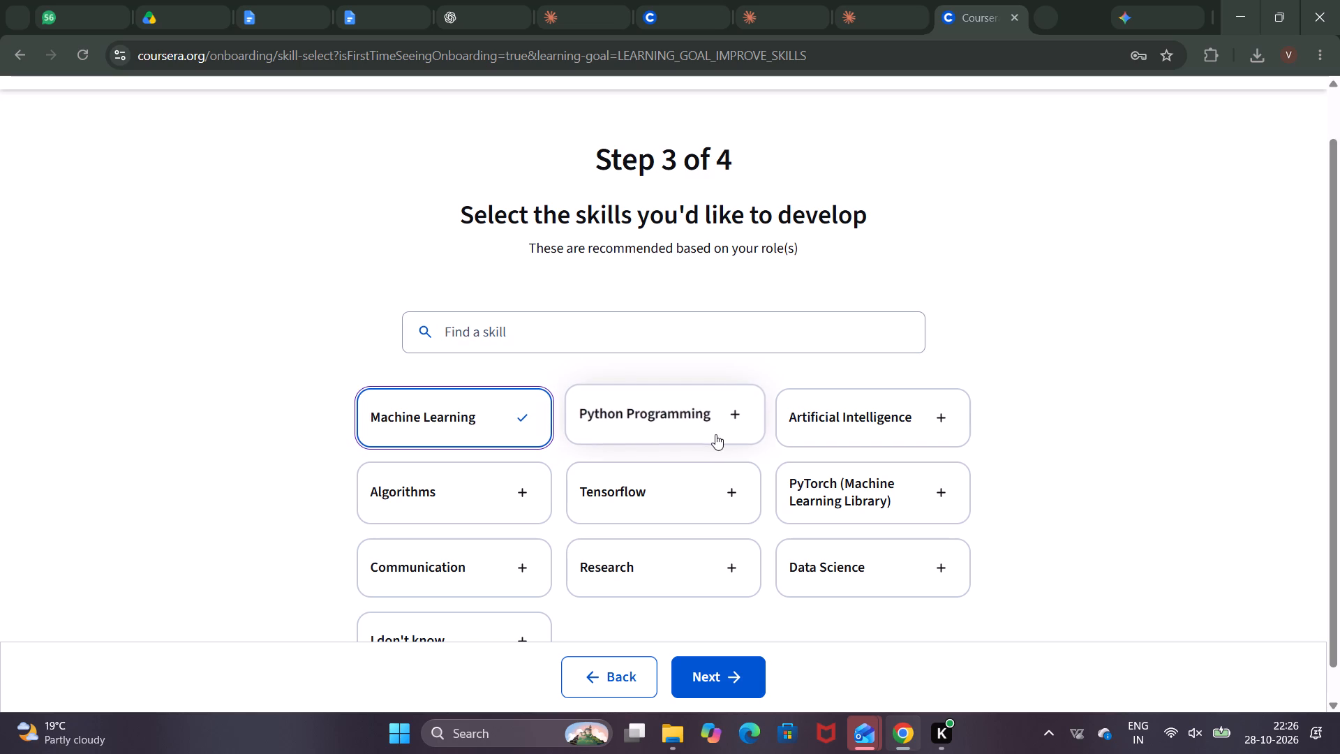
pyautogui.click(730, 420)
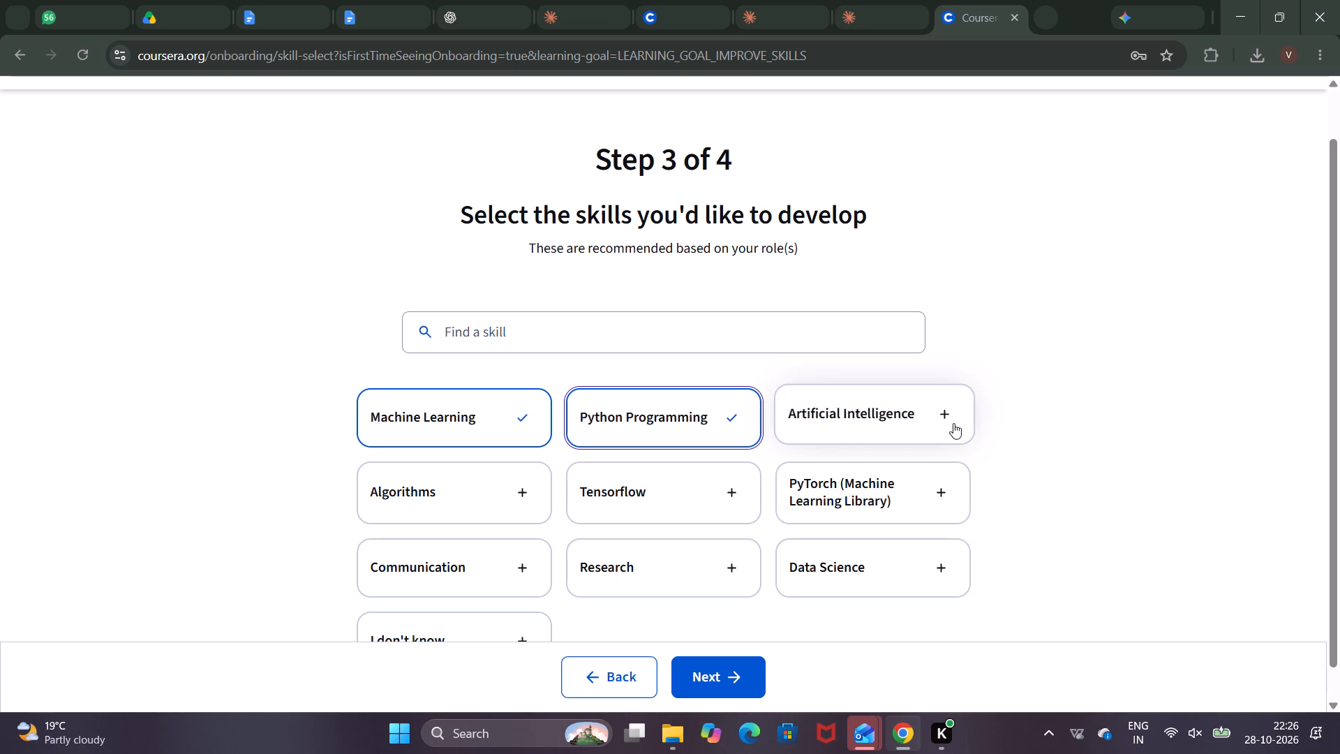
pyautogui.click(945, 416)
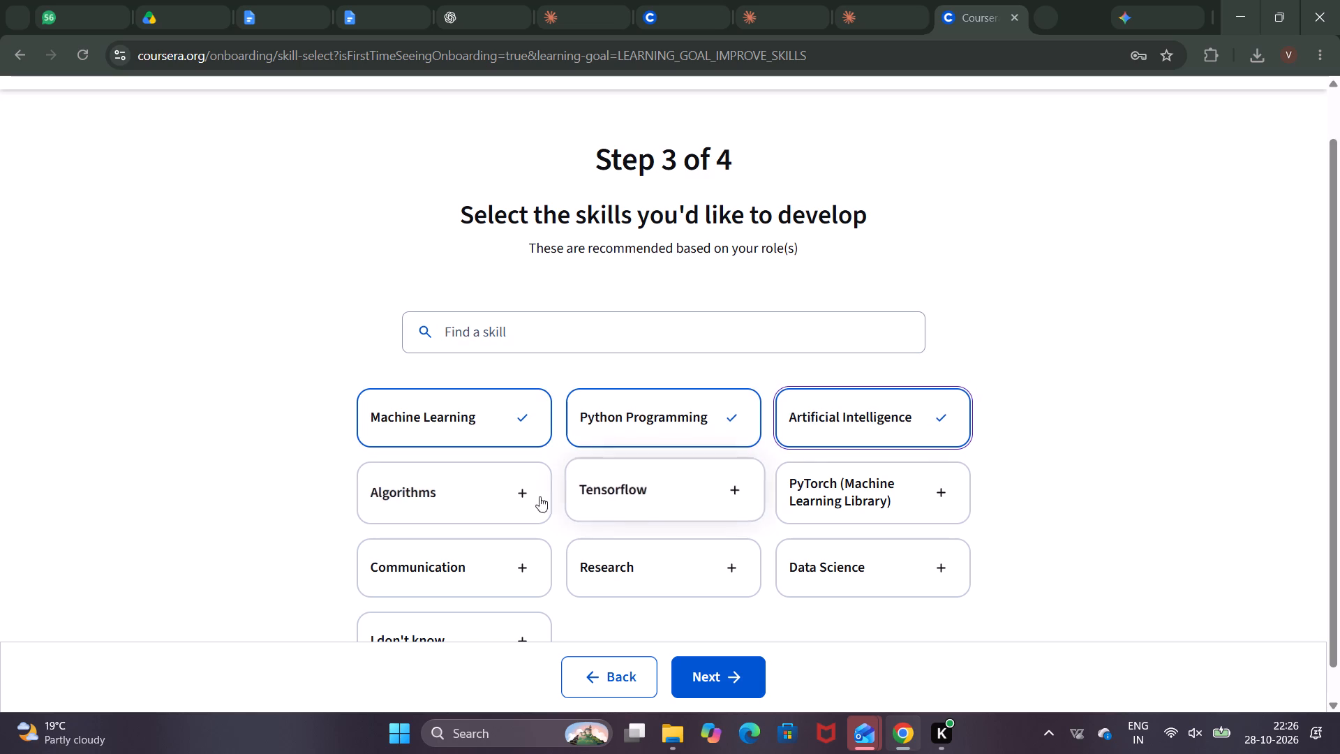
pyautogui.click(527, 493)
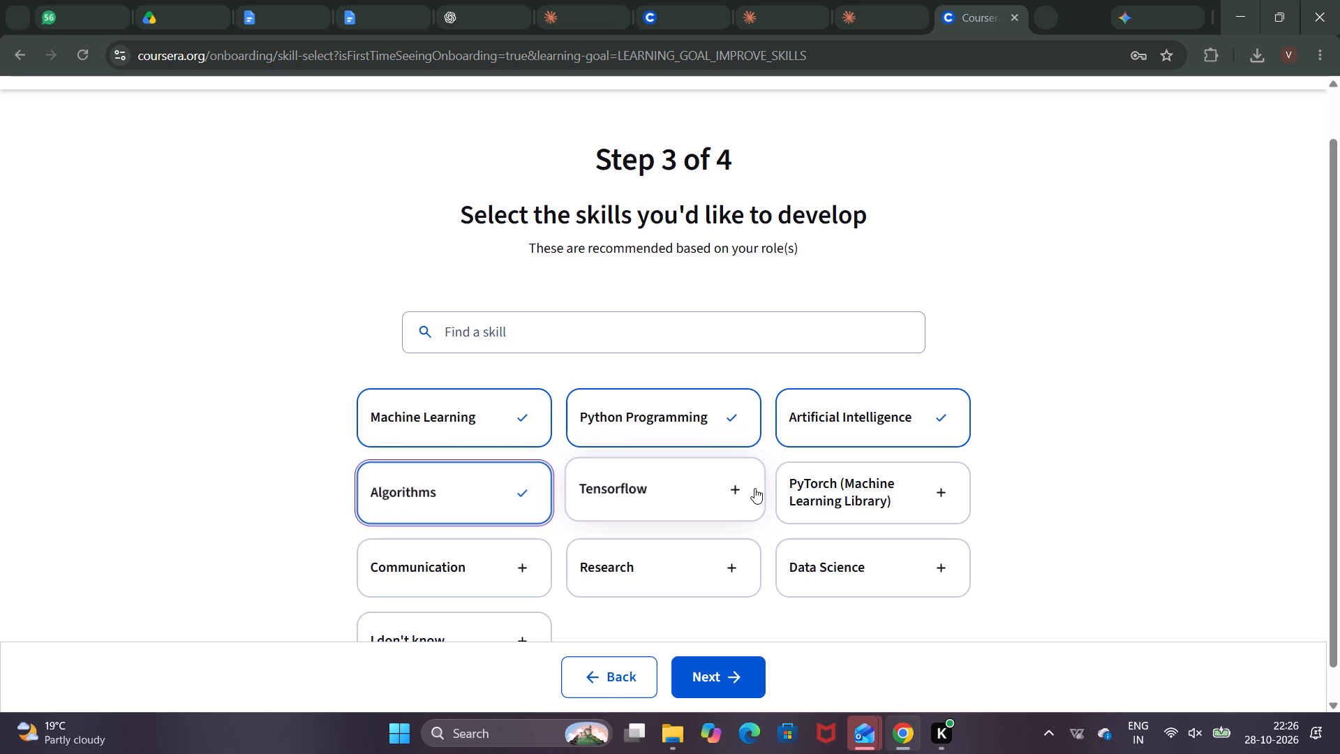
pyautogui.click(731, 489)
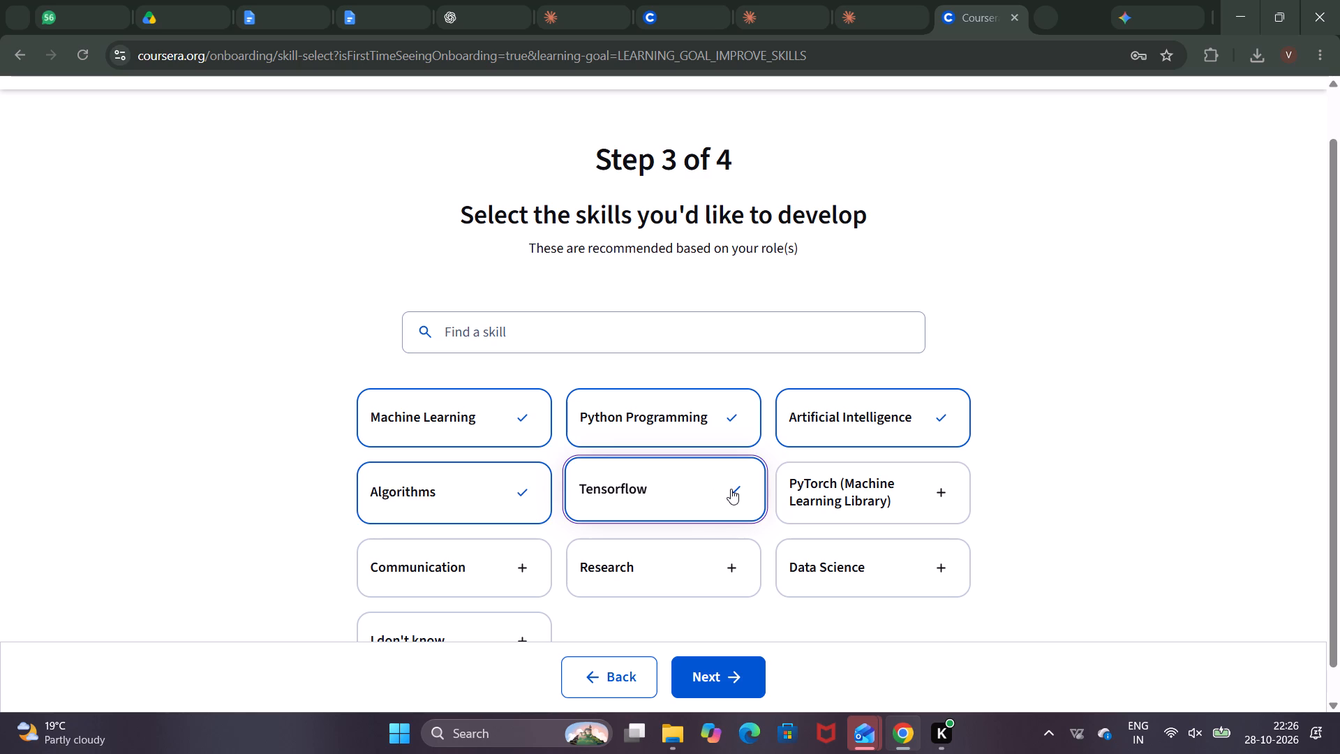
pyautogui.click(948, 483)
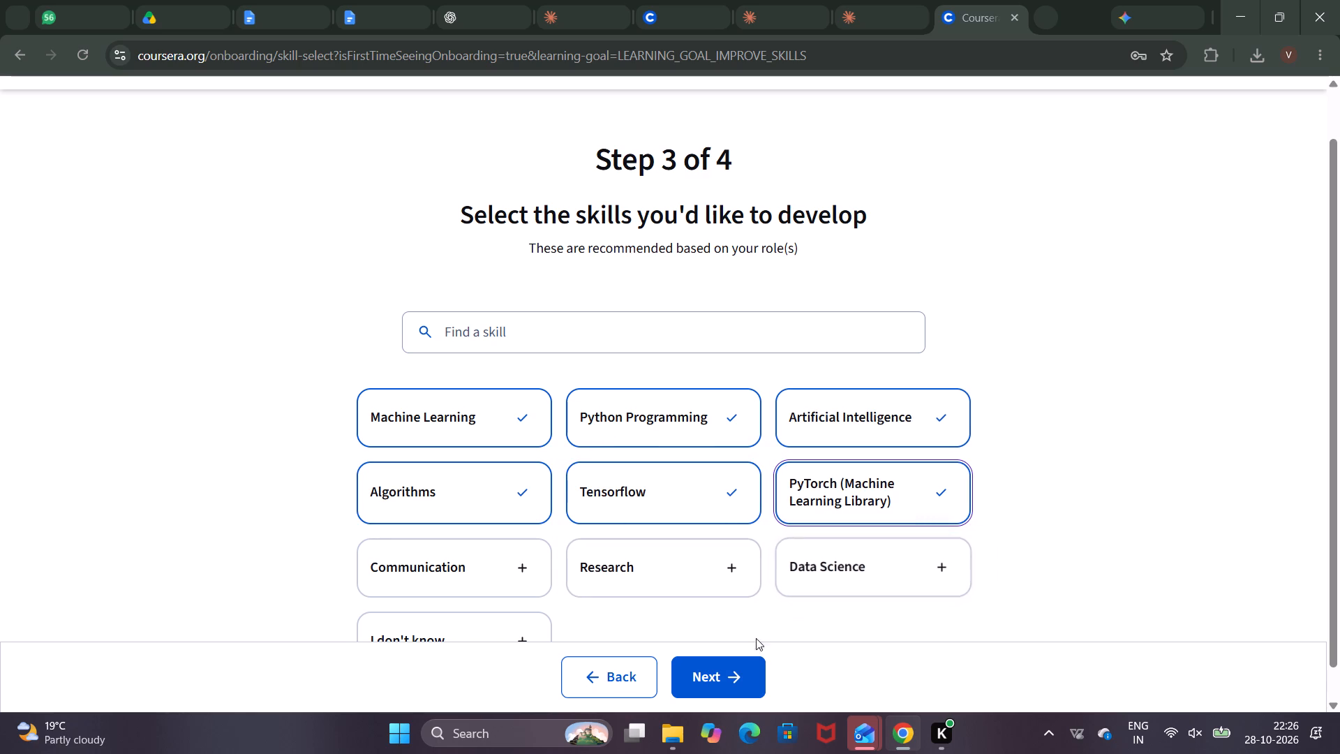
pyautogui.click(725, 681)
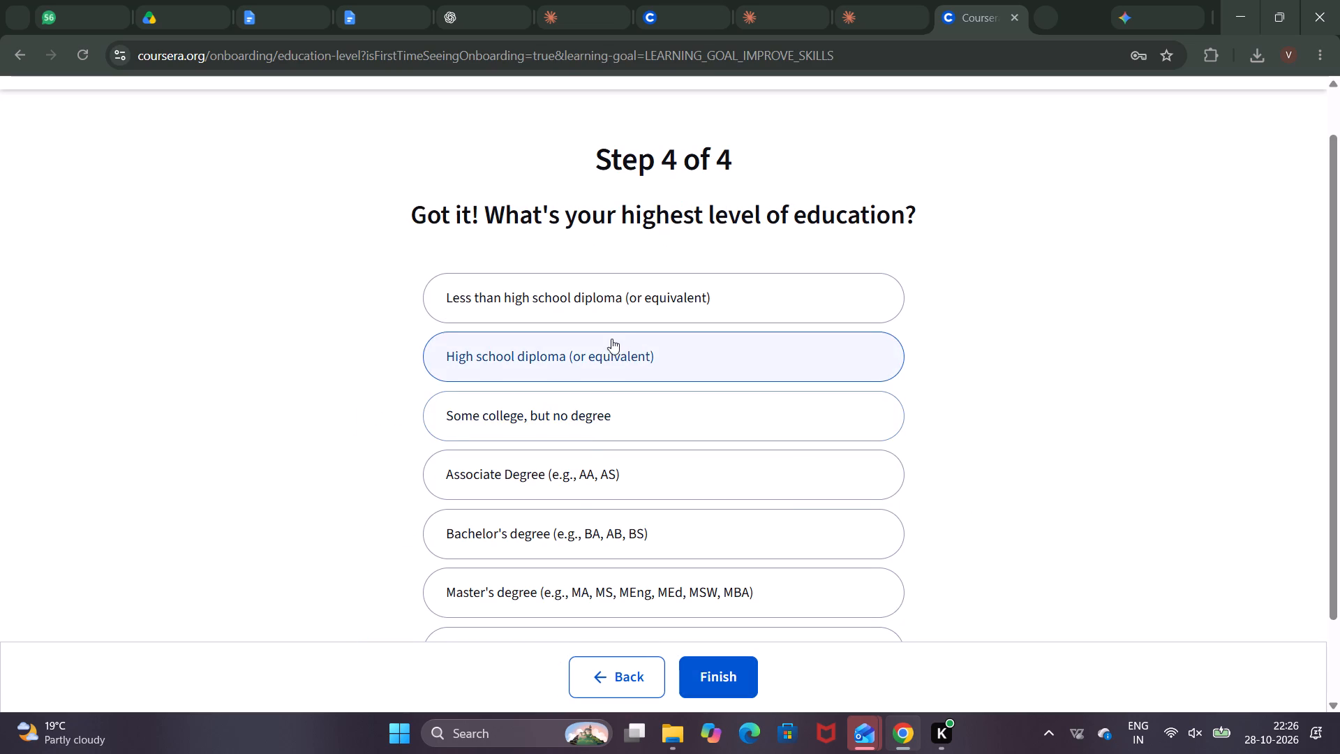
# Finish the onboarding with Bachelor's degree as the highest education level and decline the Coursera Plus free trial.
pyautogui.click(559, 531)
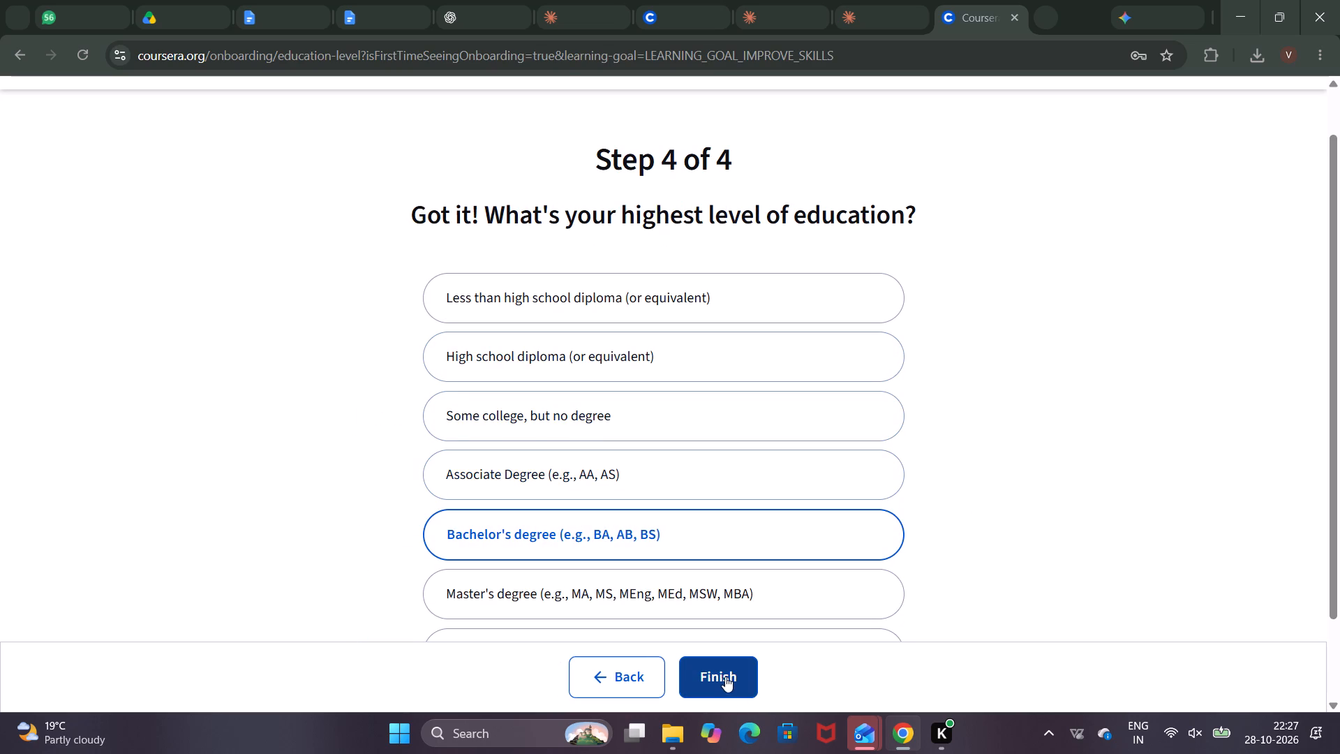
pyautogui.click(725, 677)
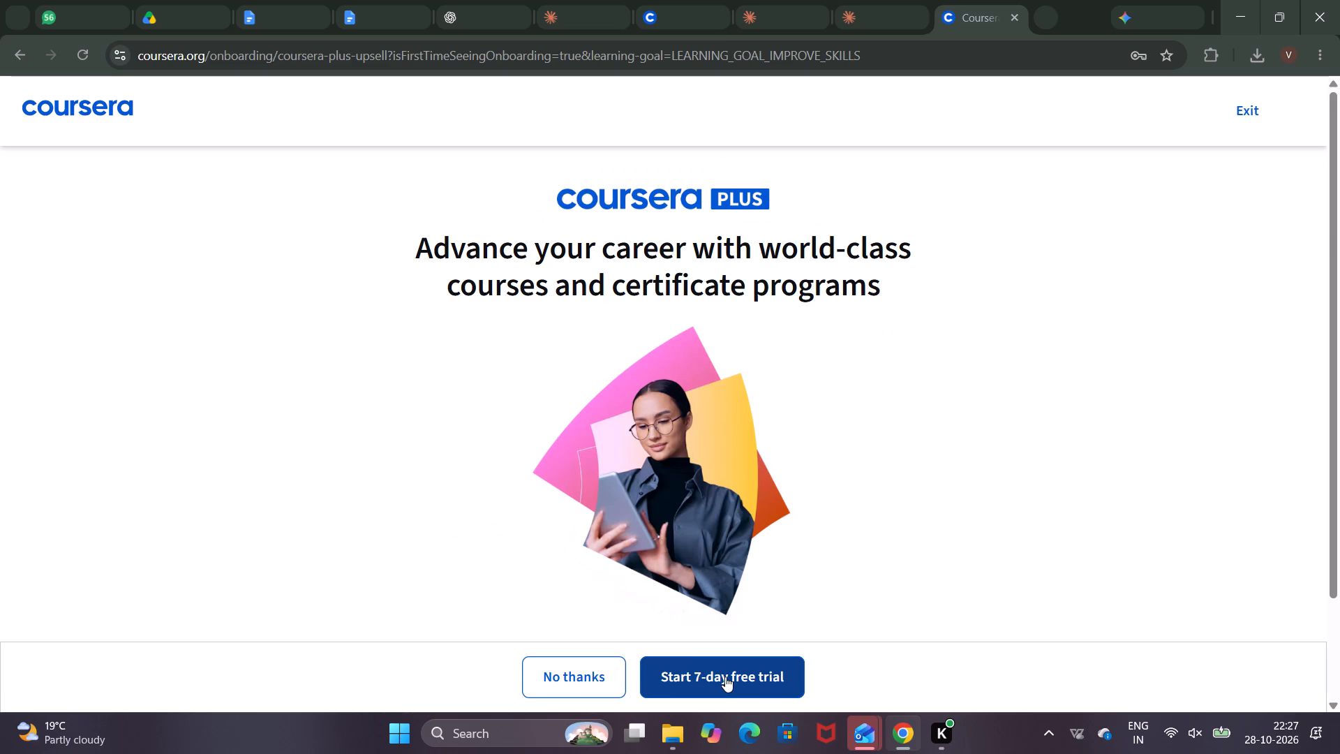
pyautogui.click(601, 666)
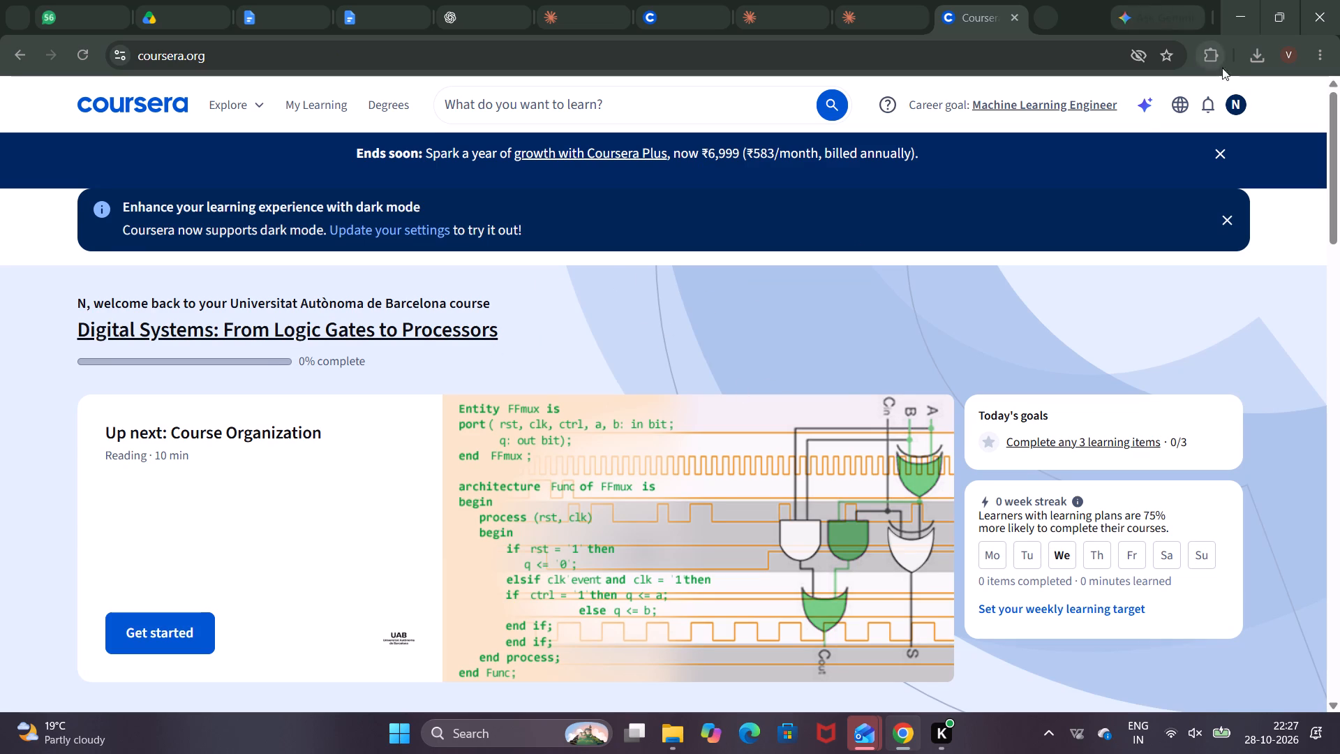
# Open the completed courses in the account's My Learning area to look for earned credentials.
pyautogui.click(1228, 103)
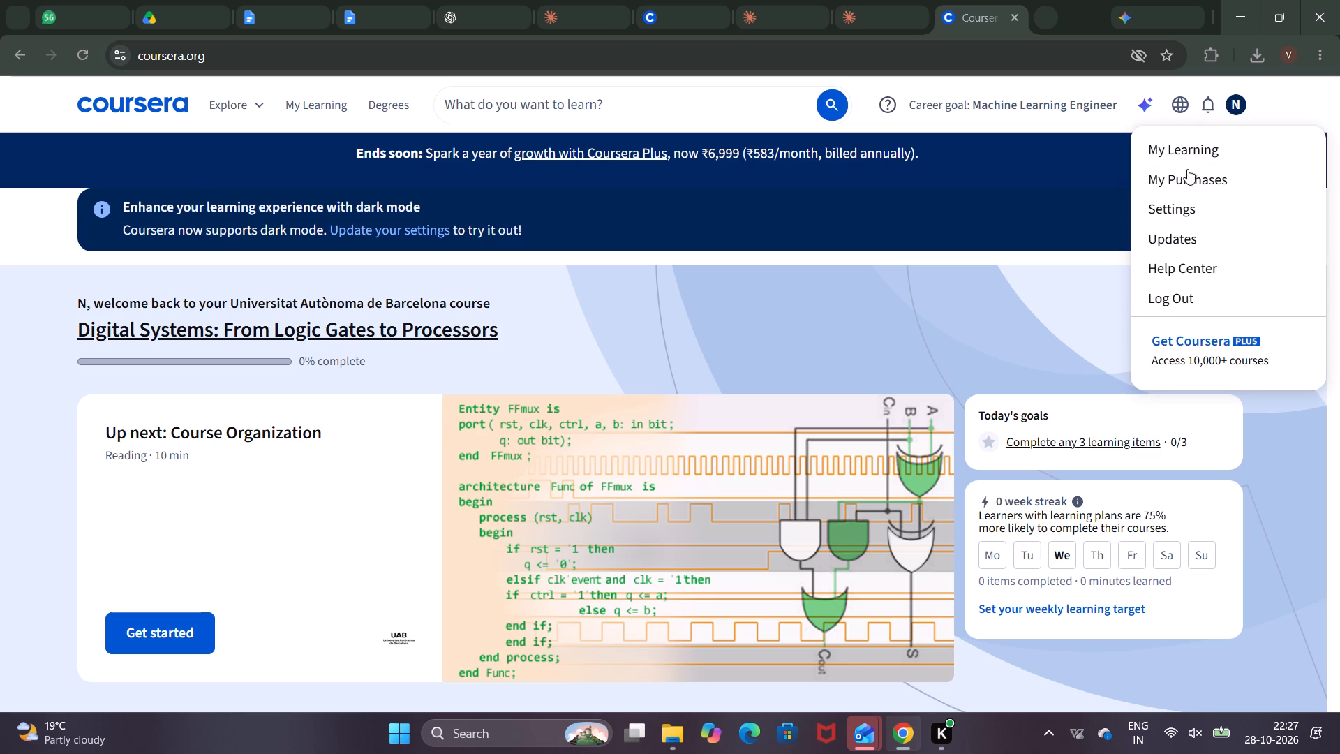
pyautogui.click(1187, 152)
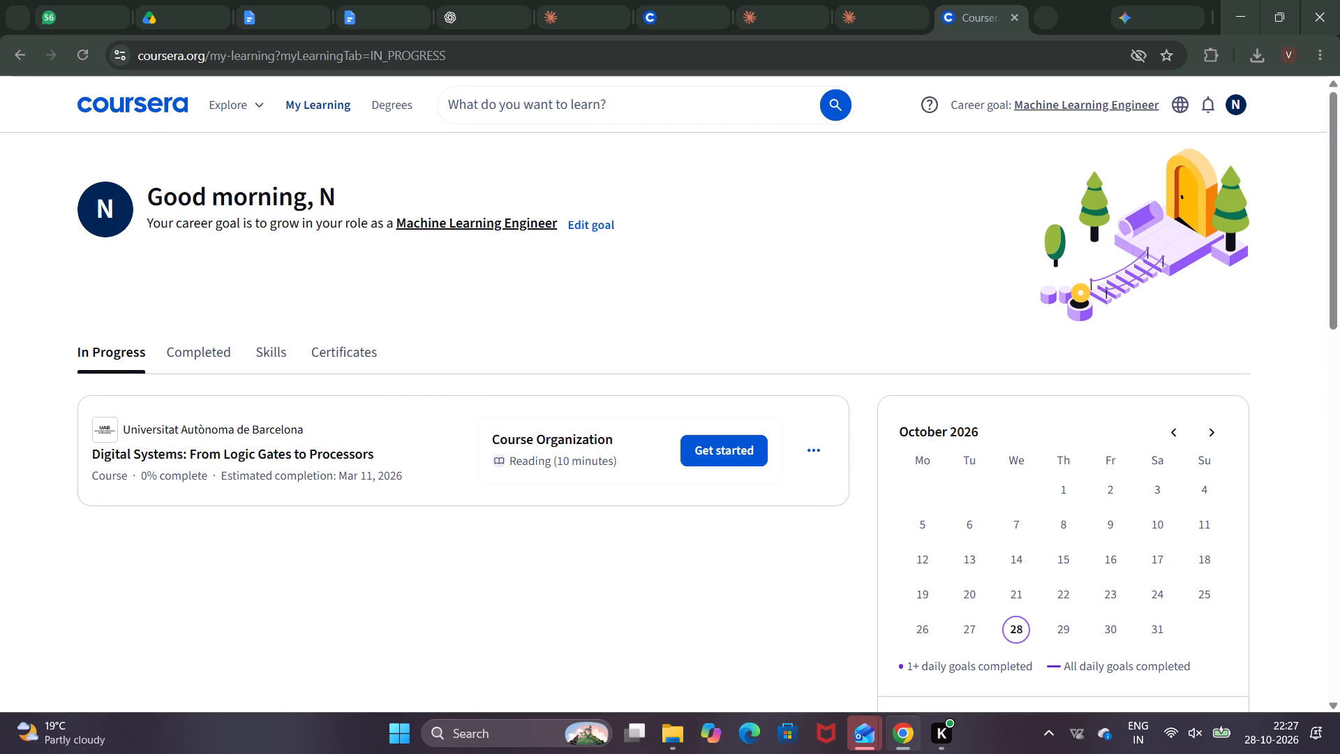
pyautogui.click(226, 349)
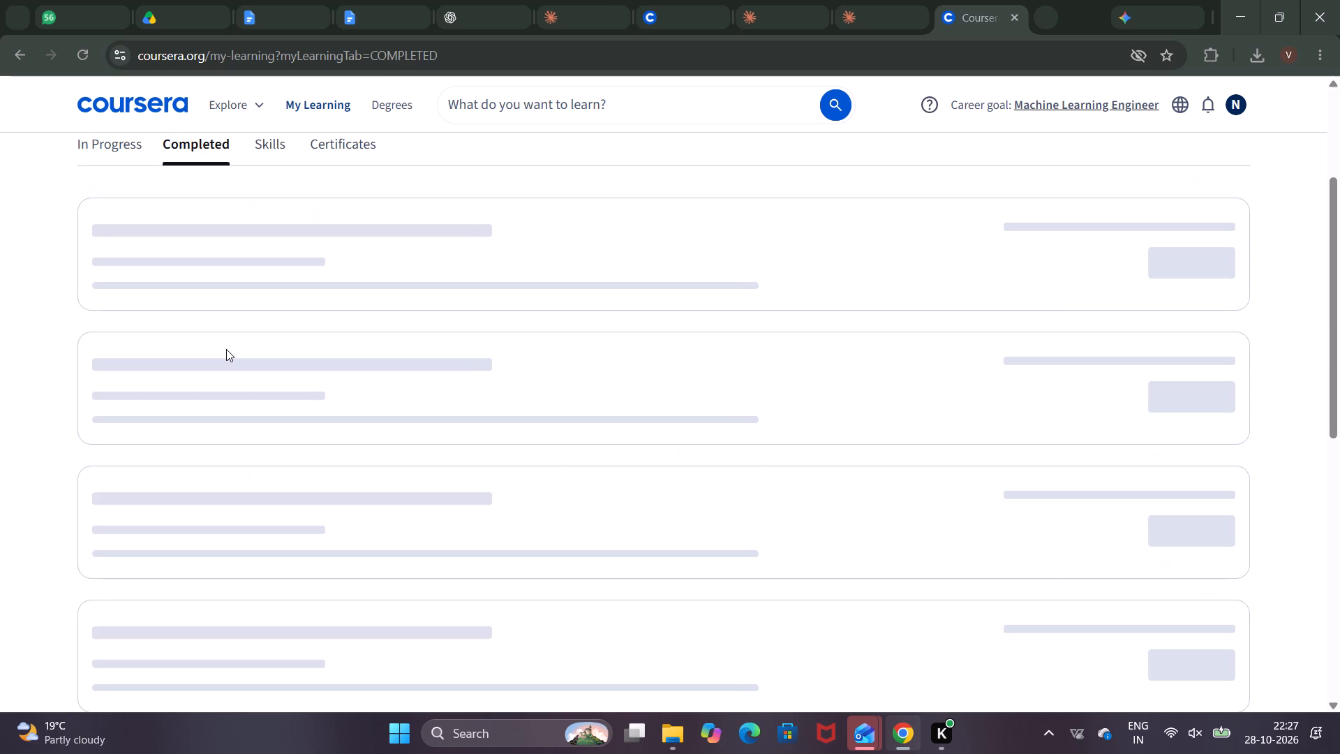
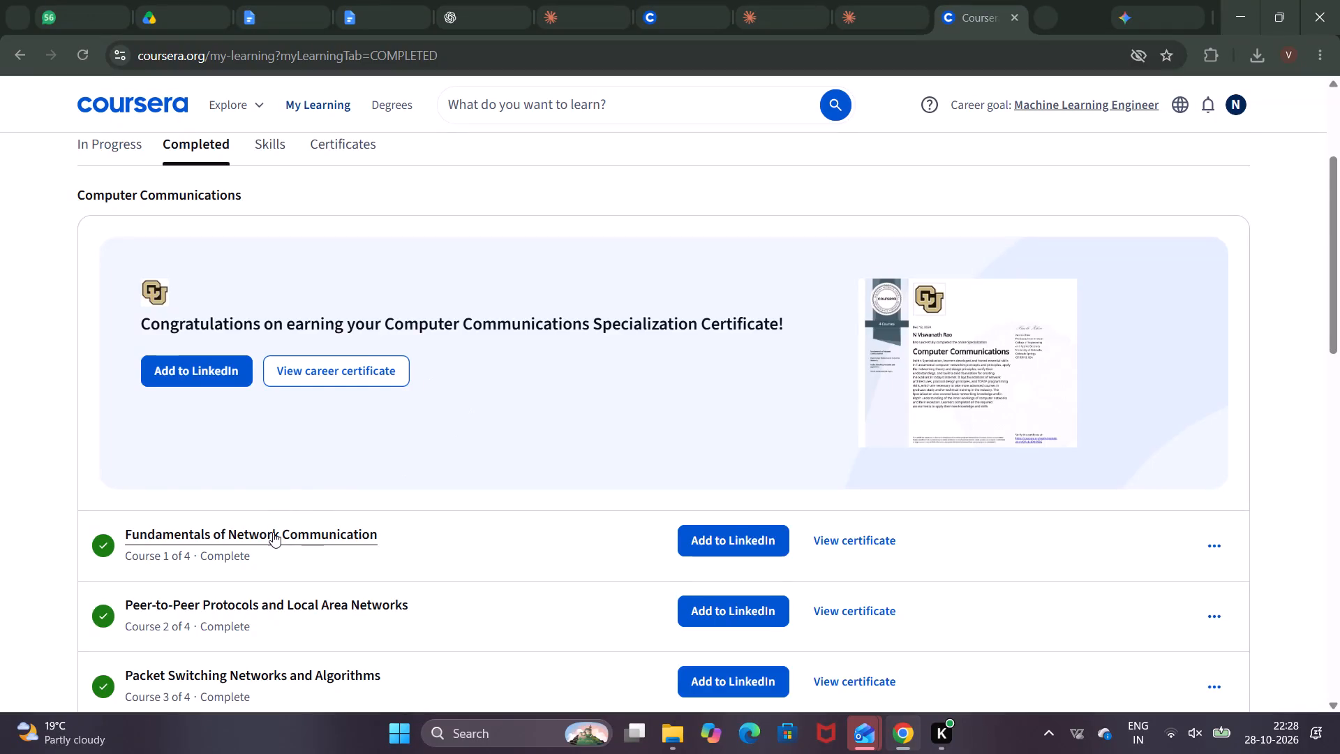
# Review the completed Coursera courses for available certificates and check the extra options of Princeton University's Computer Architecture course.
pyautogui.scroll(-2, 273, 532)
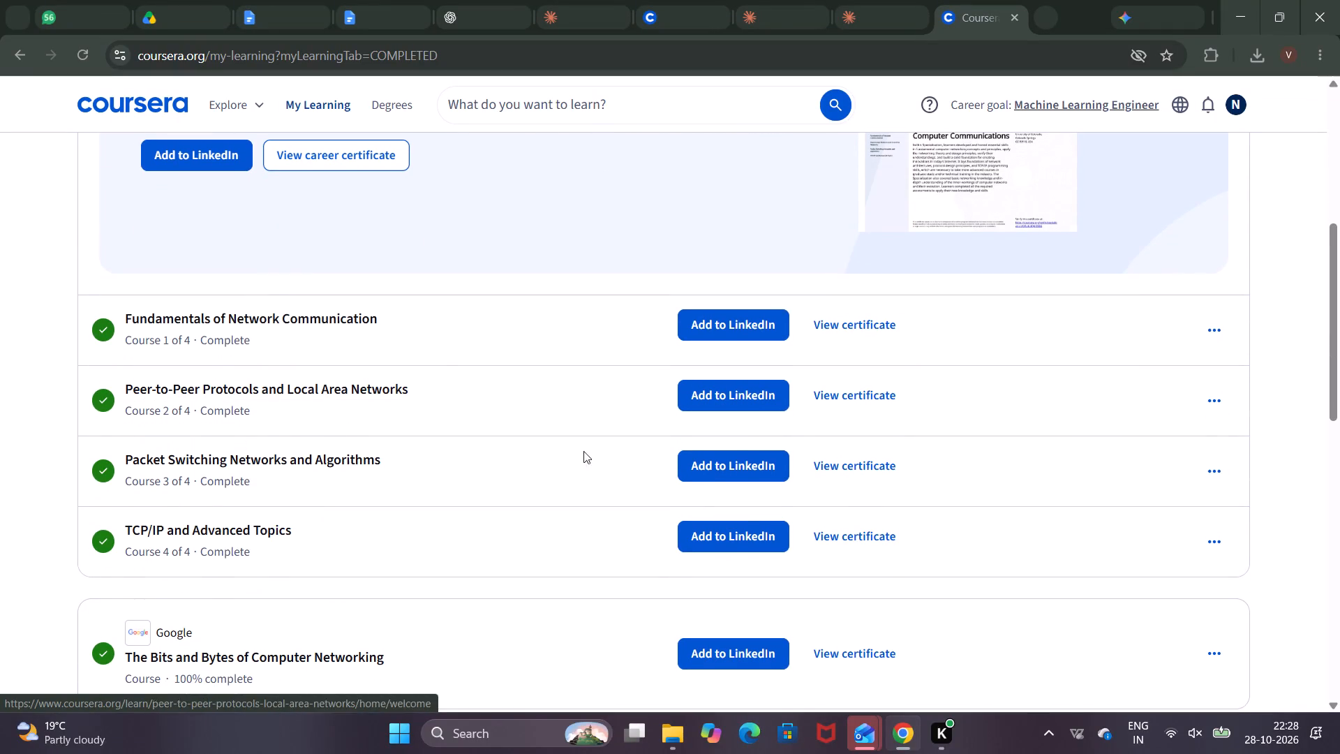
pyautogui.scroll(-2, 458, 504)
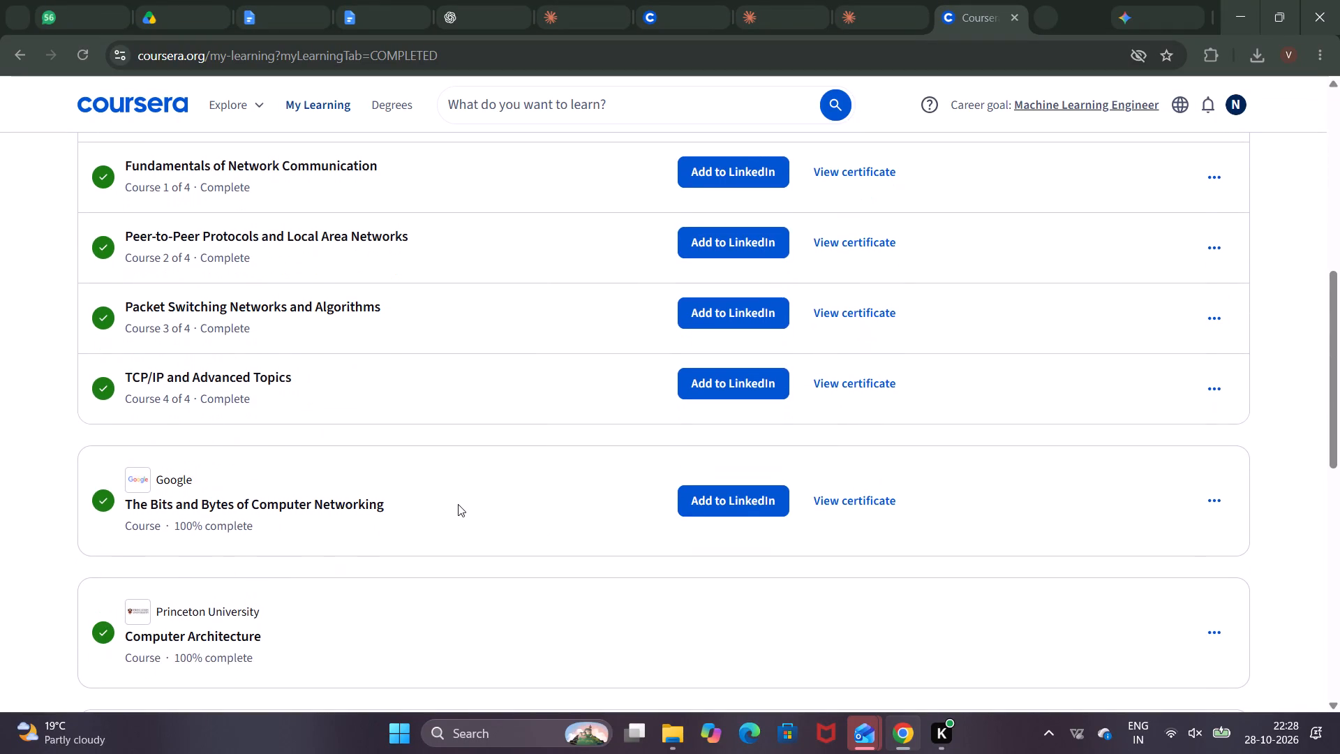
pyautogui.scroll(-2, 458, 504)
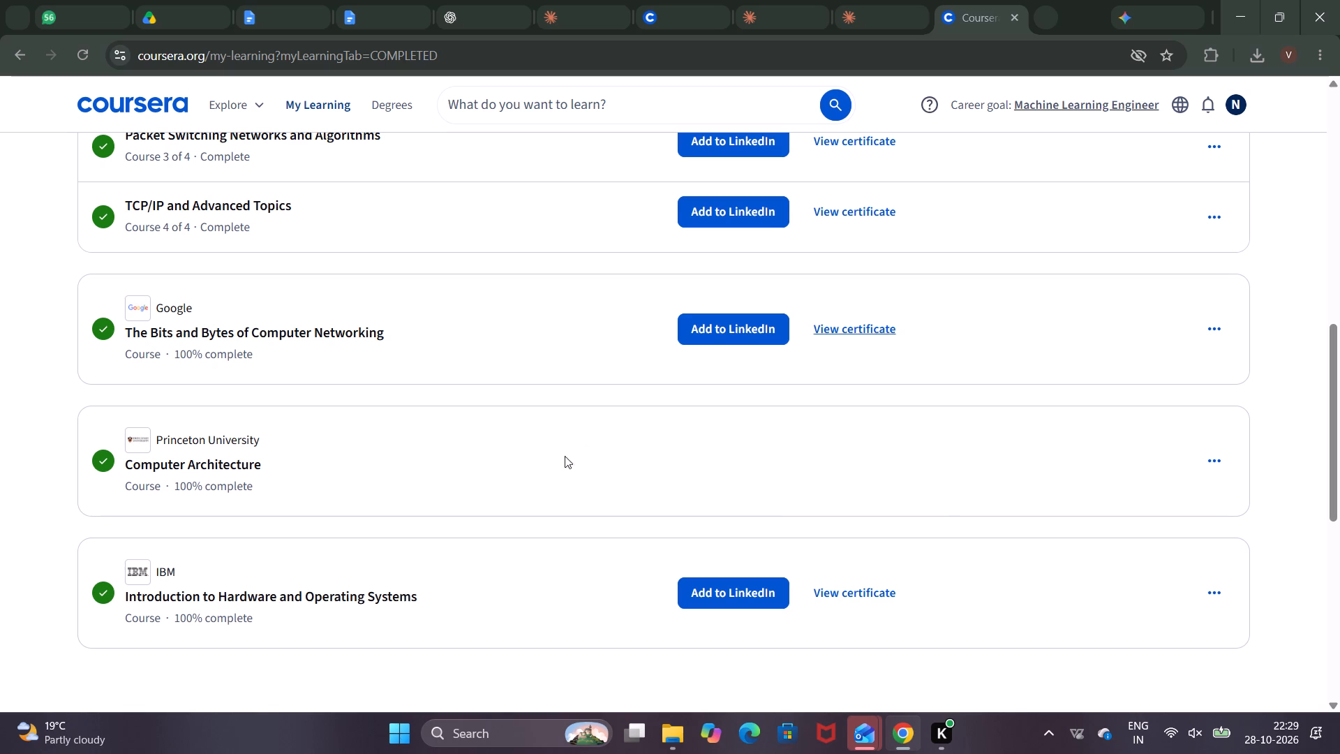
pyautogui.click(1221, 453)
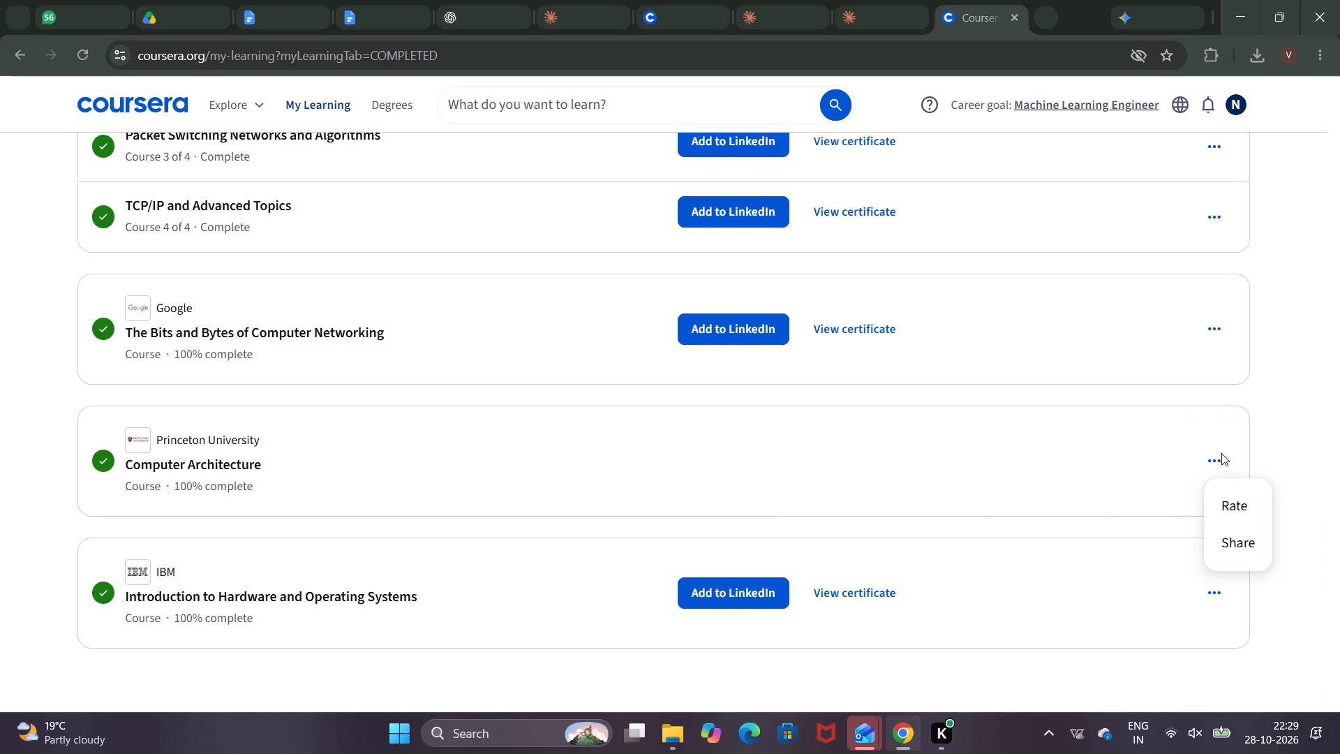
pyautogui.click(928, 506)
# Search the web for oracle in a new tab, open the Oracle India site and bring up its account sign-in options.
pyautogui.click(1038, 15)
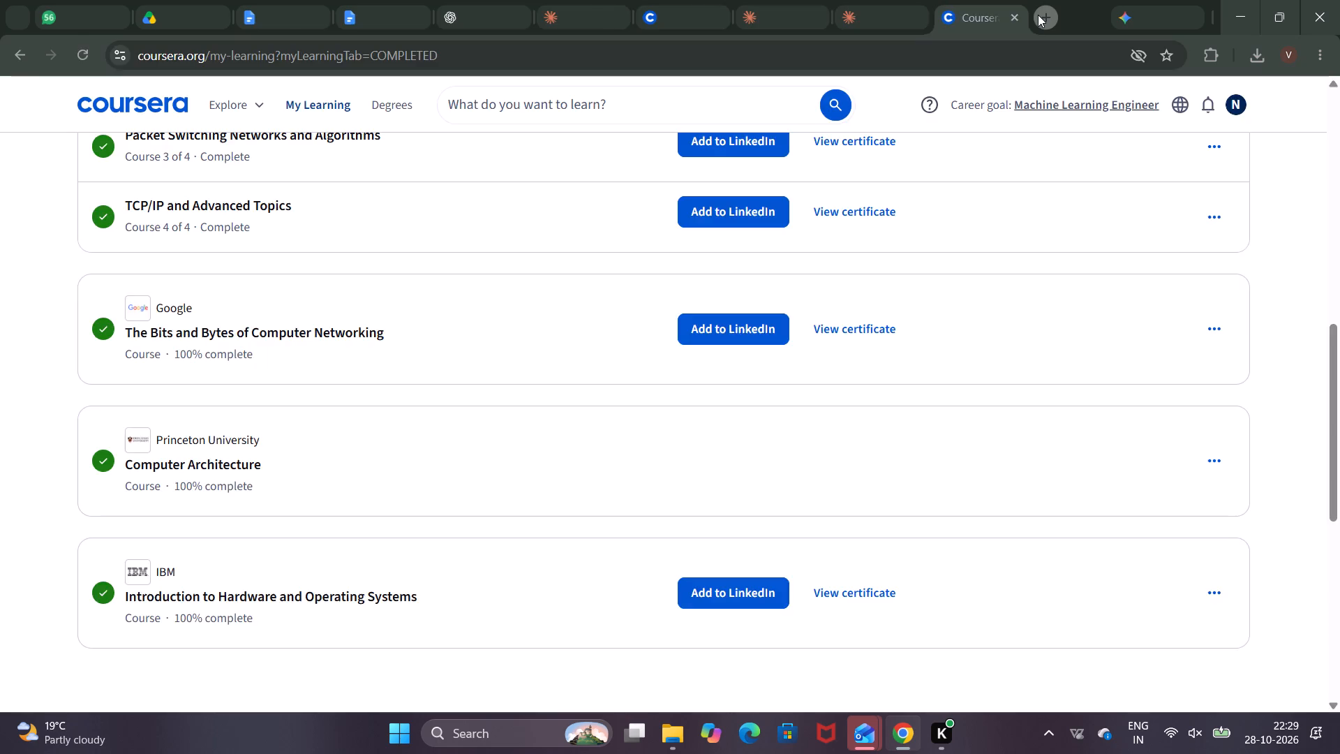
pyautogui.write('oracle')
pyautogui.press('space')
pyautogui.press('Return')
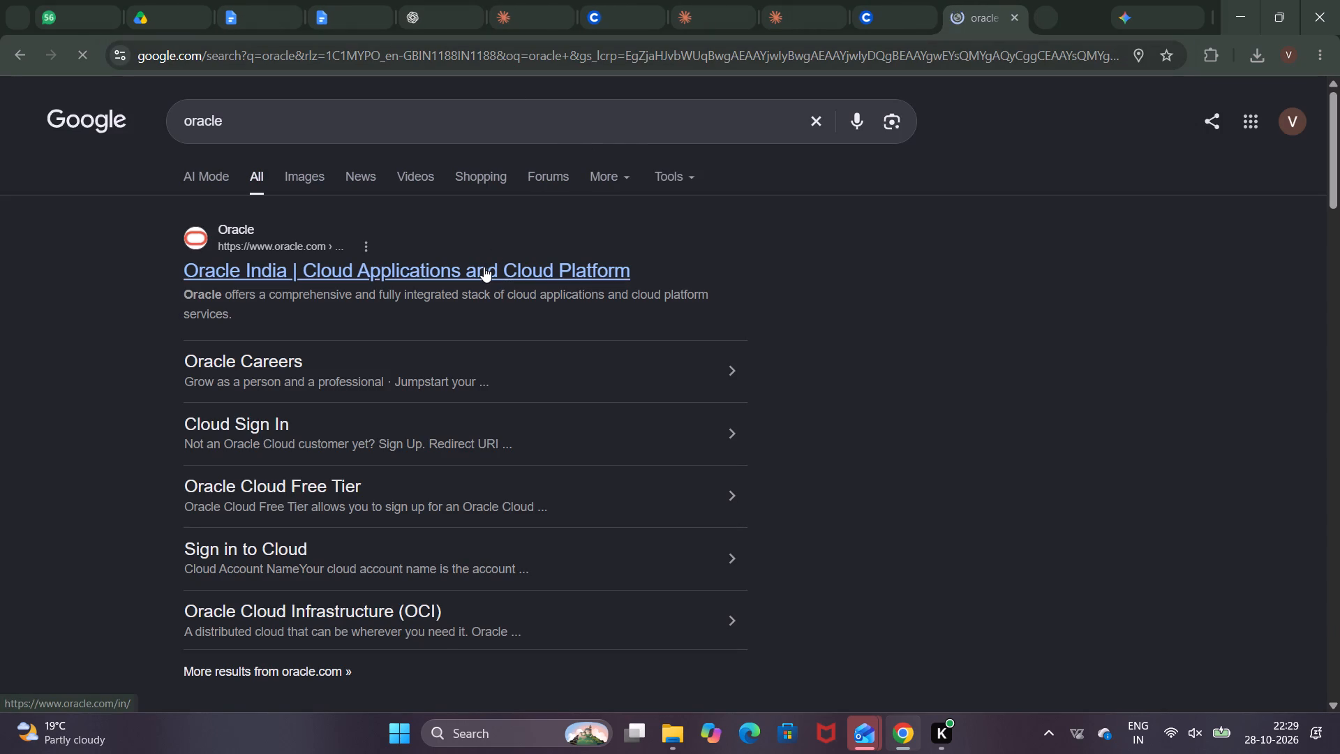
pyautogui.click(484, 267)
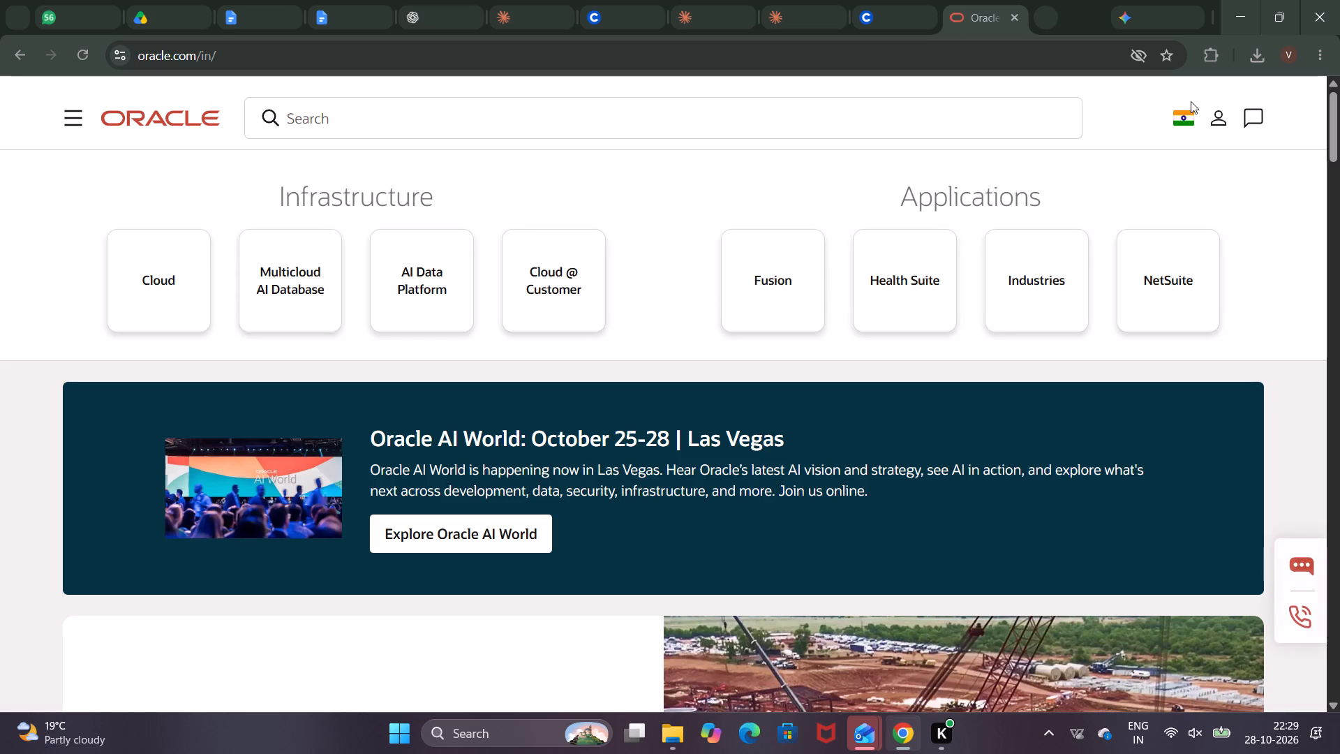
pyautogui.click(1213, 120)
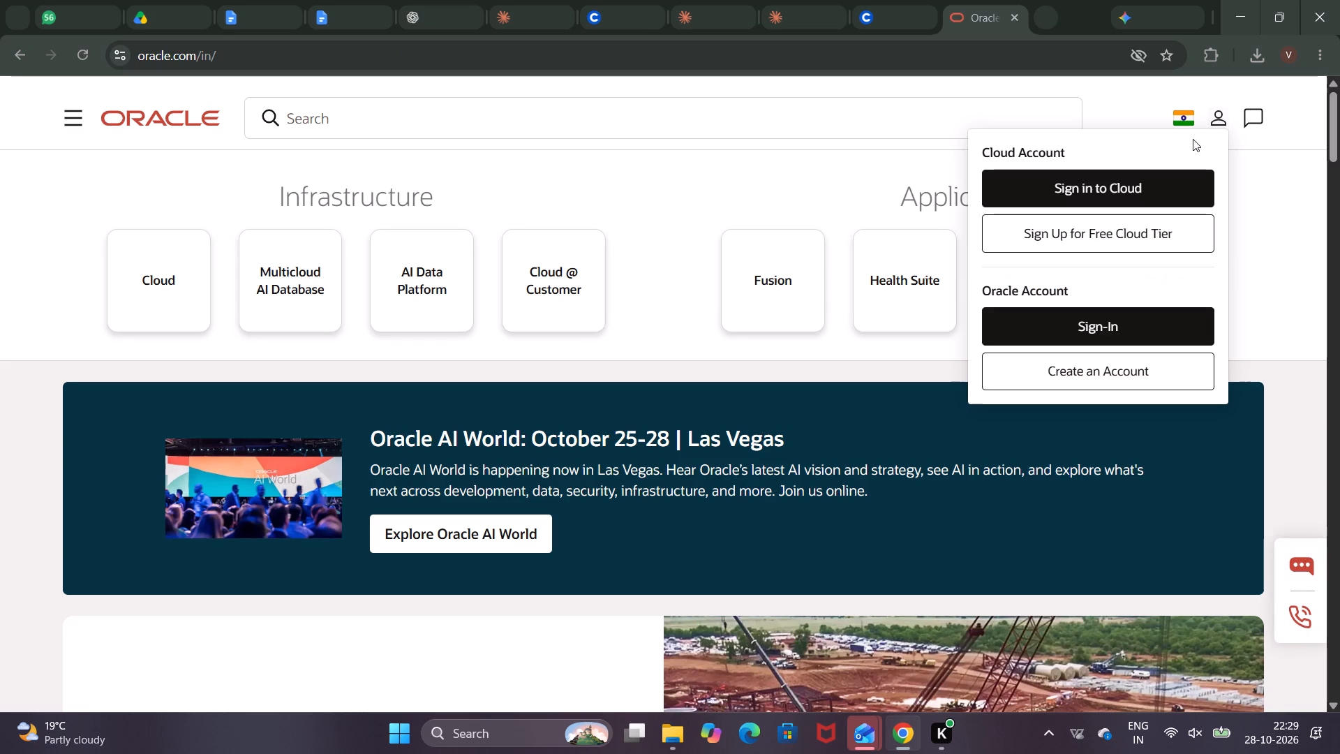
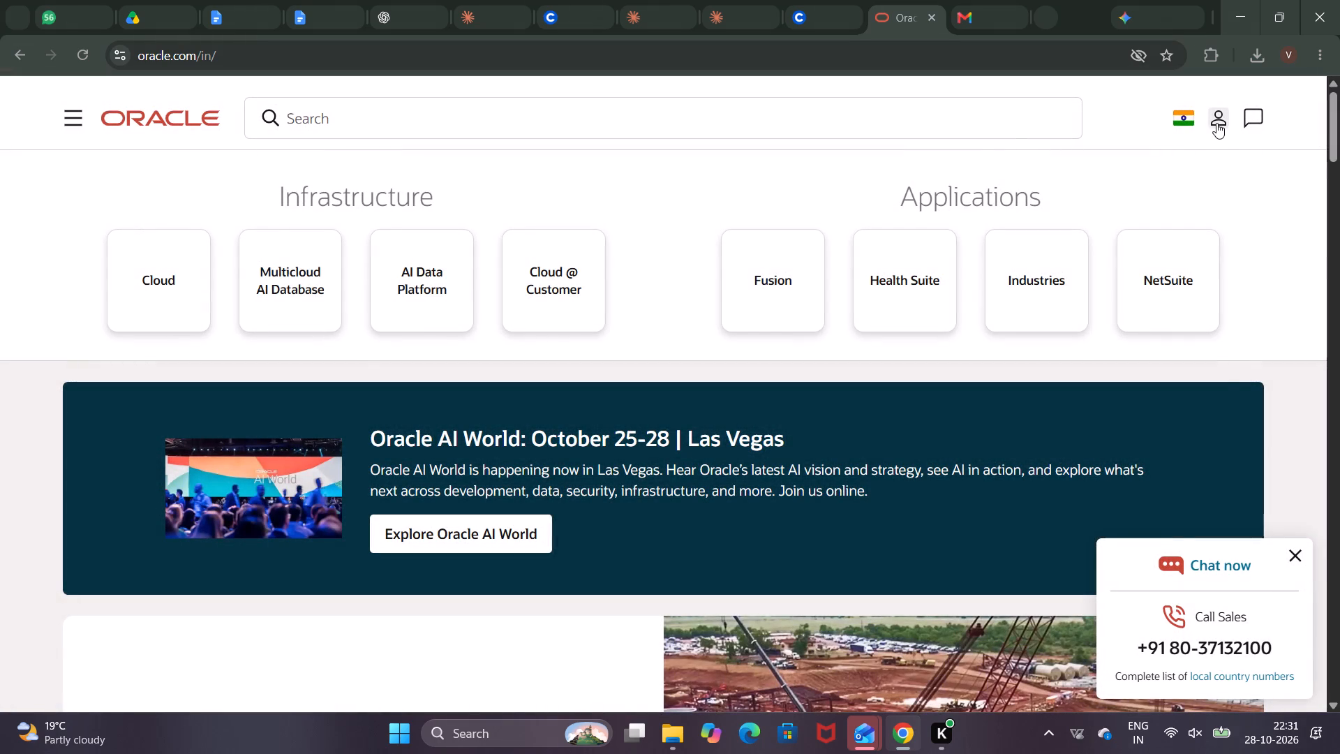
pyautogui.click(1216, 123)
pyautogui.click(1248, 113)
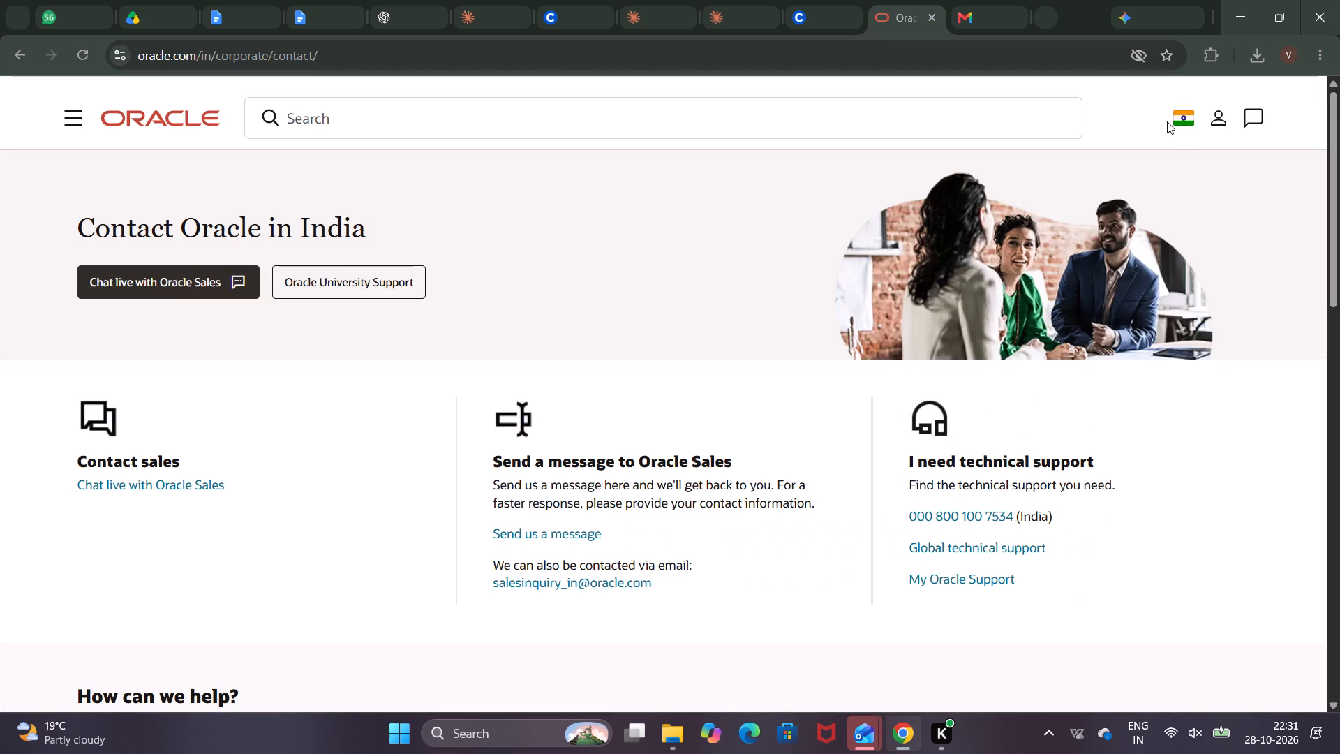
pyautogui.click(1166, 121)
pyautogui.scroll(-3, 1099, 380)
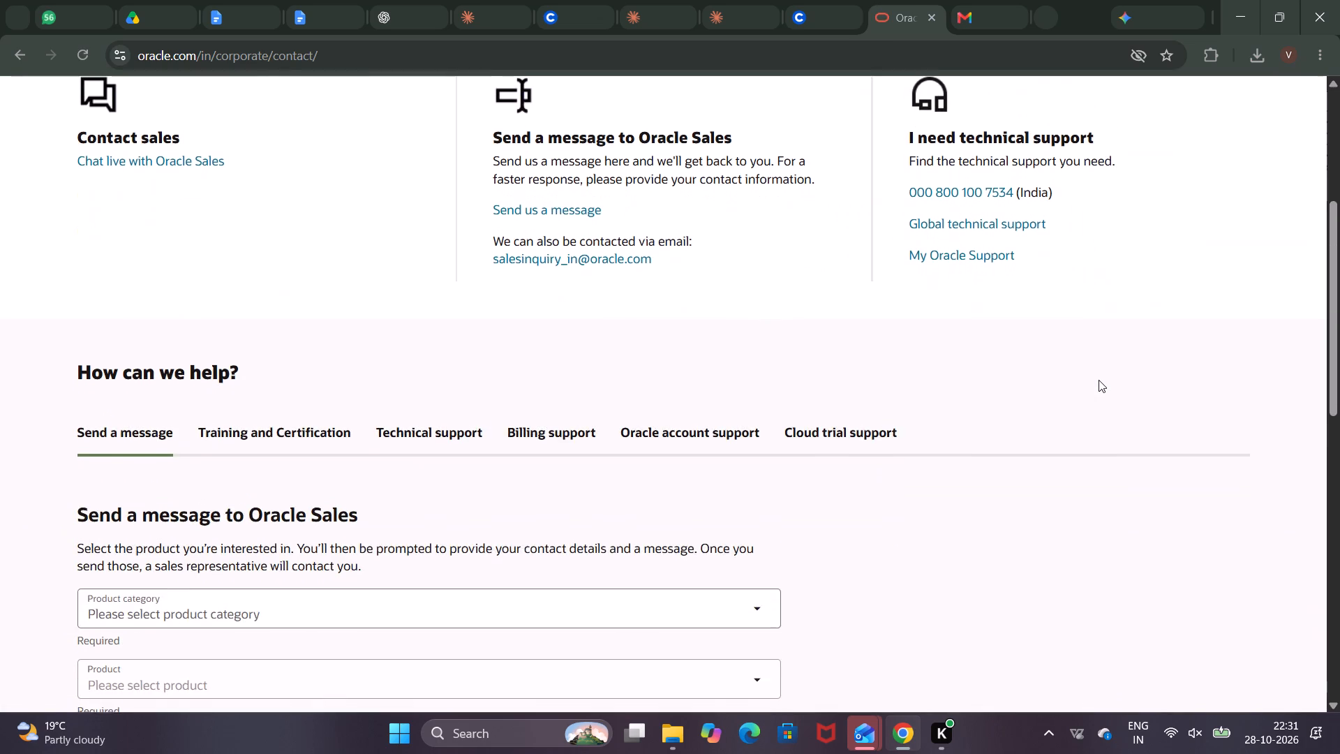
pyautogui.scroll(-4, 1099, 380)
pyautogui.scroll(9, 1099, 380)
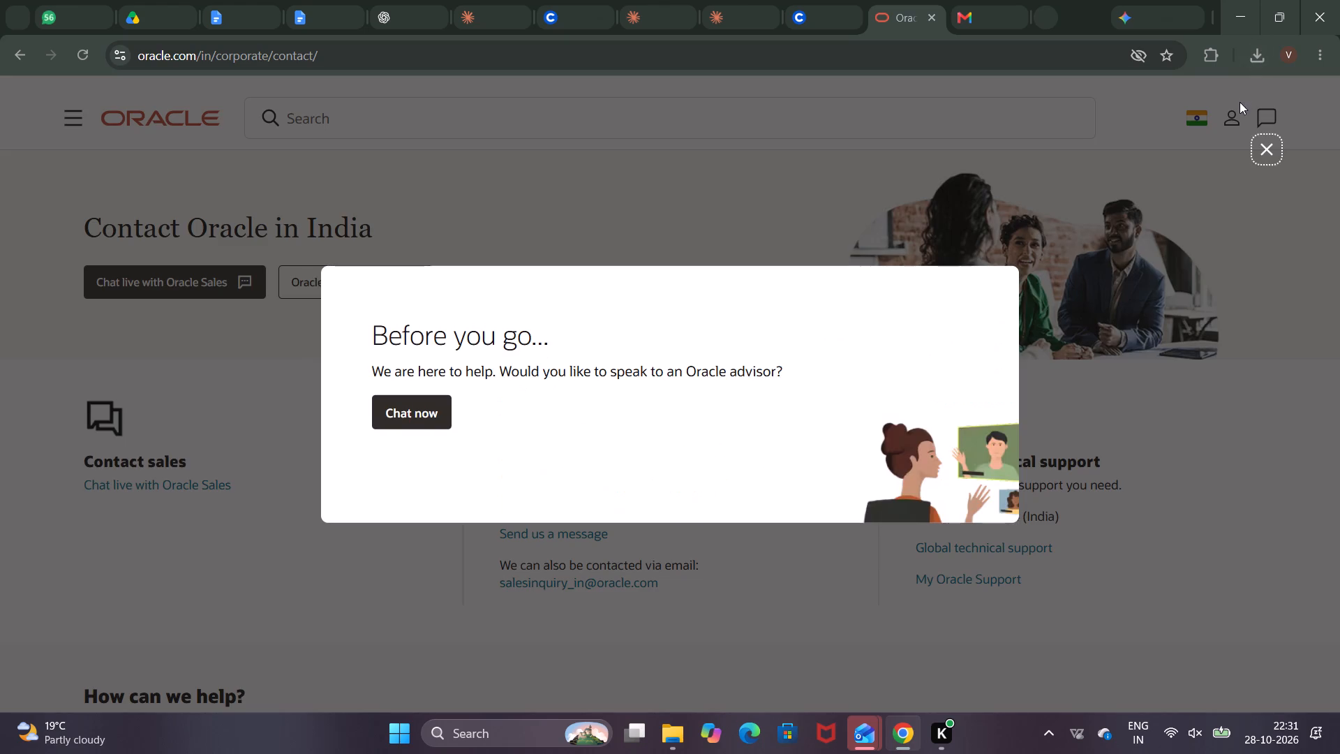
pyautogui.click(1266, 147)
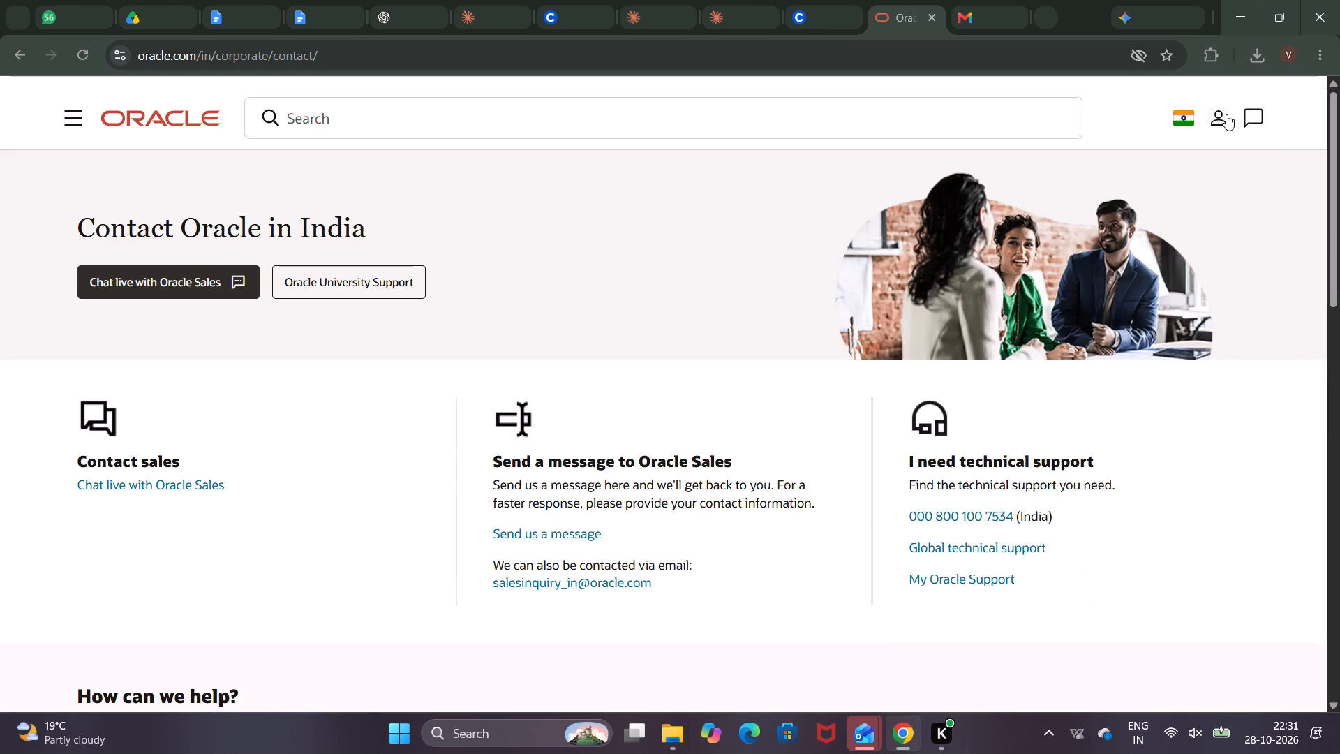
pyautogui.click(1226, 114)
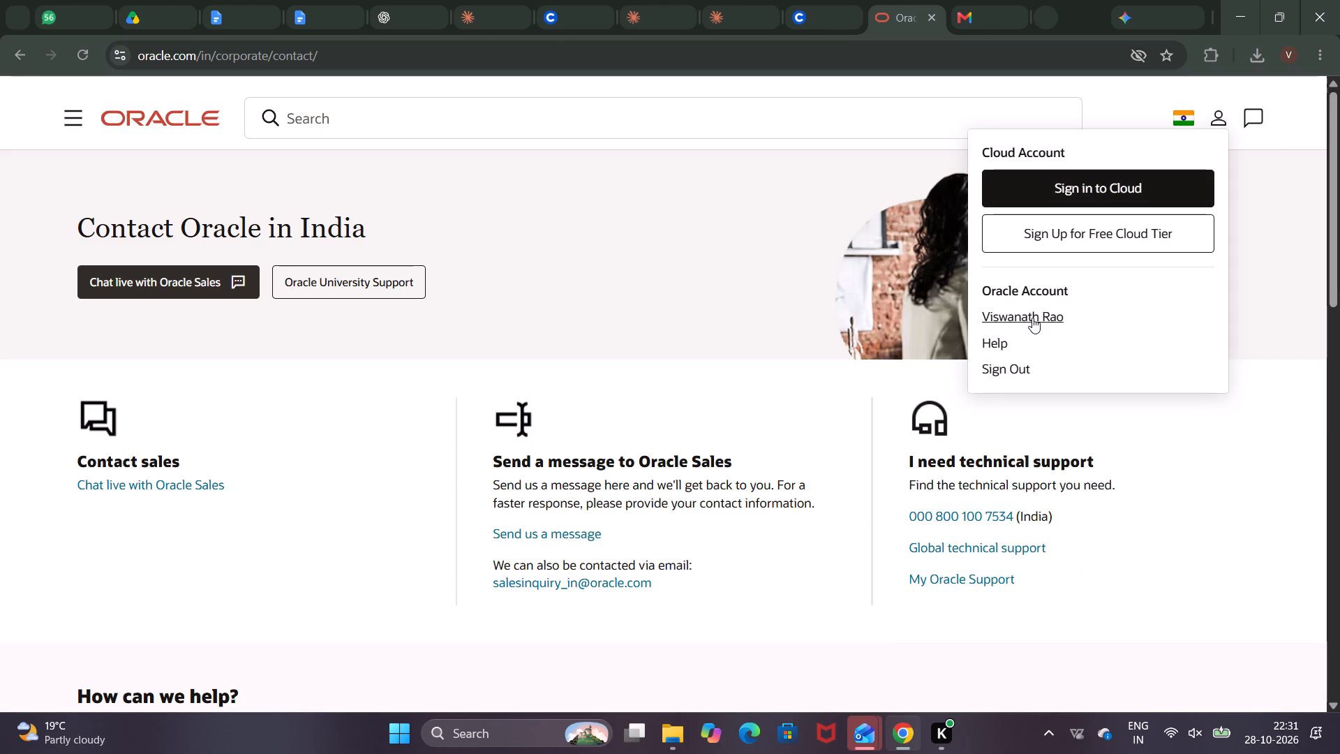
pyautogui.click(1032, 316)
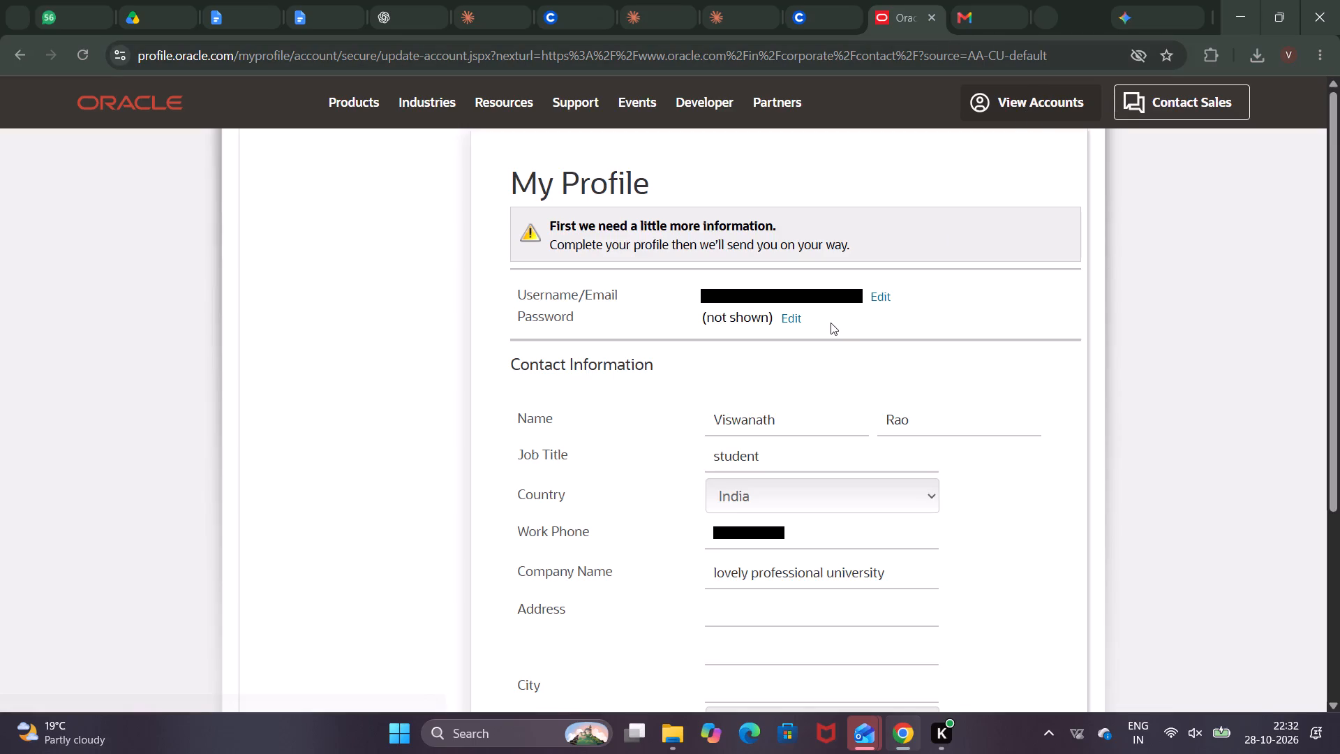
pyautogui.scroll(-3, 976, 357)
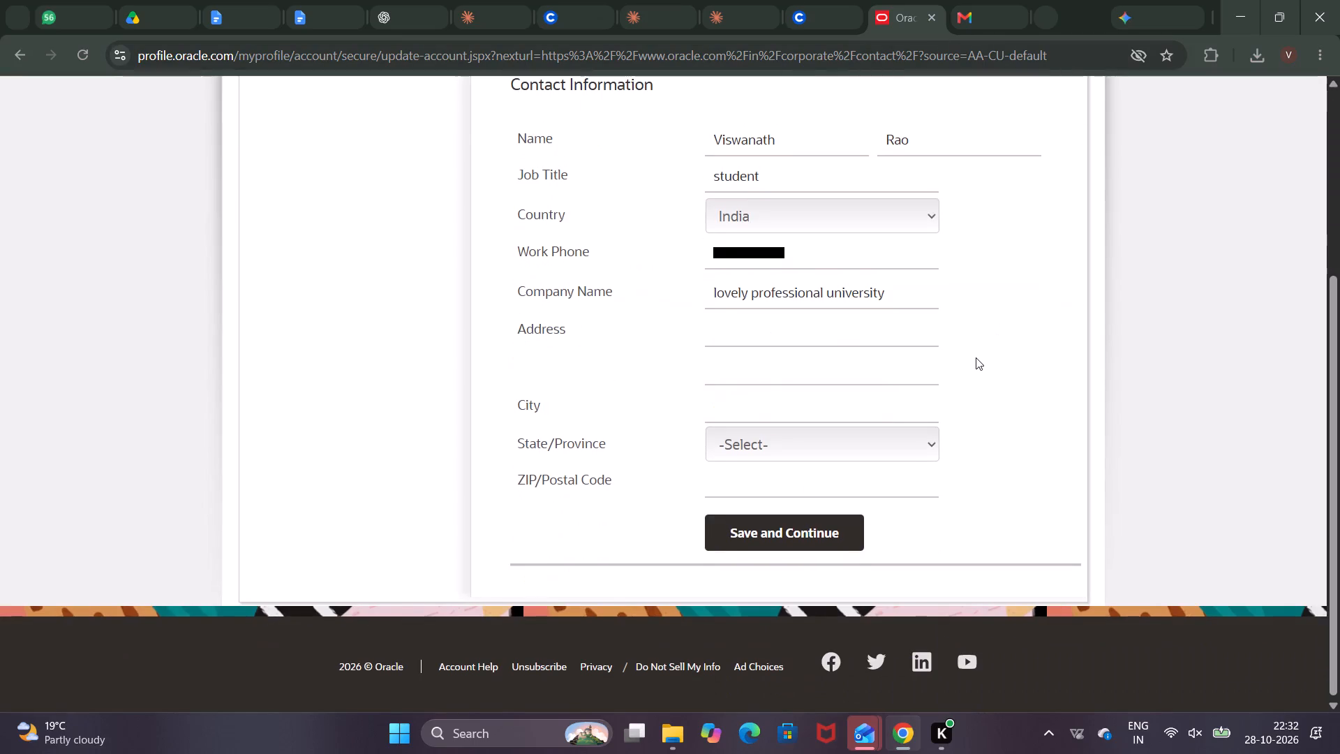
pyautogui.click(976, 357)
pyautogui.scroll(8, 976, 357)
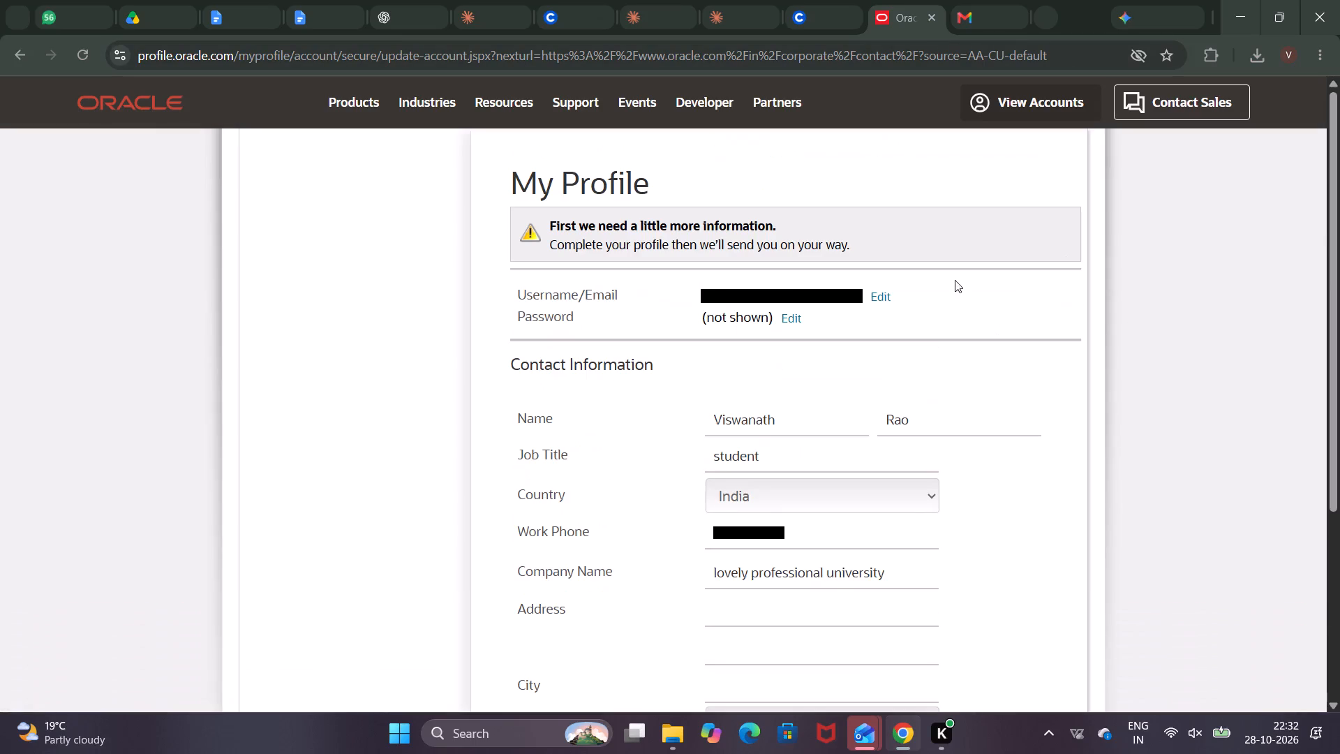
pyautogui.click(26, 47)
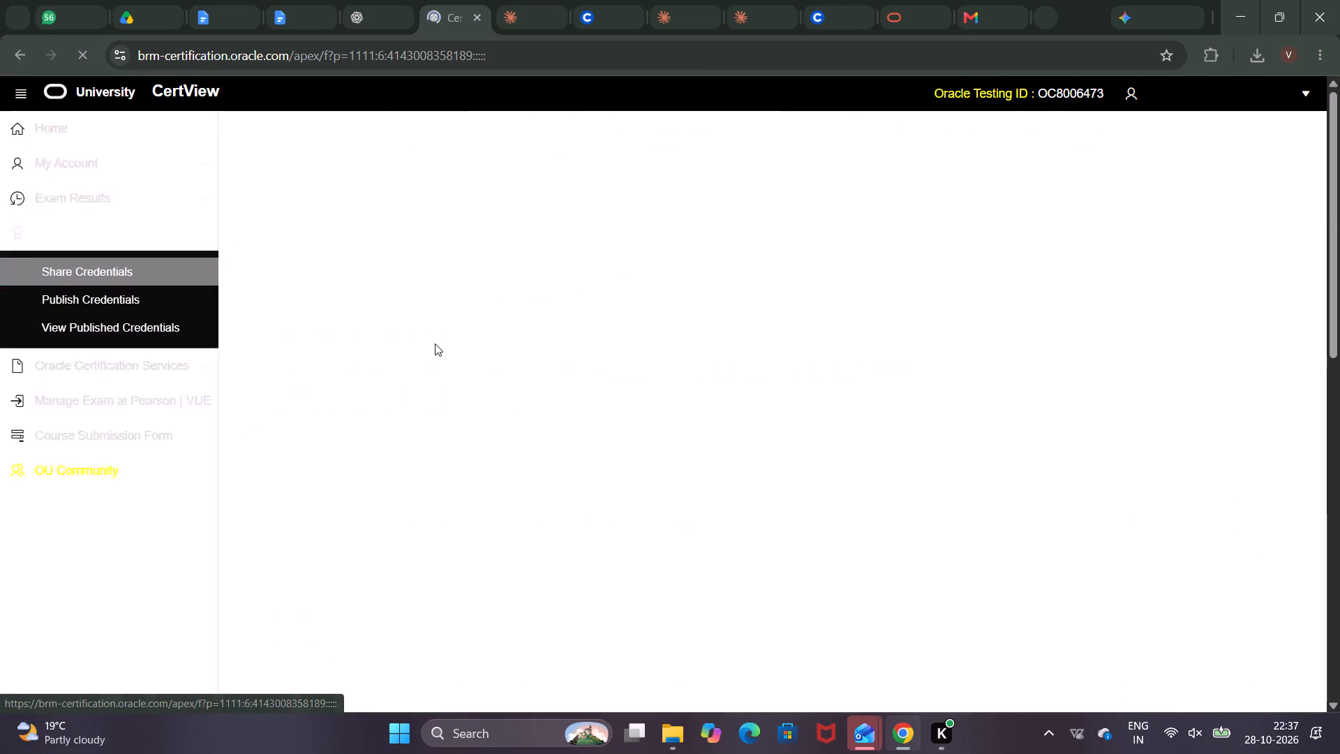
pyautogui.scroll(-1, 435, 343)
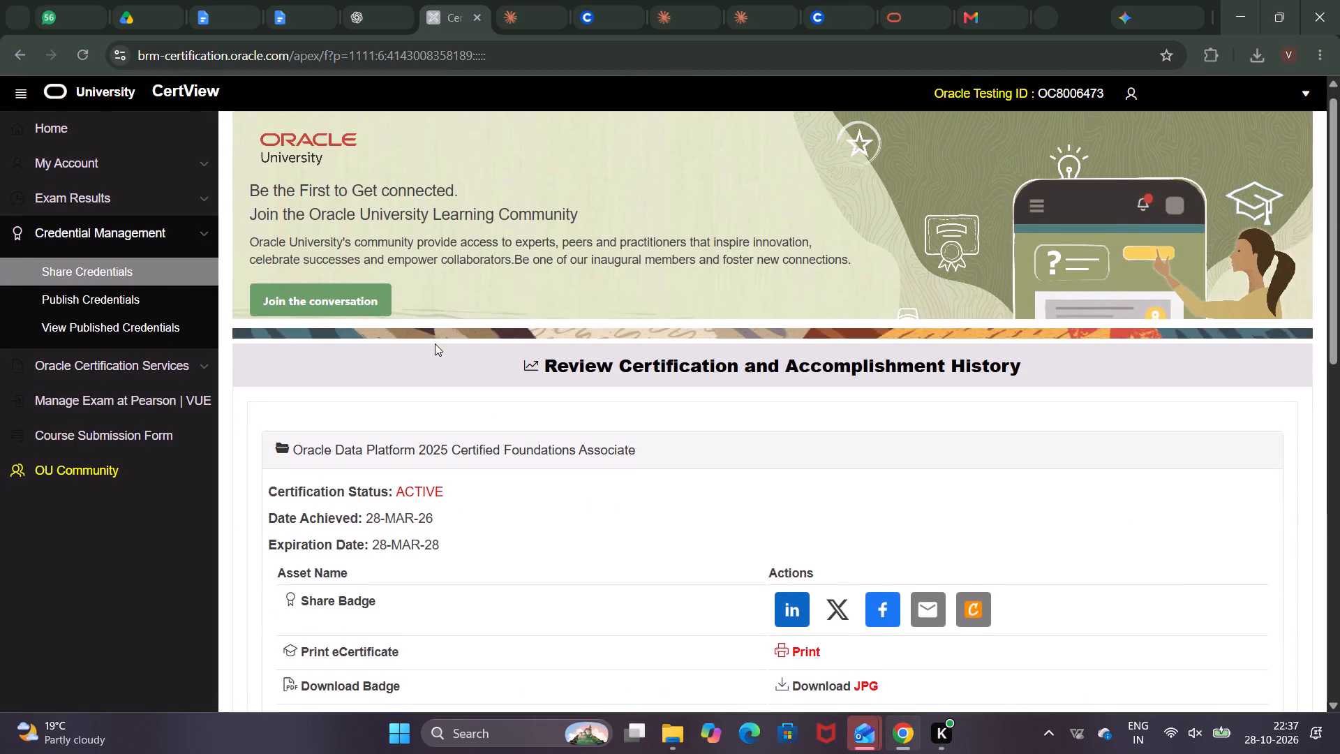
pyautogui.scroll(-1, 435, 343)
pyautogui.click(1276, 89)
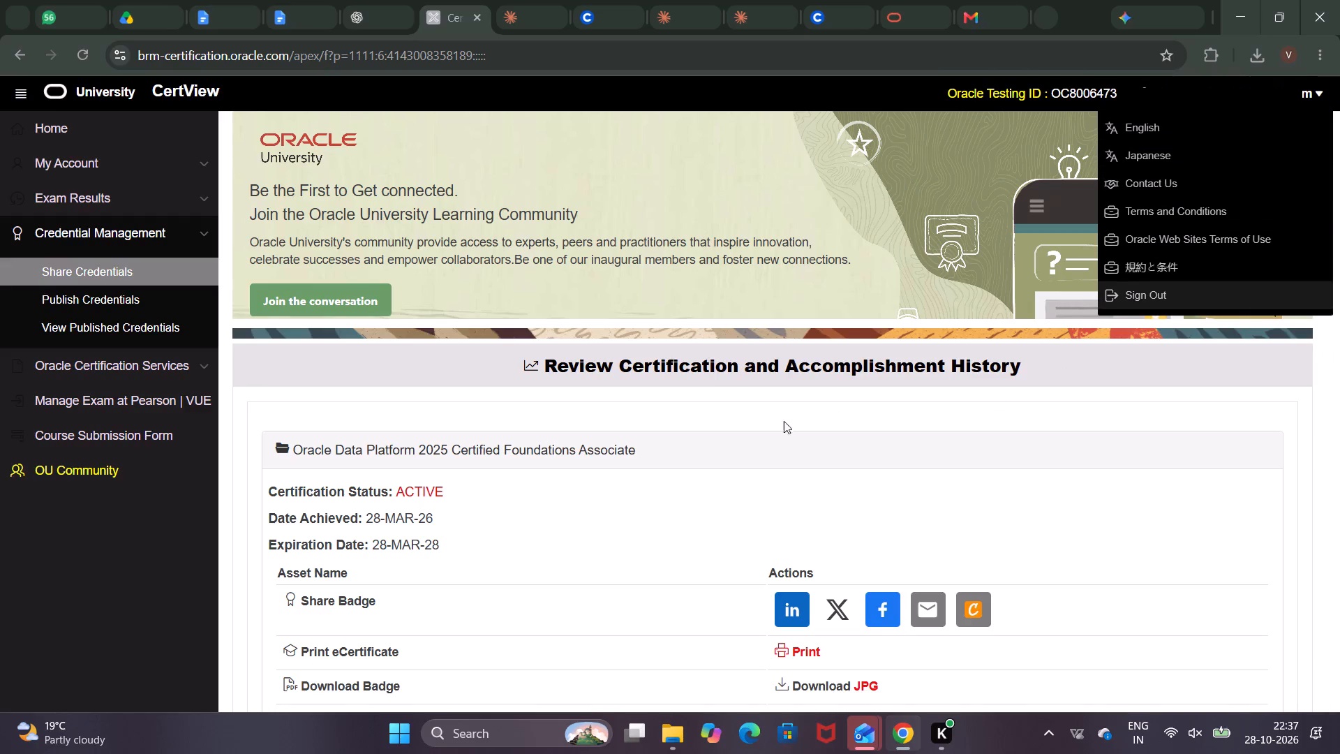
pyautogui.click(748, 436)
pyautogui.scroll(-4, 748, 436)
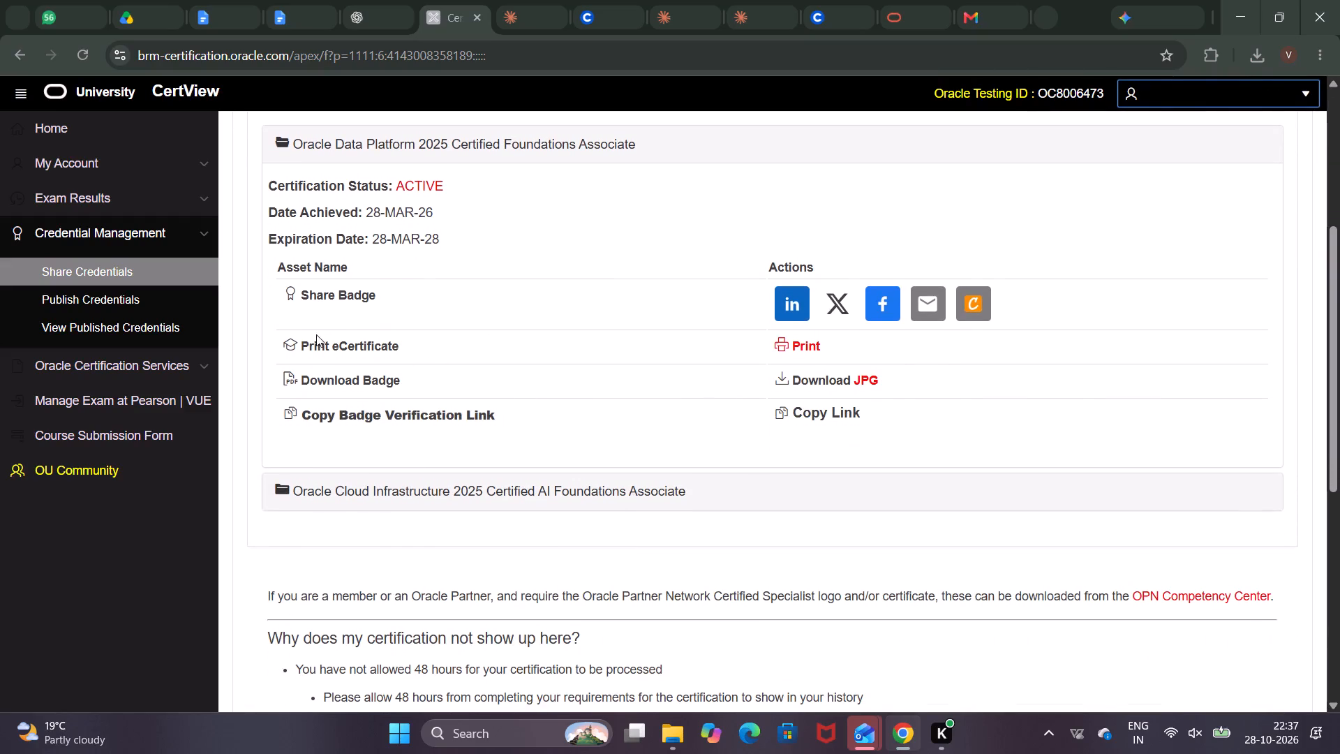
pyautogui.click(789, 343)
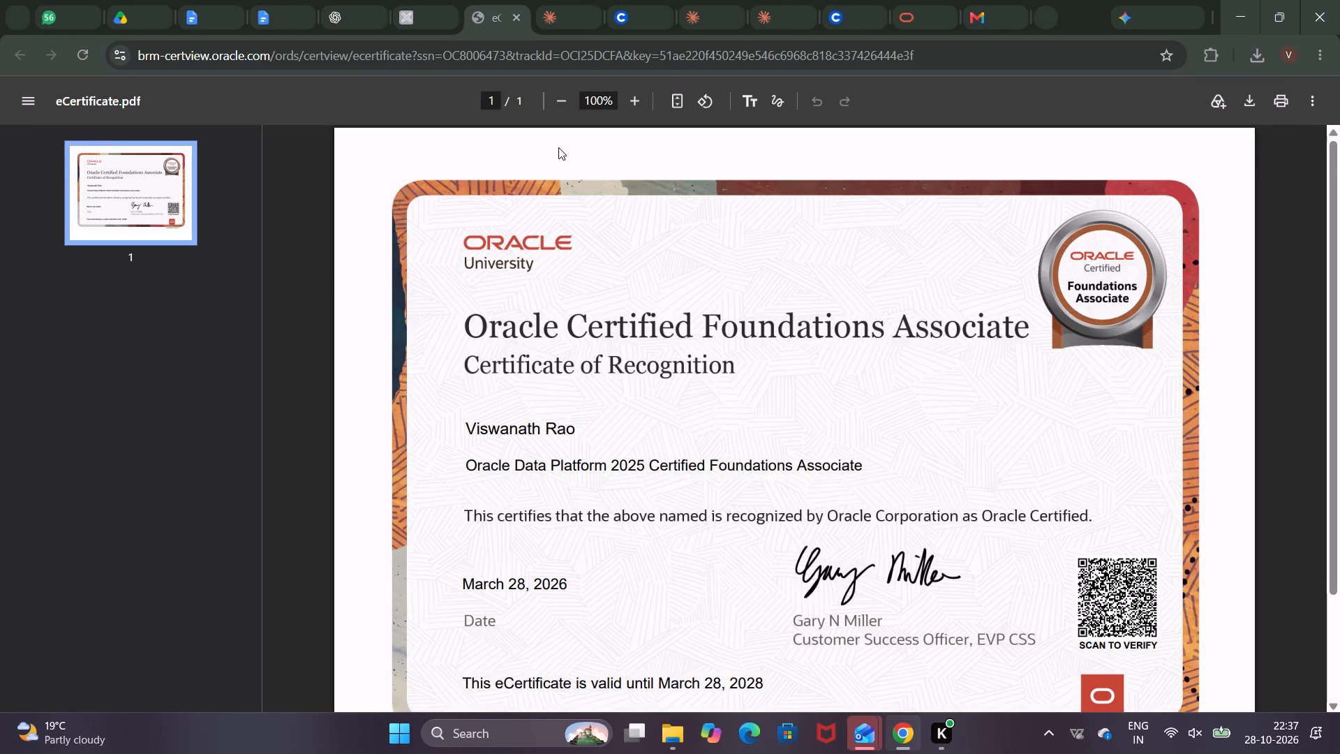
# Save the Oracle Data Platform eCertificate PDF to the Downloads folder as "oracle eCertificate.pdf".
pyautogui.click(1240, 101)
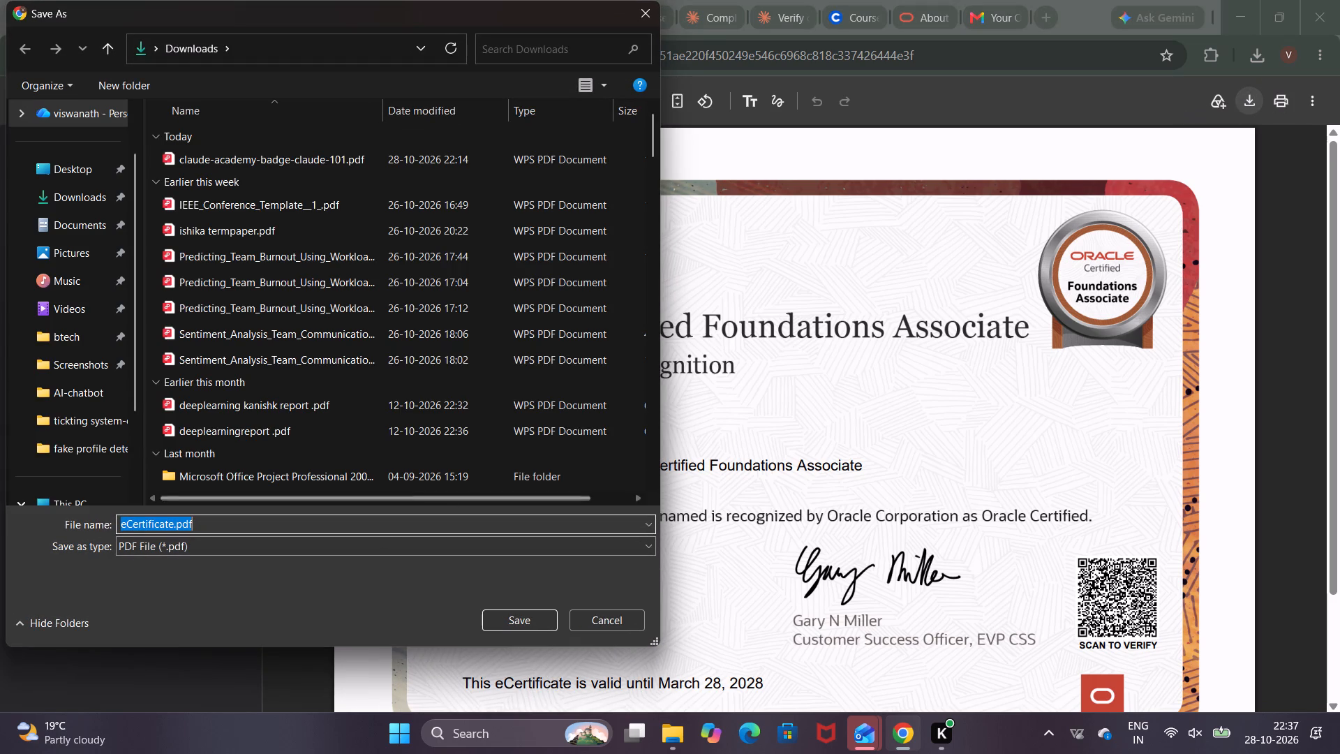
pyautogui.click(91, 188)
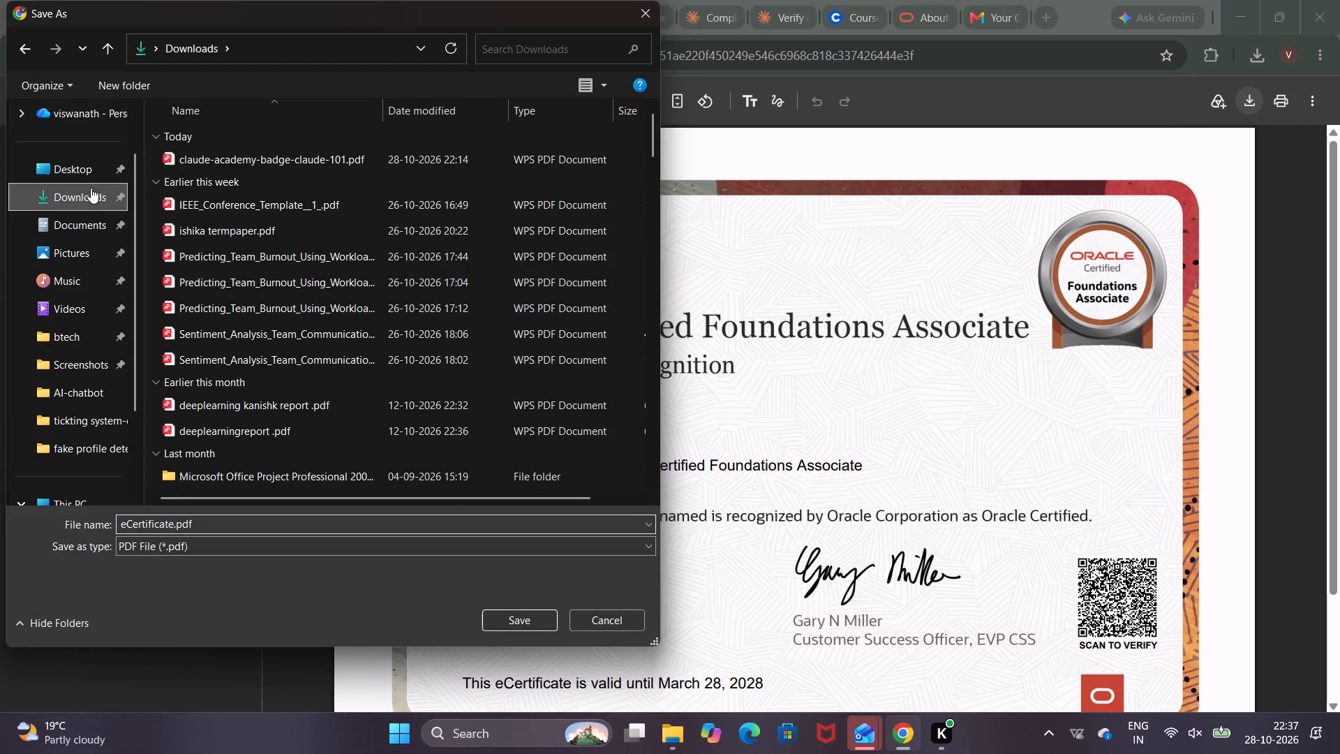
pyautogui.click(120, 522)
pyautogui.click(120, 522)
pyautogui.write('oracle')
pyautogui.press('space')
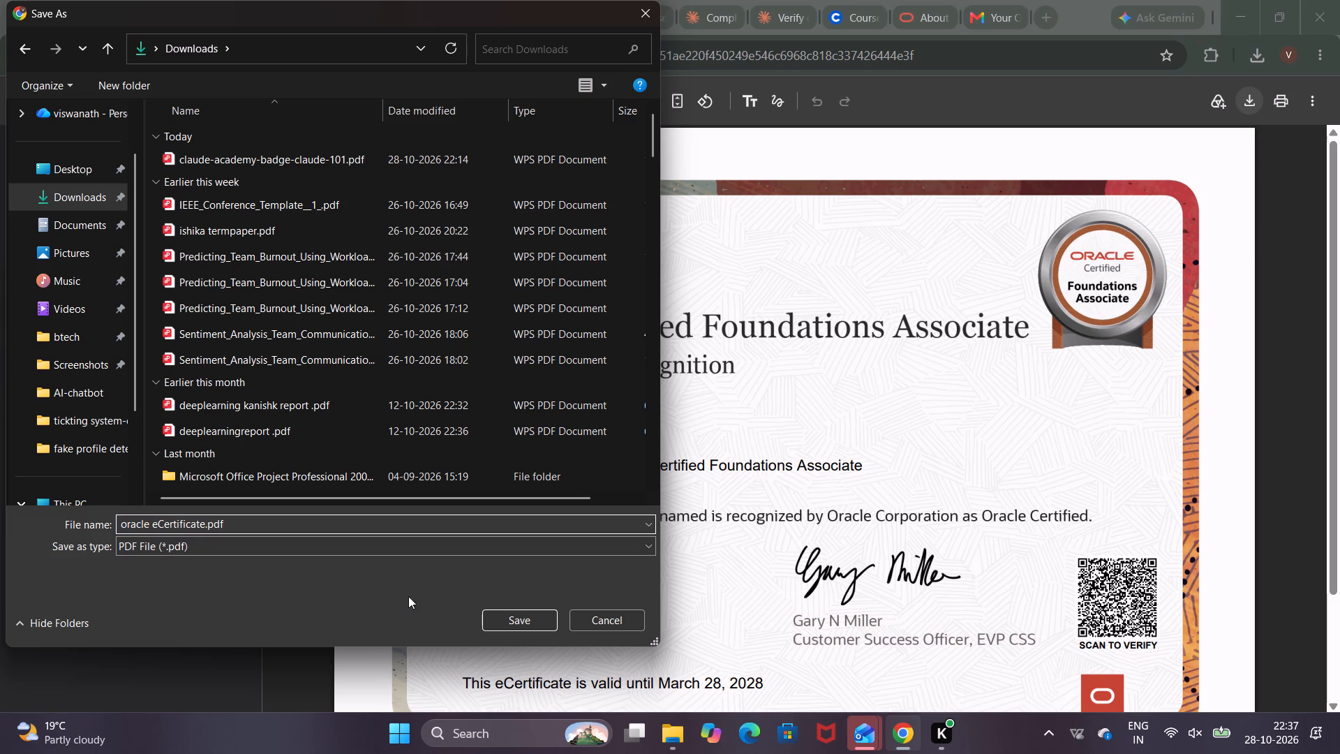
pyautogui.click(489, 613)
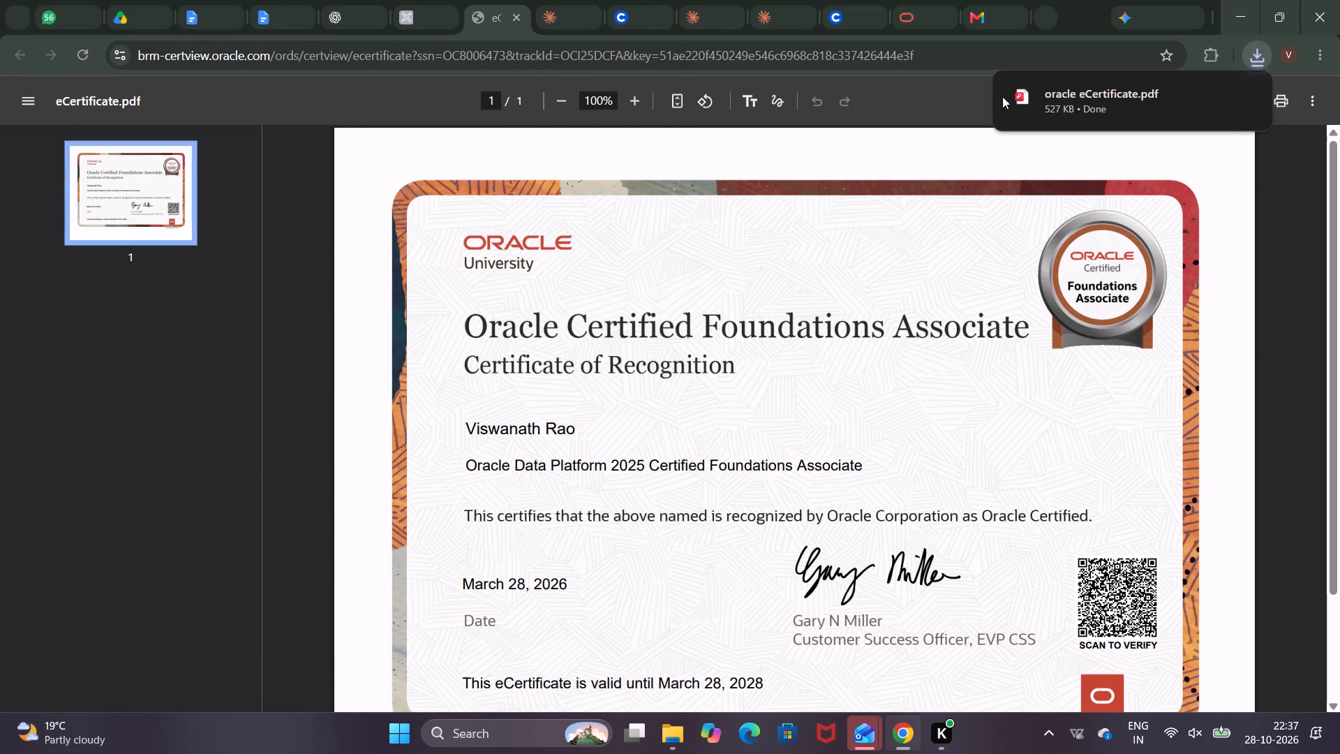
pyautogui.click(1117, 248)
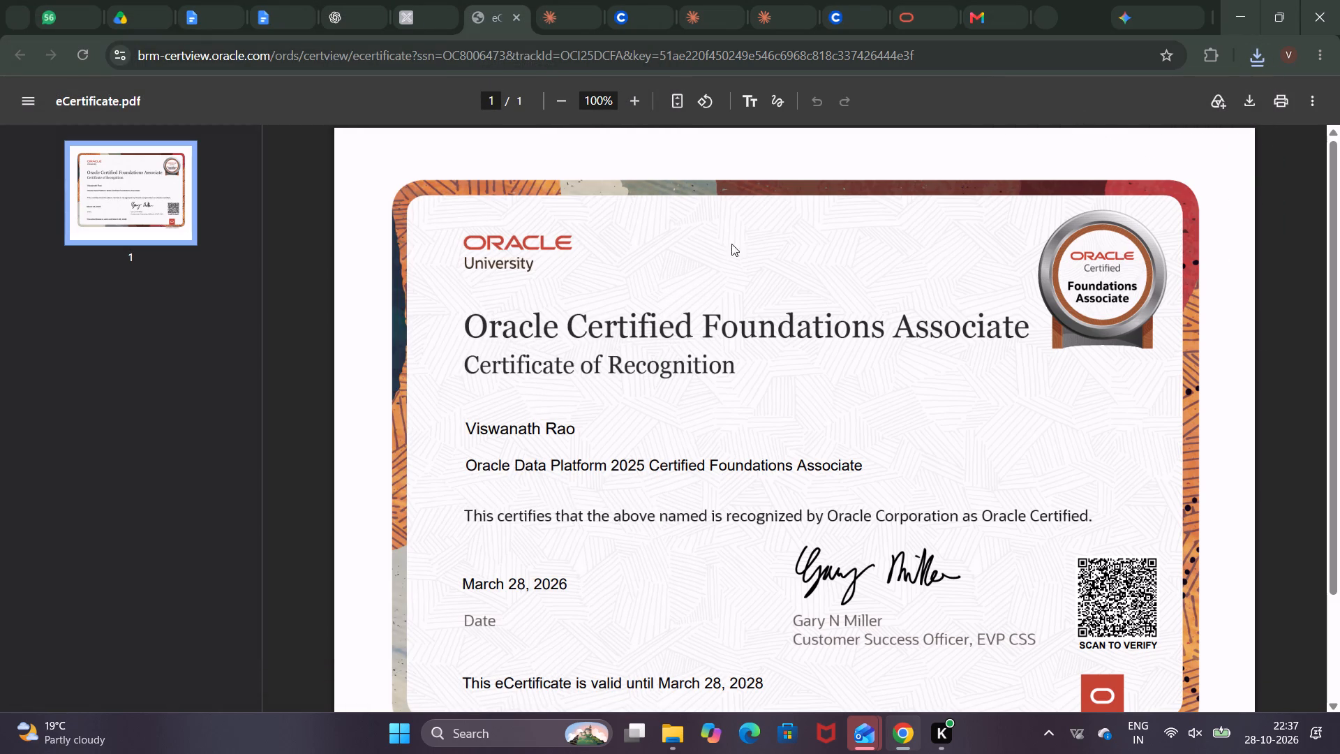
pyautogui.click(440, 2)
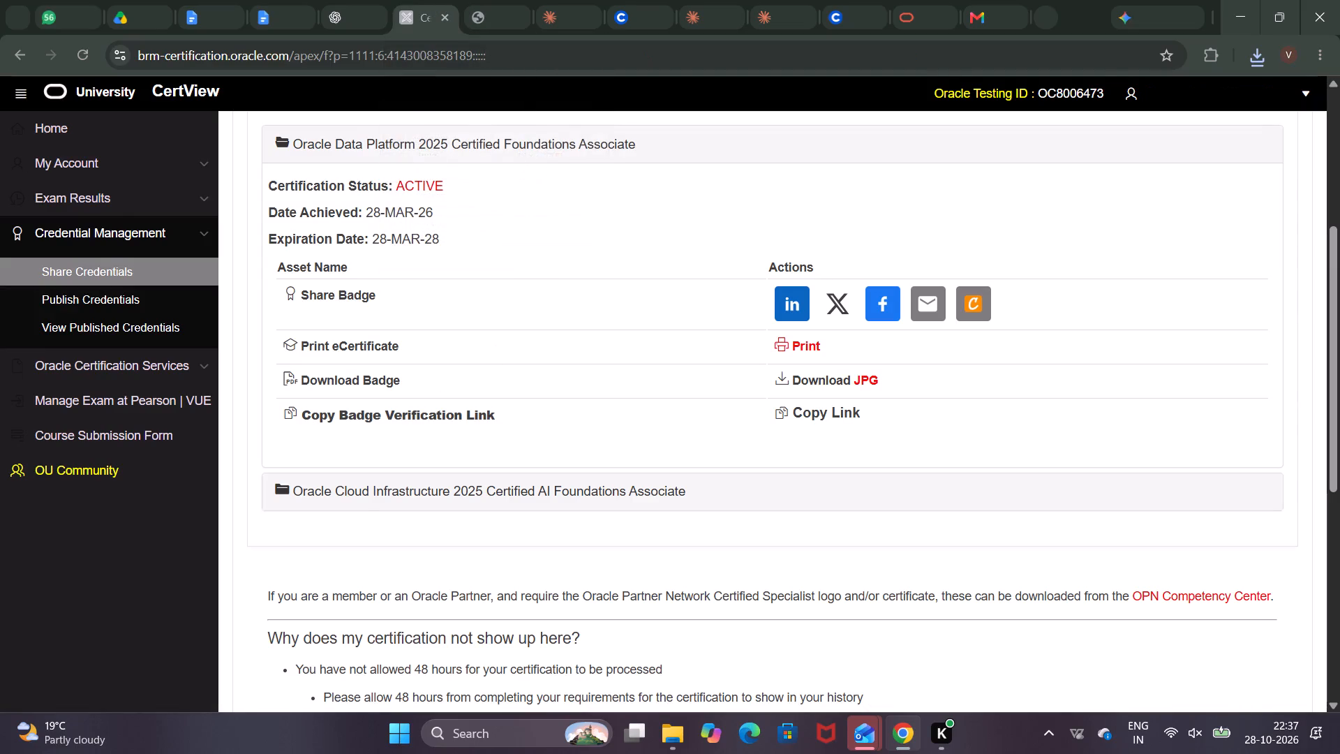
pyautogui.click(358, 500)
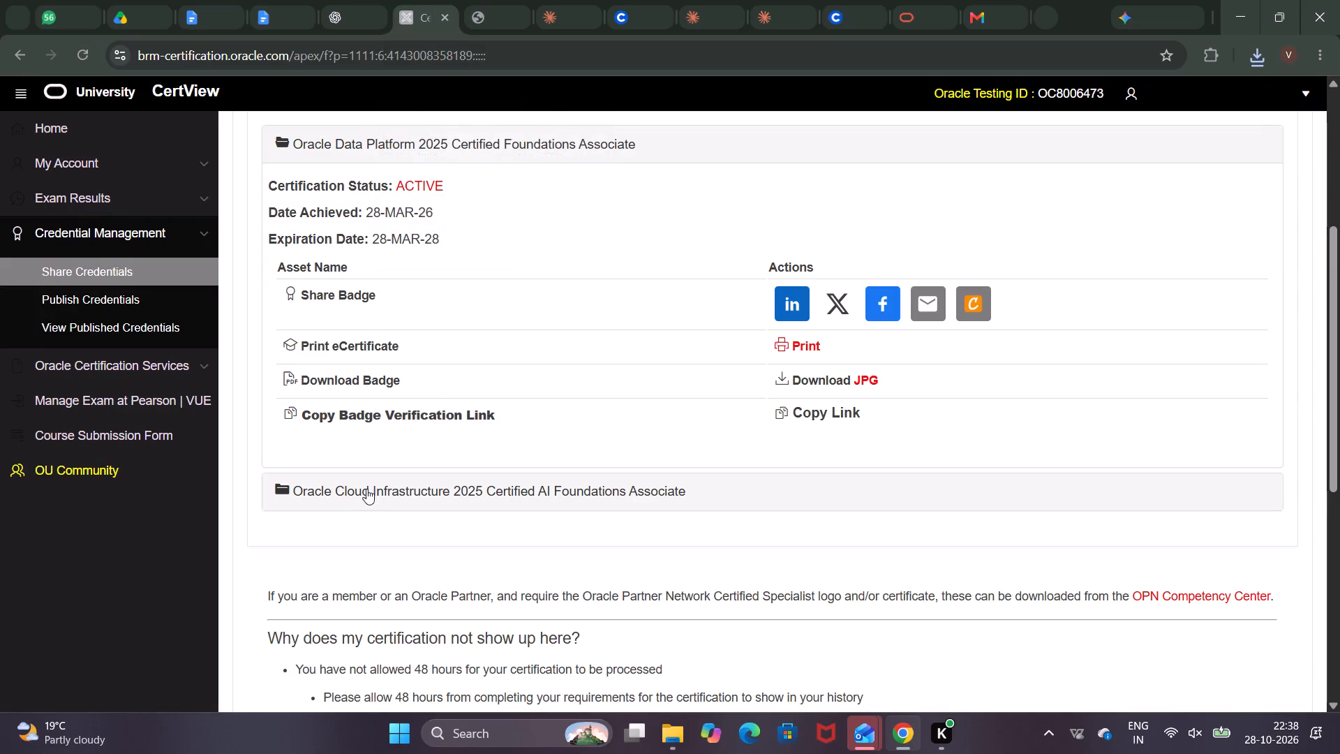
pyautogui.click(370, 486)
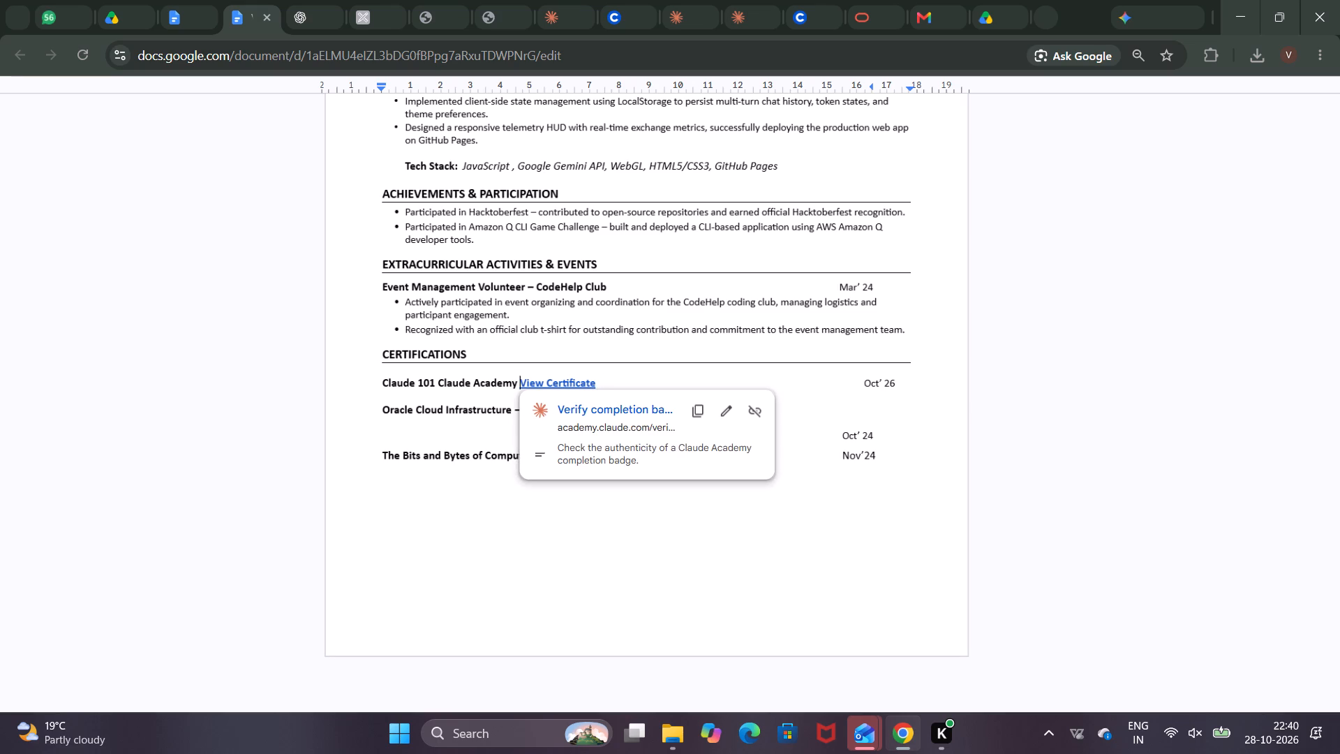
# Format the Claude 101 entry's "View Certificate" link as black text without an underline.
pyautogui.moveTo(523, 385); pyautogui.dragTo(611, 384)
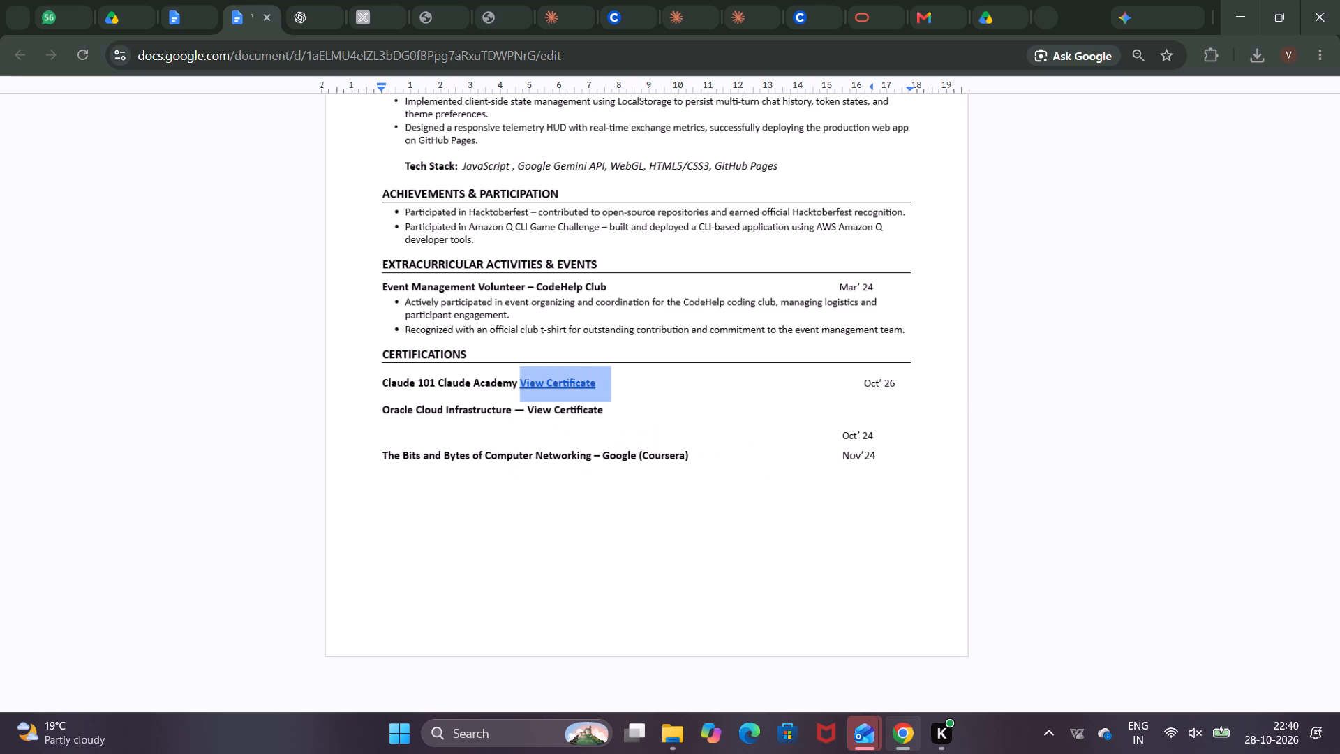
pyautogui.moveTo(611, 384); pyautogui.dragTo(596, 383)
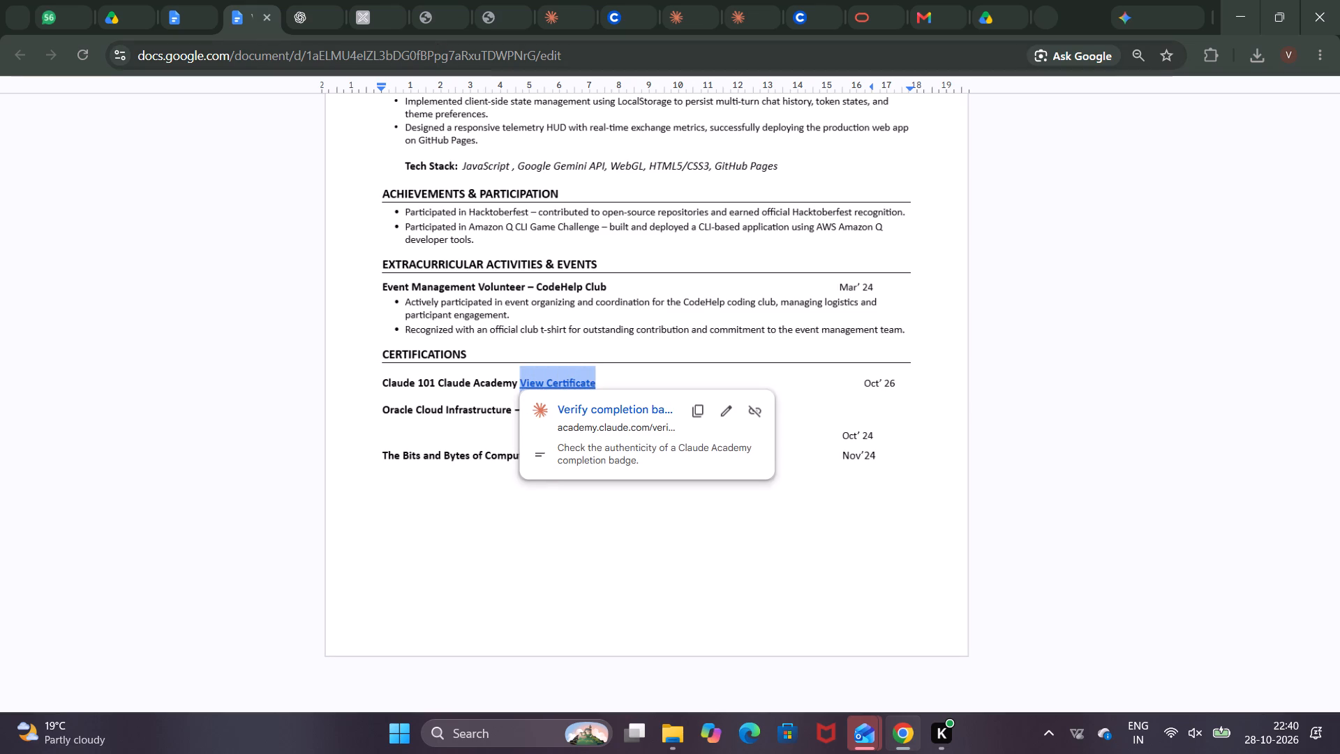
pyautogui.scroll(7, 753, 628)
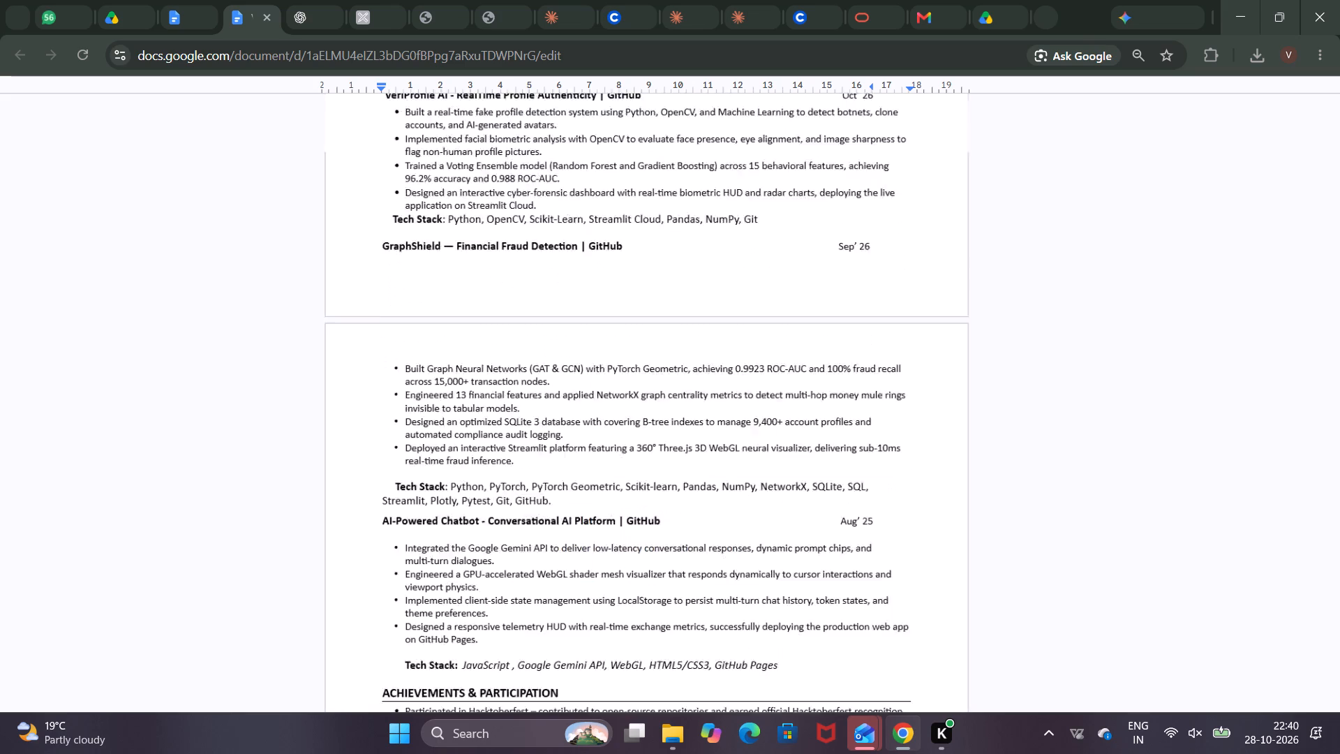
pyautogui.scroll(2, 753, 628)
pyautogui.keyDown('ctrl'); pyautogui.scroll(-5, 790, 753); pyautogui.keyUp('ctrl')
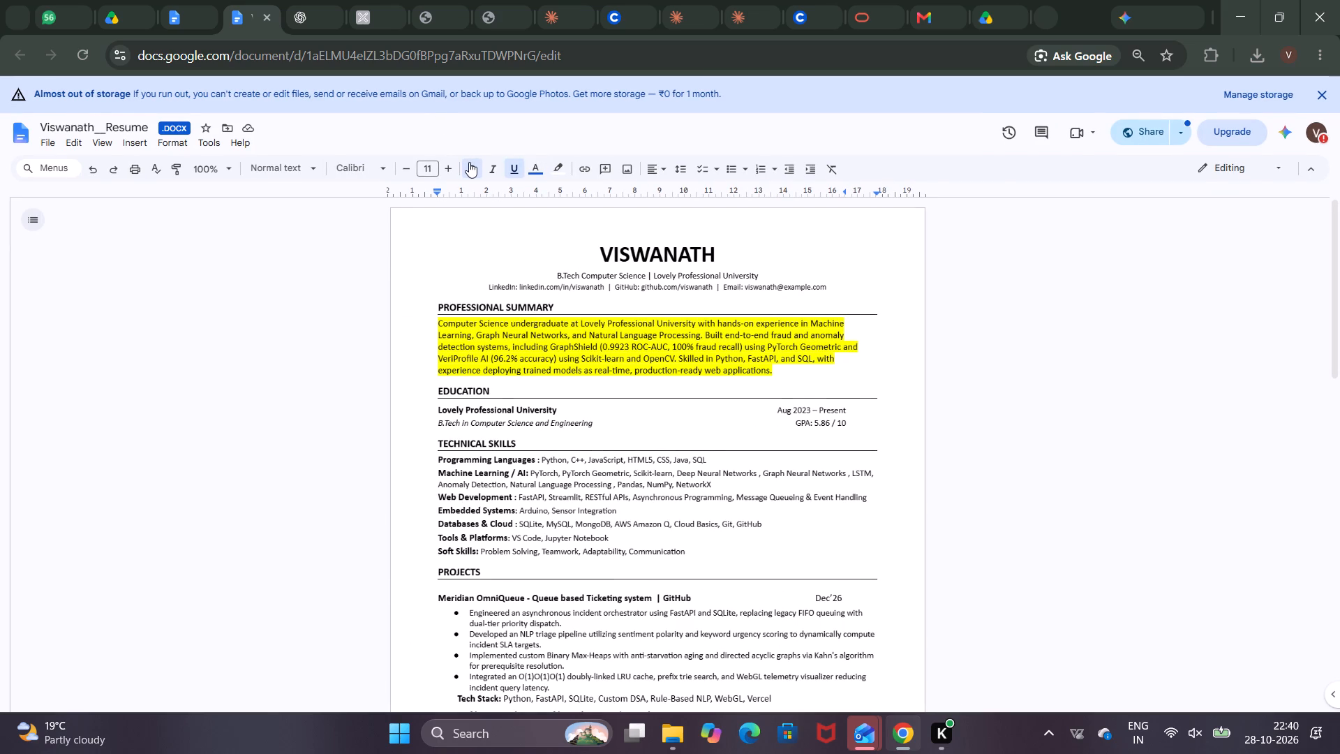
pyautogui.click(517, 165)
pyautogui.scroll(-7, 517, 165)
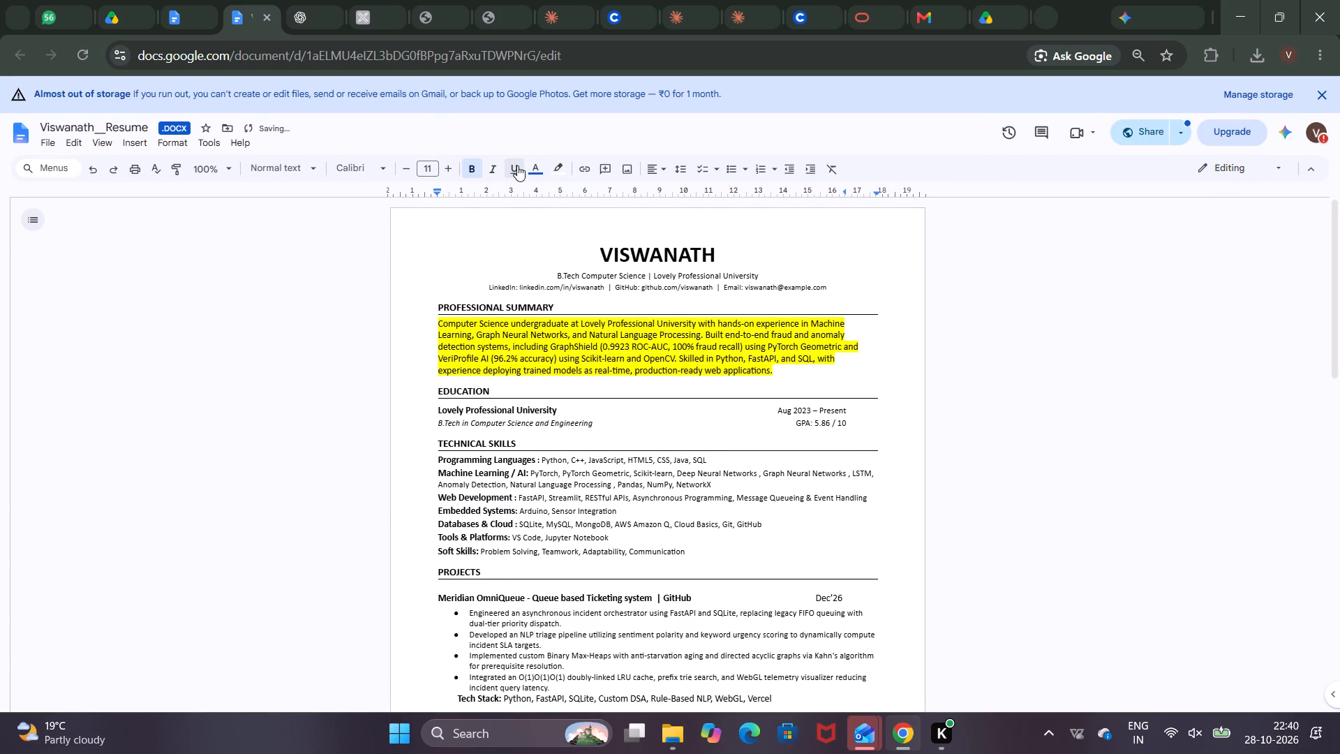
pyautogui.scroll(-9, 645, 406)
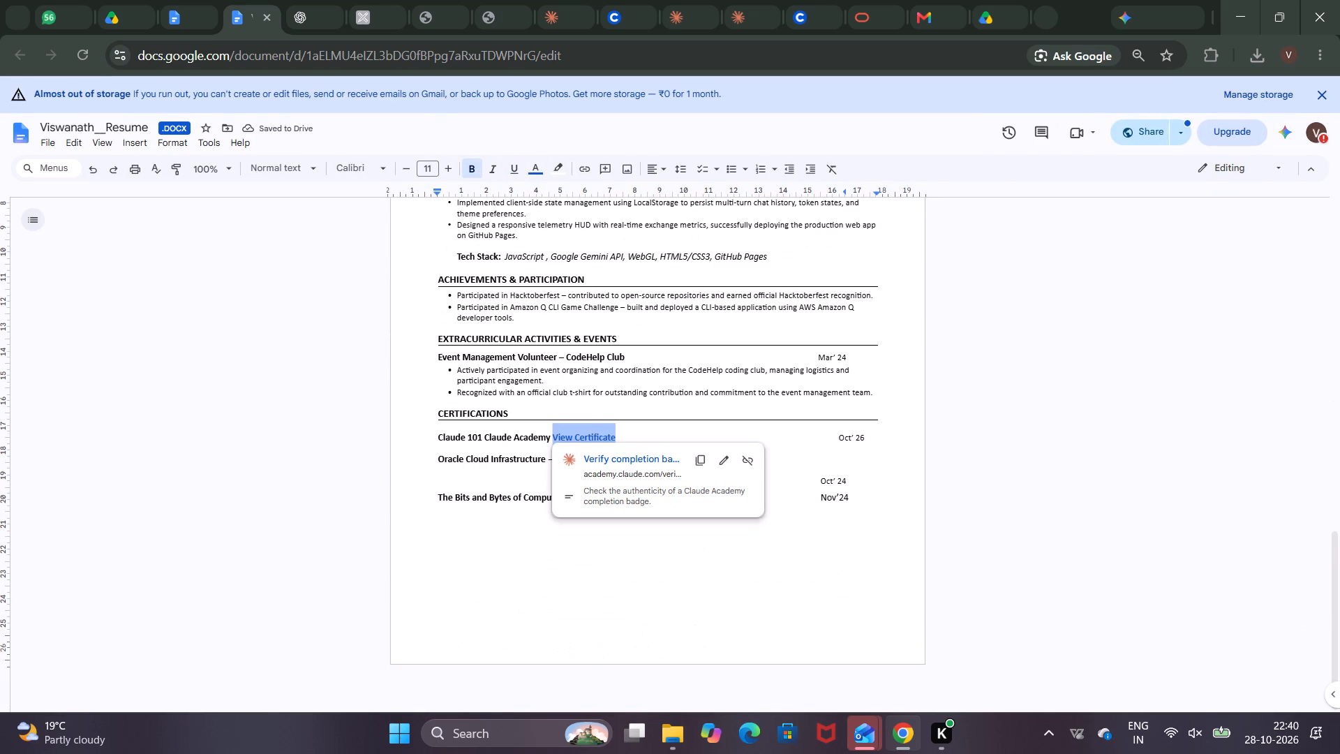
pyautogui.click(539, 166)
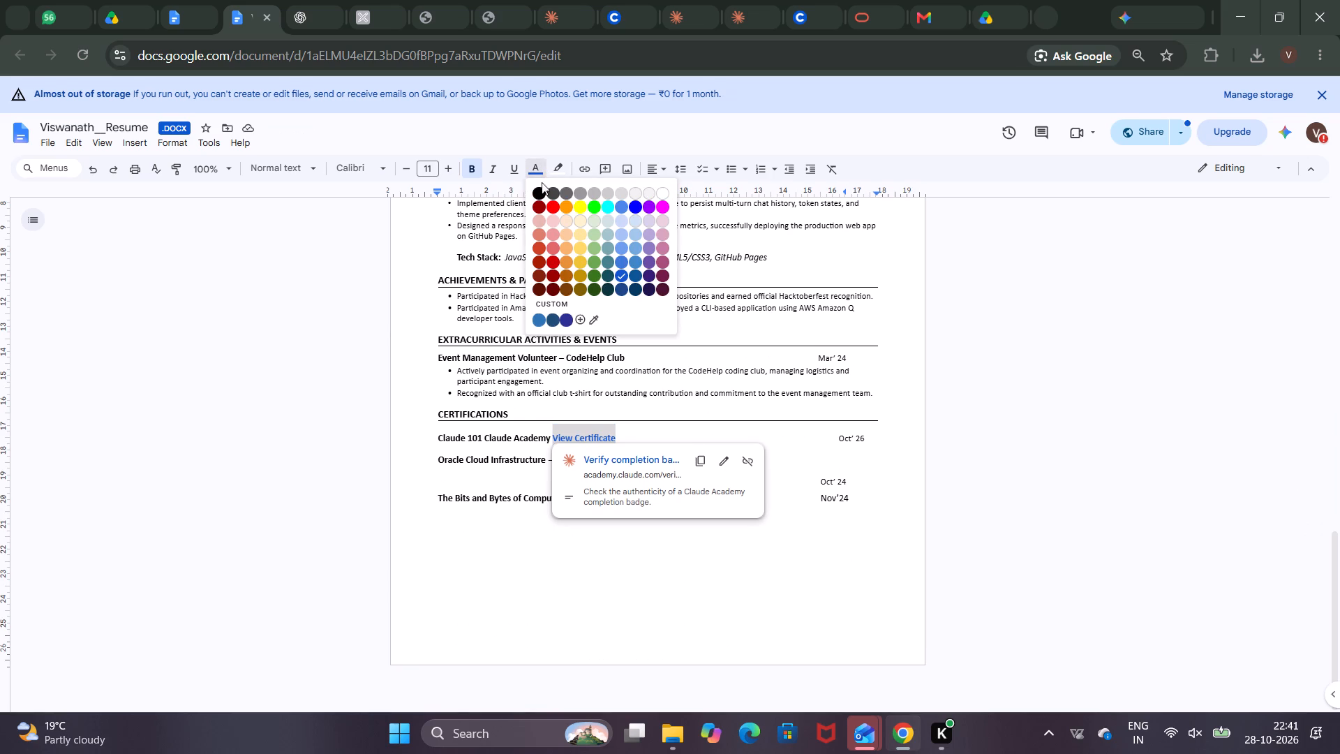
pyautogui.click(537, 190)
pyautogui.click(628, 427)
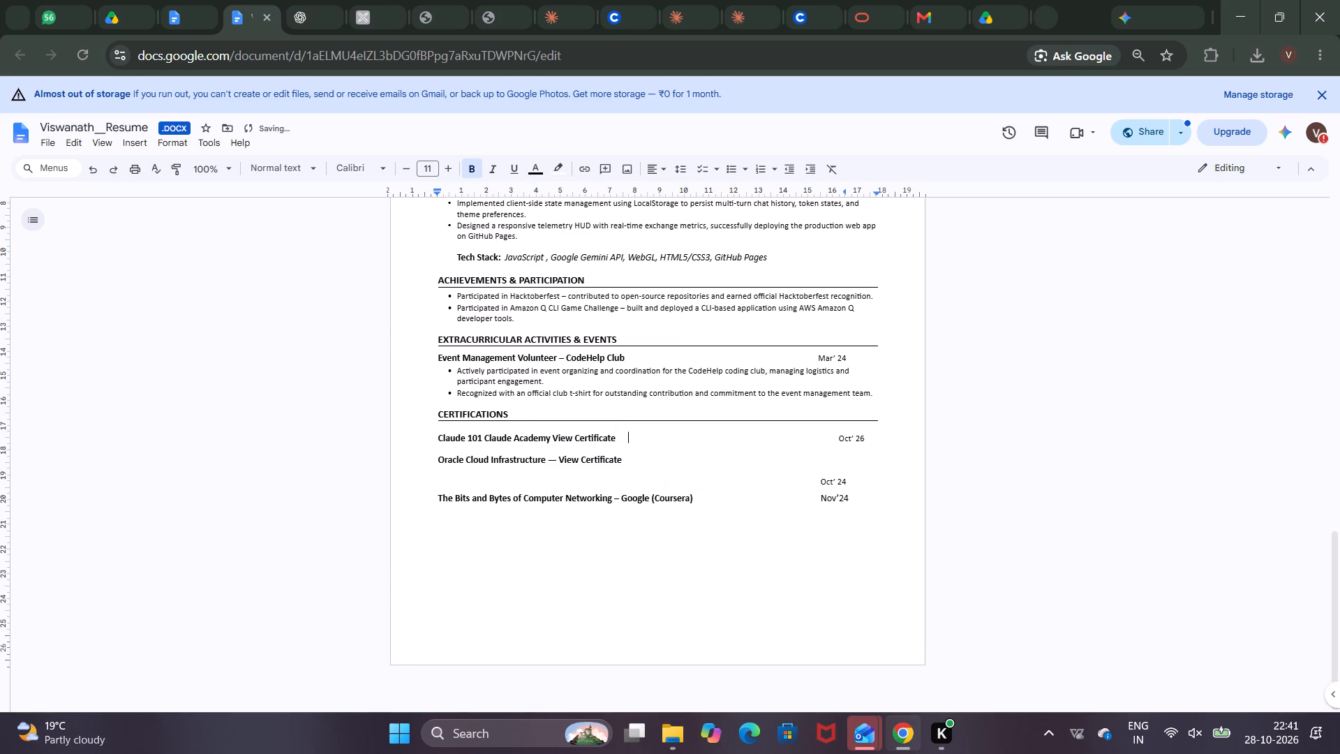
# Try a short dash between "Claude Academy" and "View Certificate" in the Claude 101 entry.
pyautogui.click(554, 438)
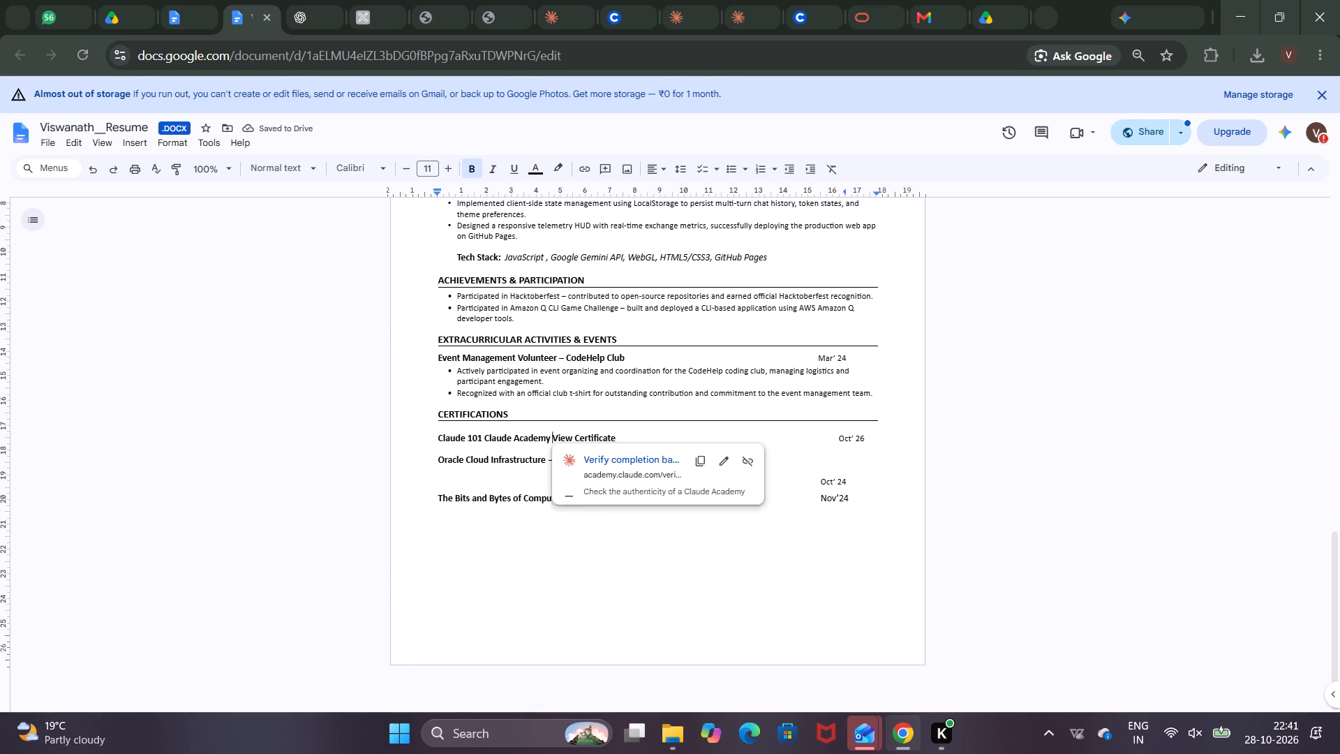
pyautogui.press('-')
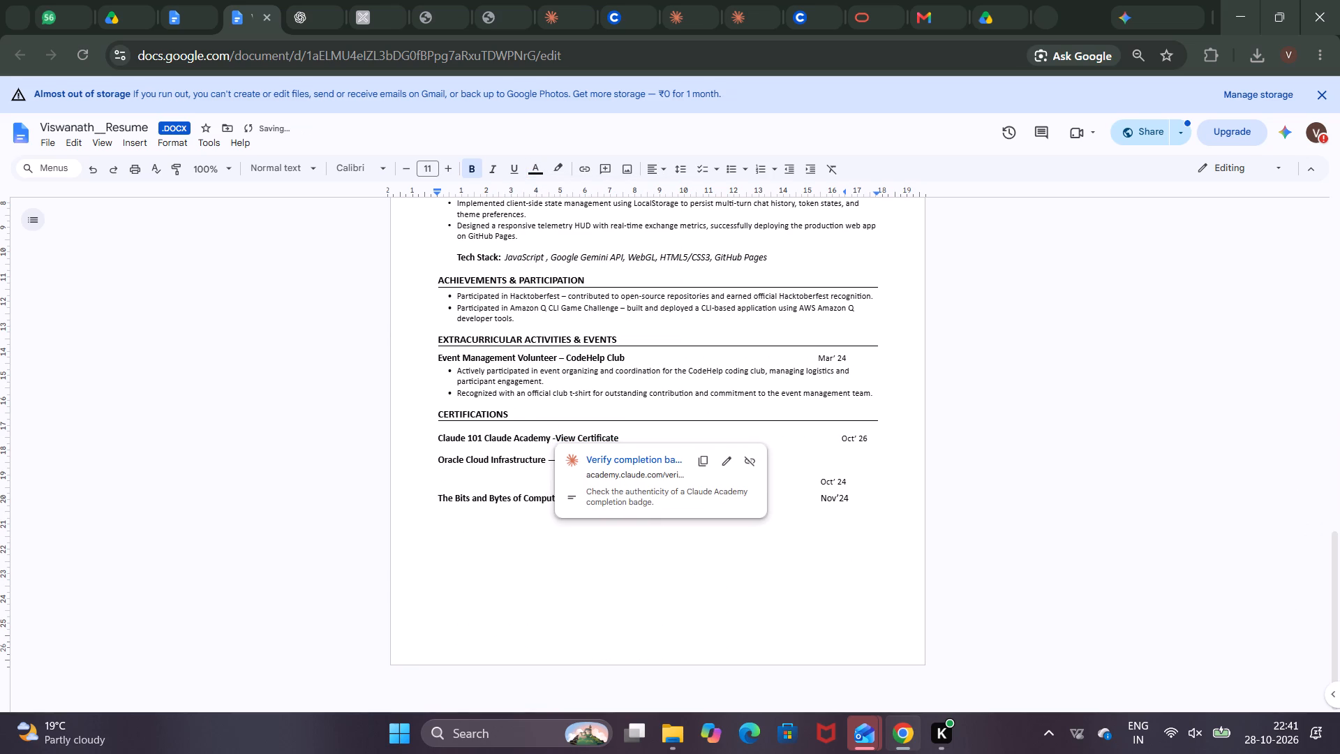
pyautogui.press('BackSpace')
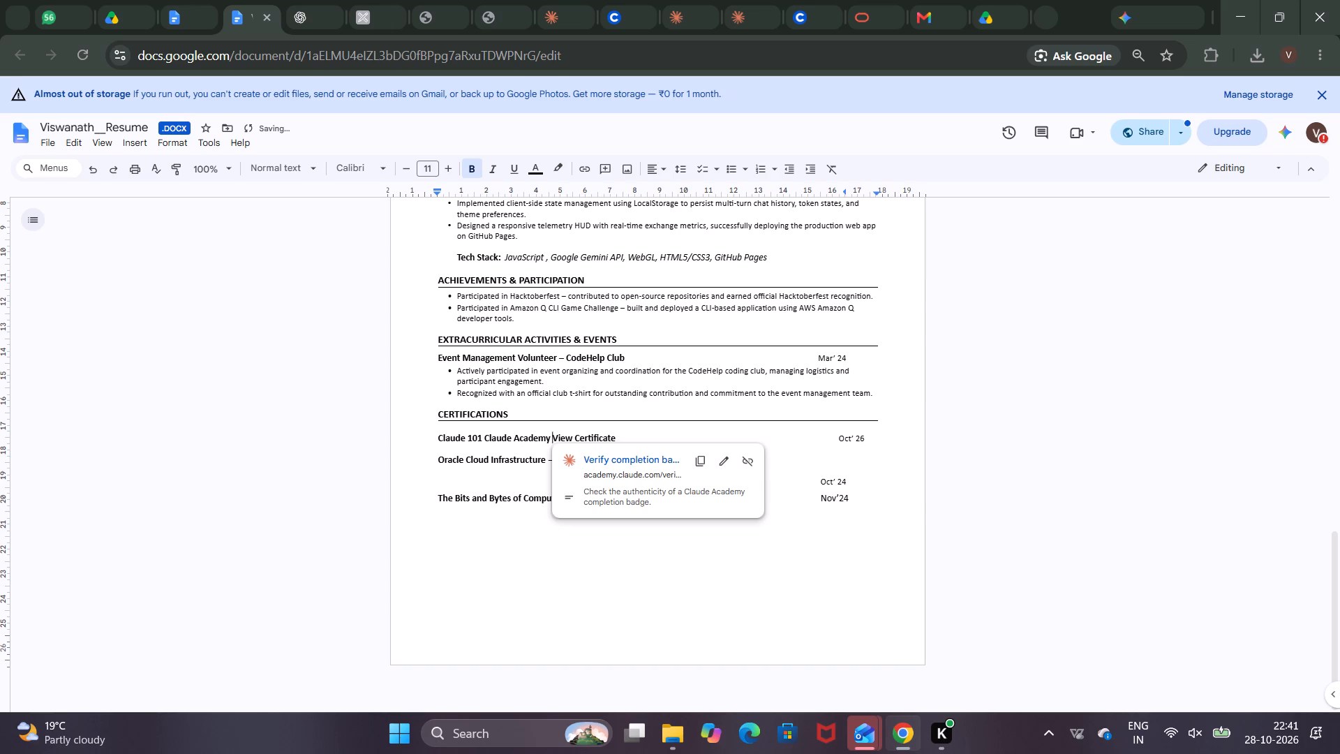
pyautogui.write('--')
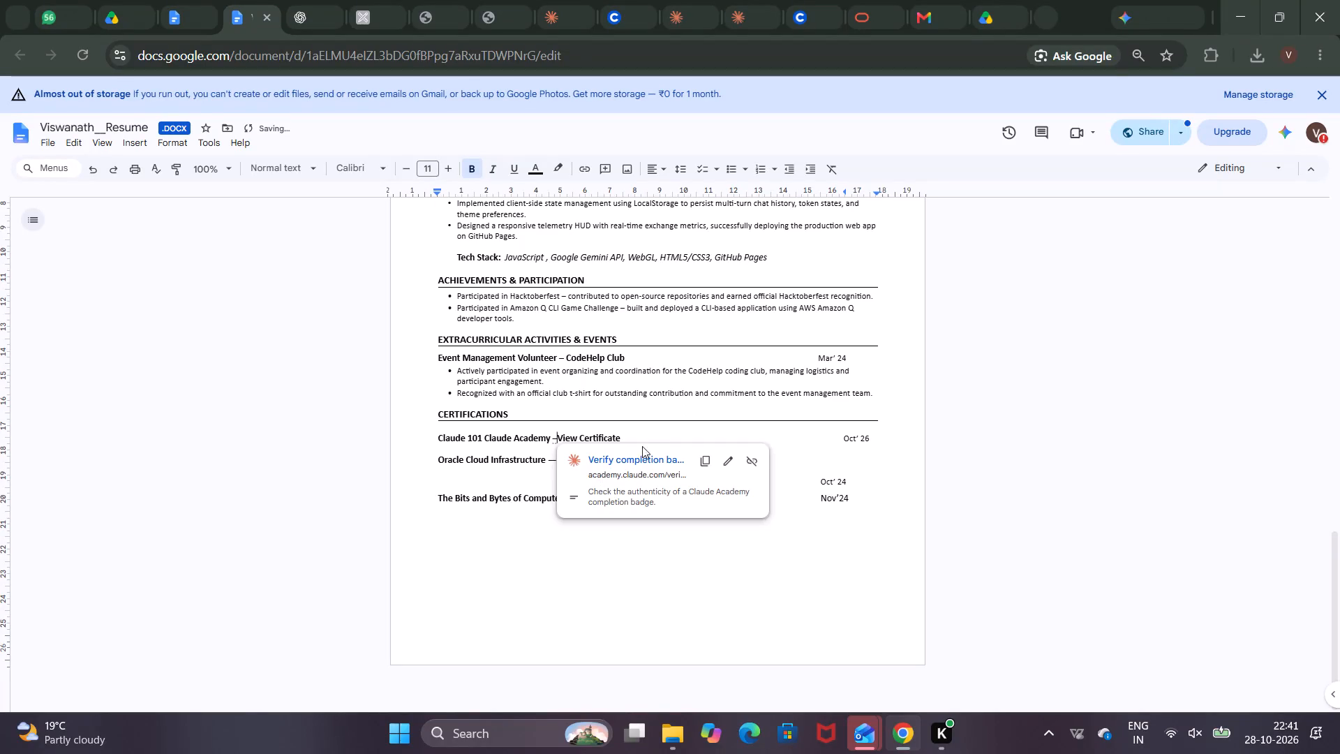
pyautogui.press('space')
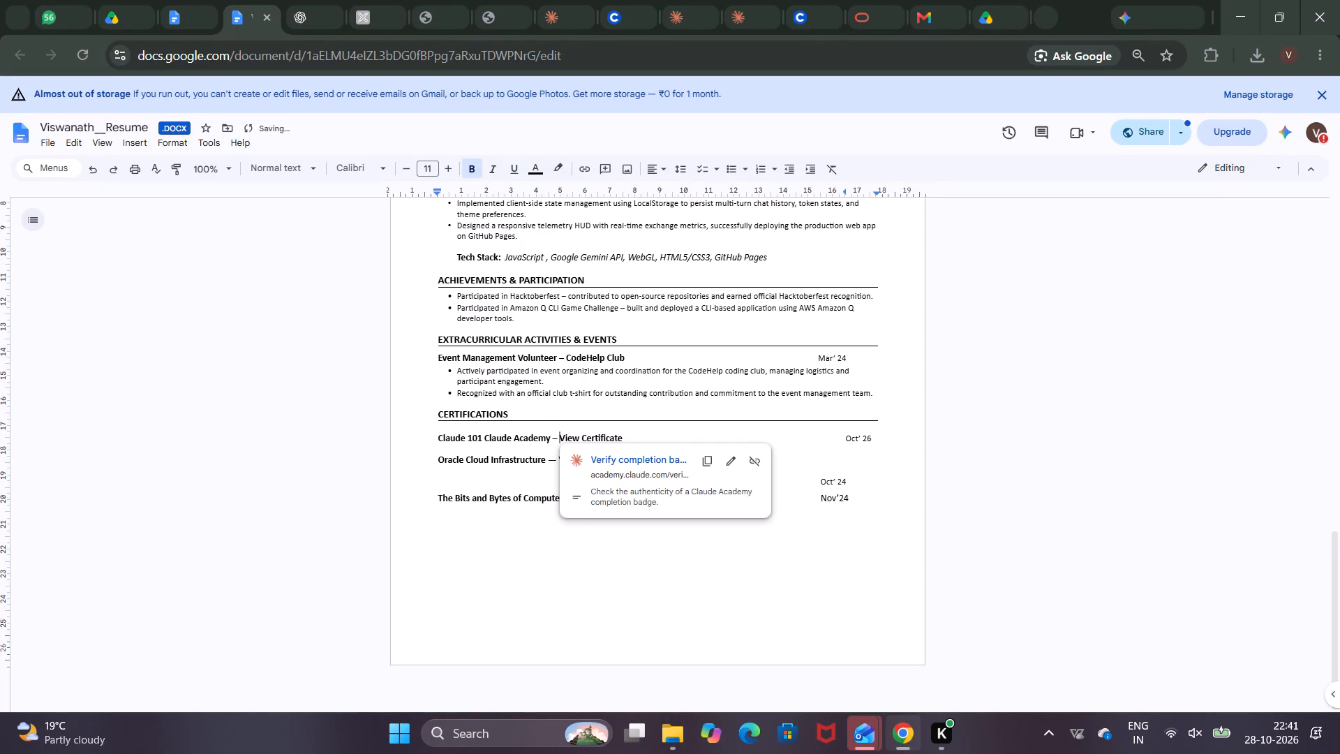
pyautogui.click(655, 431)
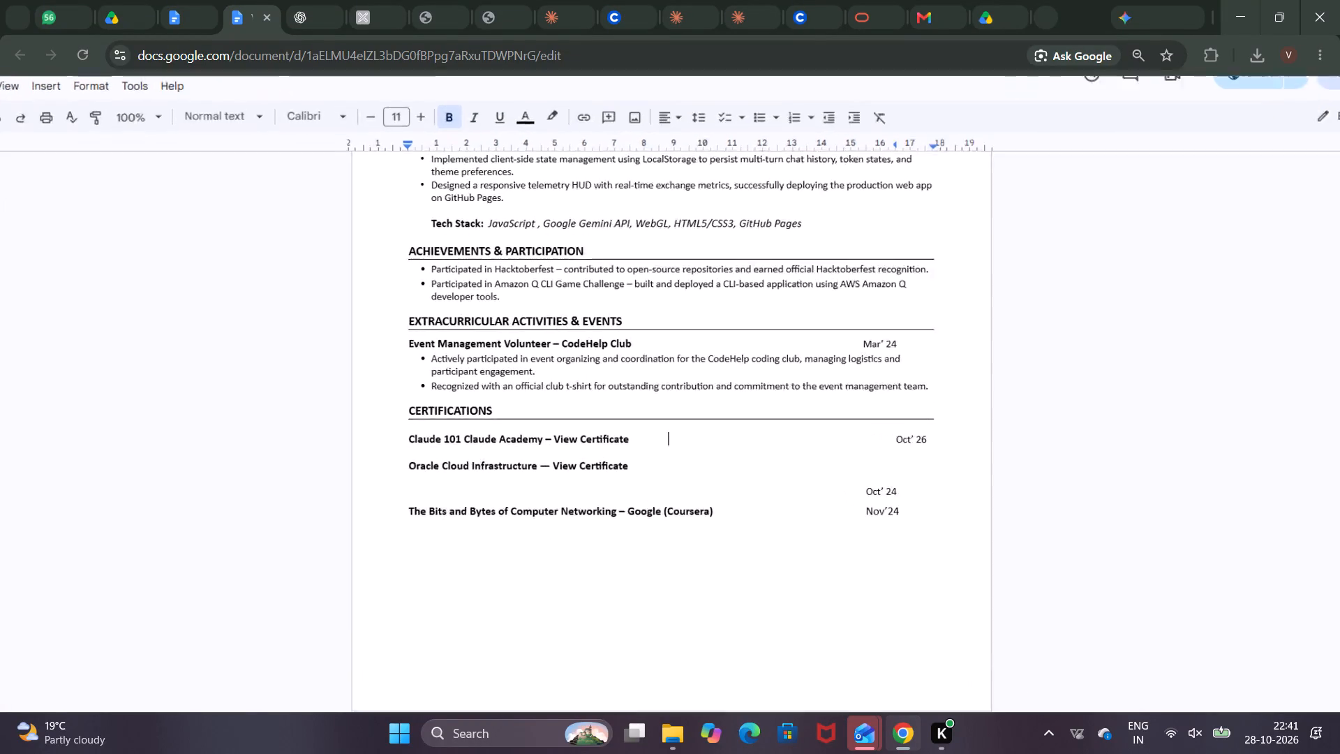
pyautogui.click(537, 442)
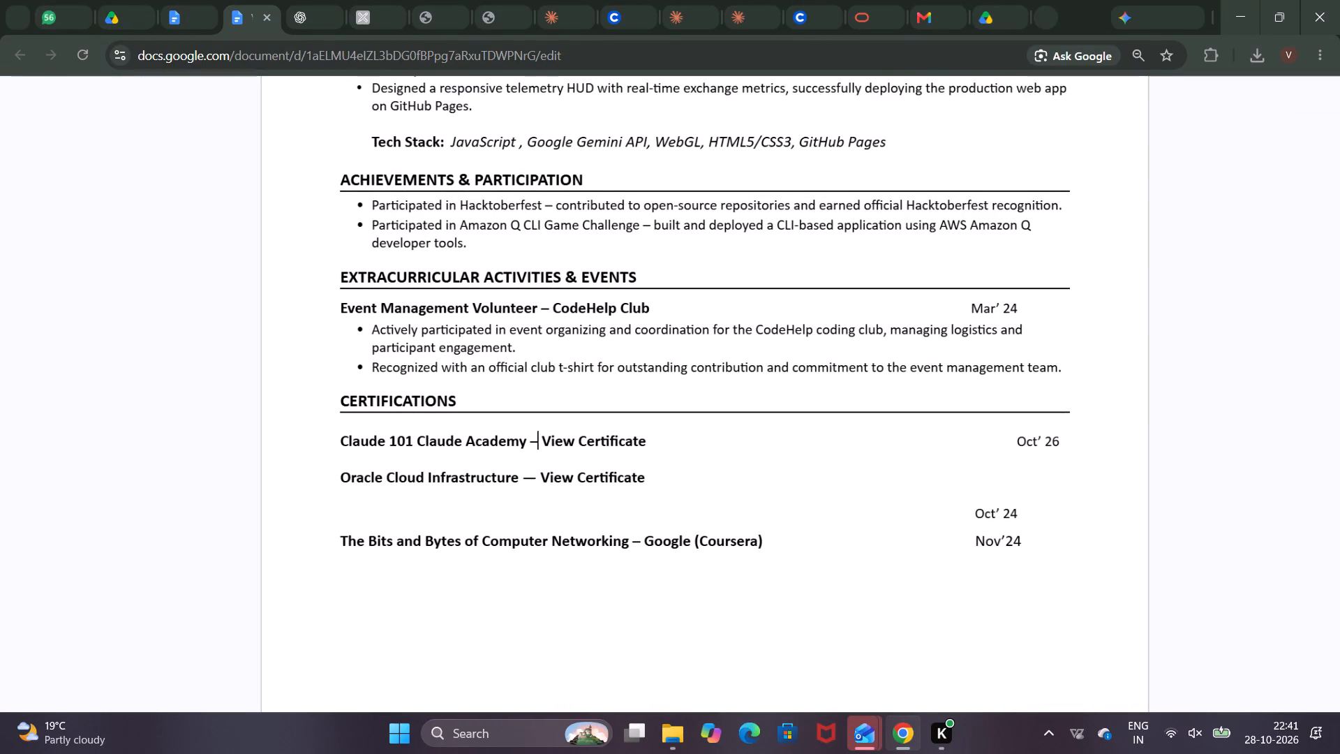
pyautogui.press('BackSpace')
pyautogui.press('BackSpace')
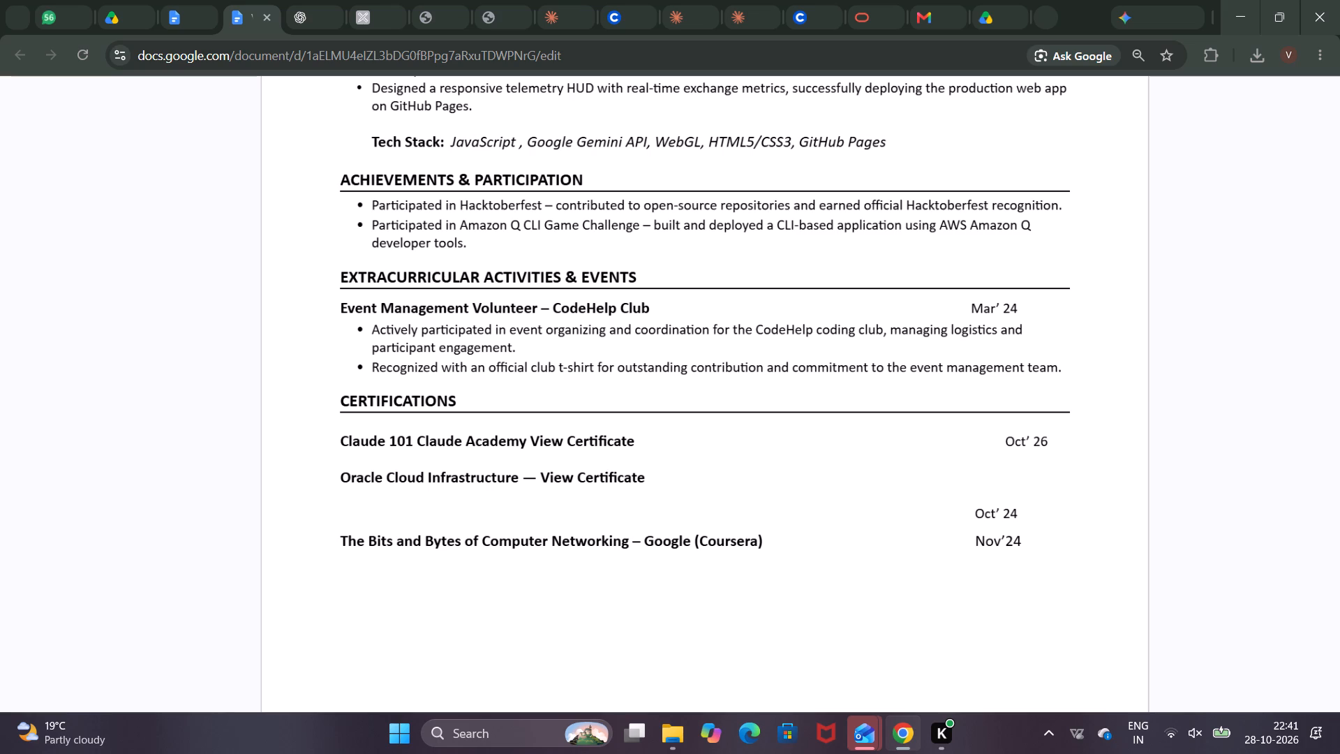
# Insert the Oracle entry's long dash (—) between "Claude Academy" and "View Certificate" in the Claude 101 entry.
pyautogui.moveTo(523, 481); pyautogui.dragTo(538, 481)
pyautogui.hotkey('ctrl', 'c')
pyautogui.click(528, 439)
pyautogui.press('space')
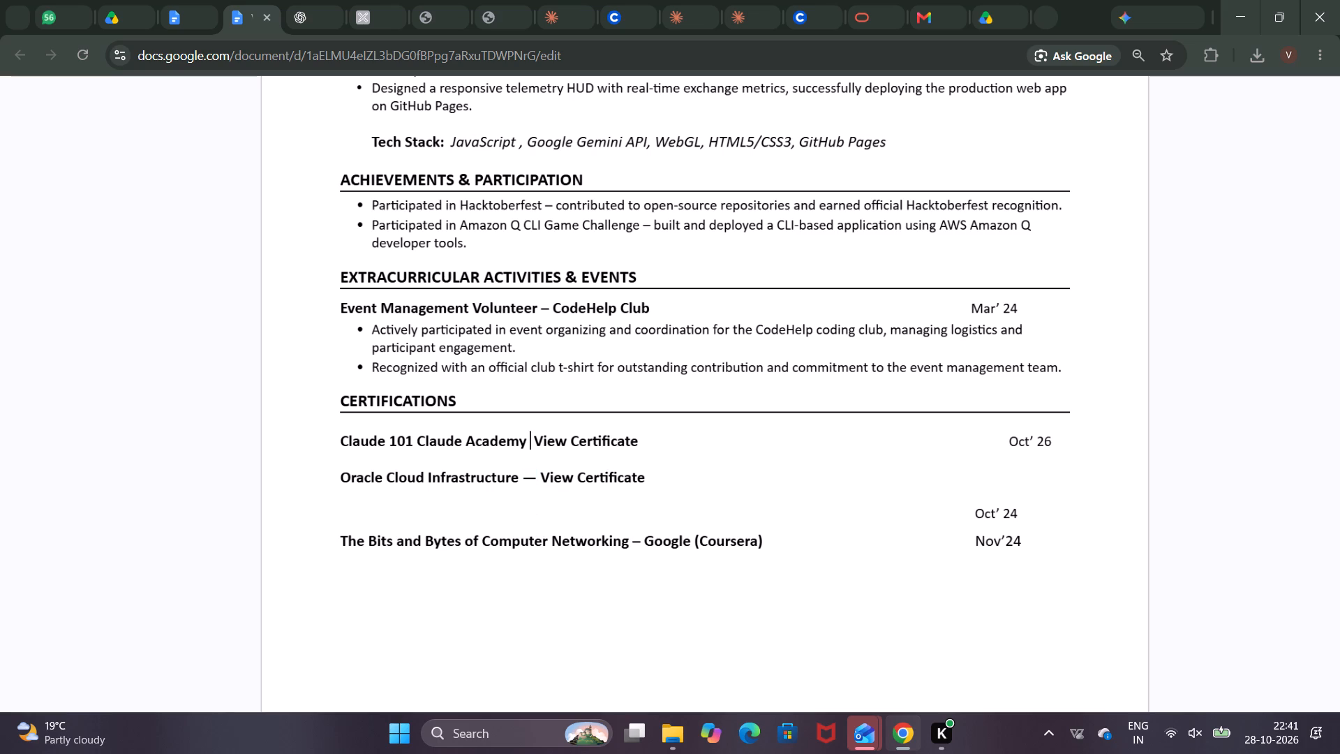
pyautogui.write('V')
pyautogui.press('BackSpace')
pyautogui.hotkey('ctrl', 'v')
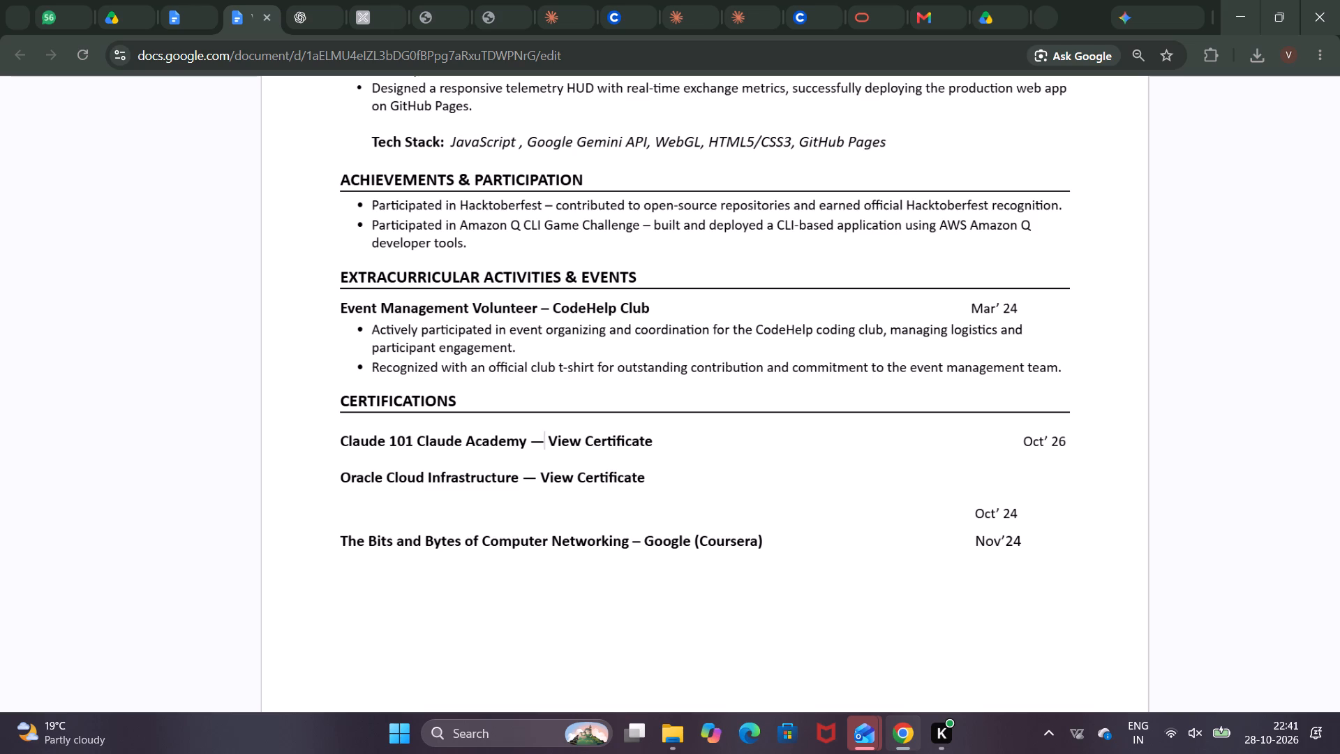
# Review the whole .docx resume from the Professional Summary through the Projects sections on both pages.
pyautogui.scroll(10, 655, 431)
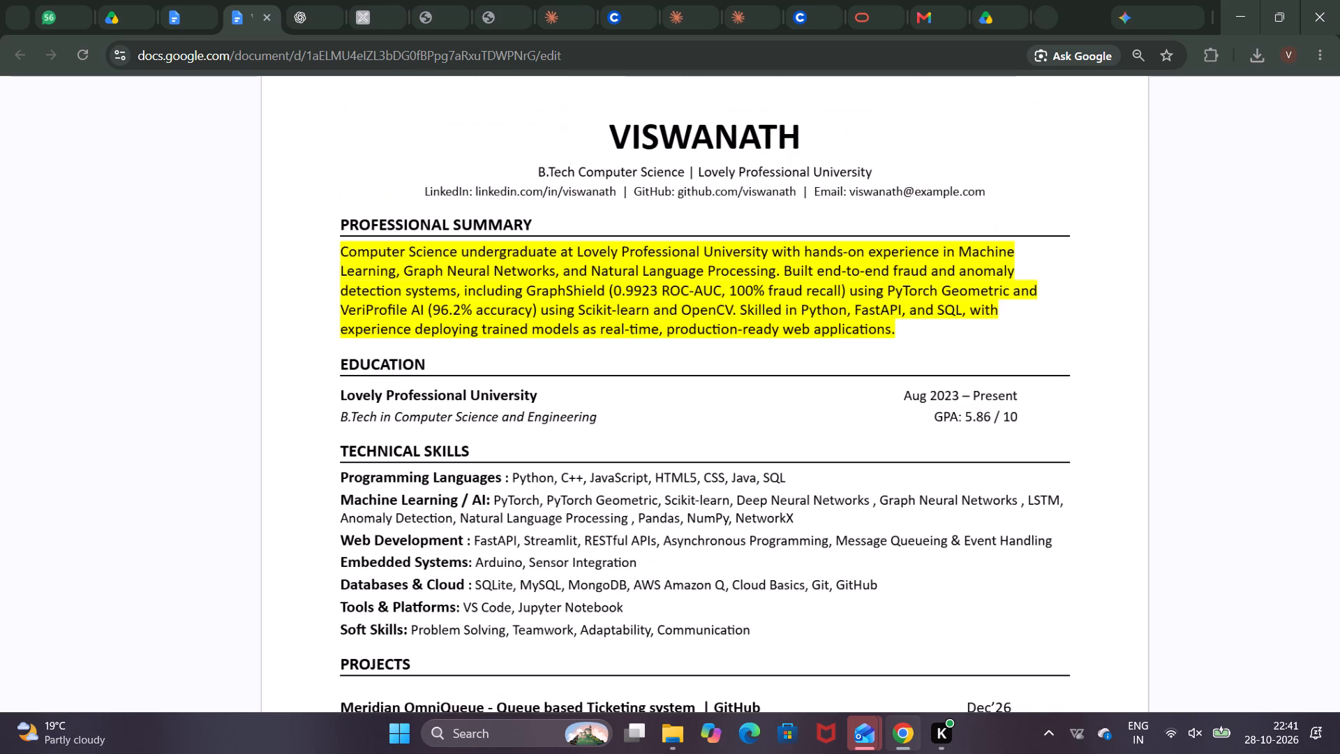
pyautogui.scroll(-5, 655, 431)
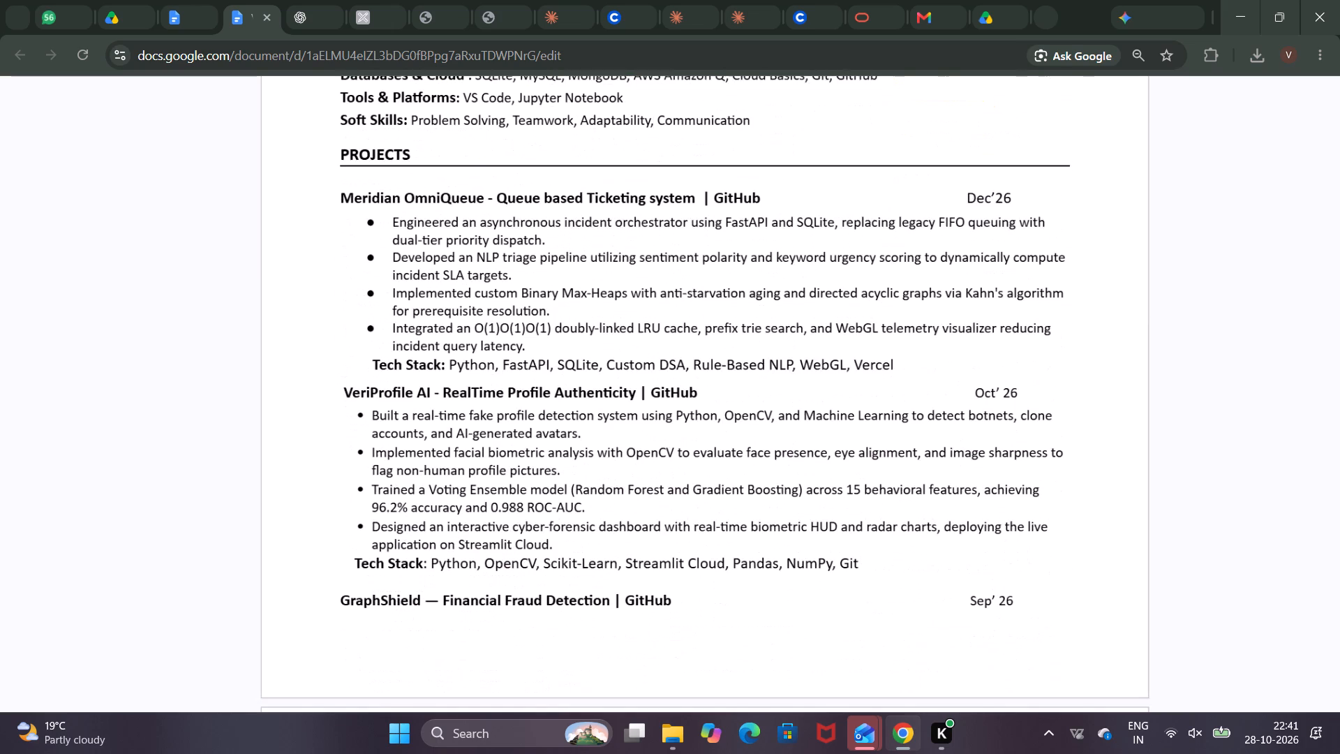
pyautogui.hscroll(1, 655, 431)
pyautogui.scroll(-2, 655, 431)
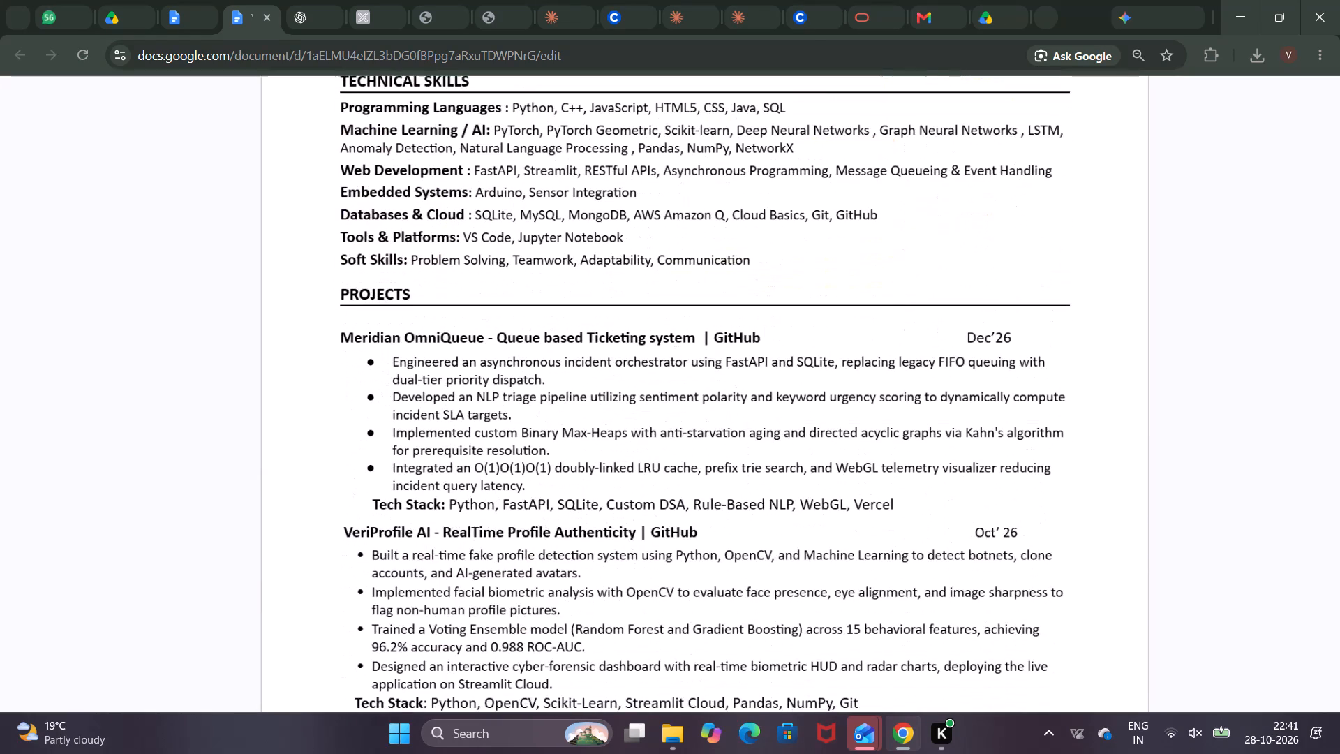
pyautogui.scroll(-1, 655, 431)
pyautogui.scroll(-3, 667, 541)
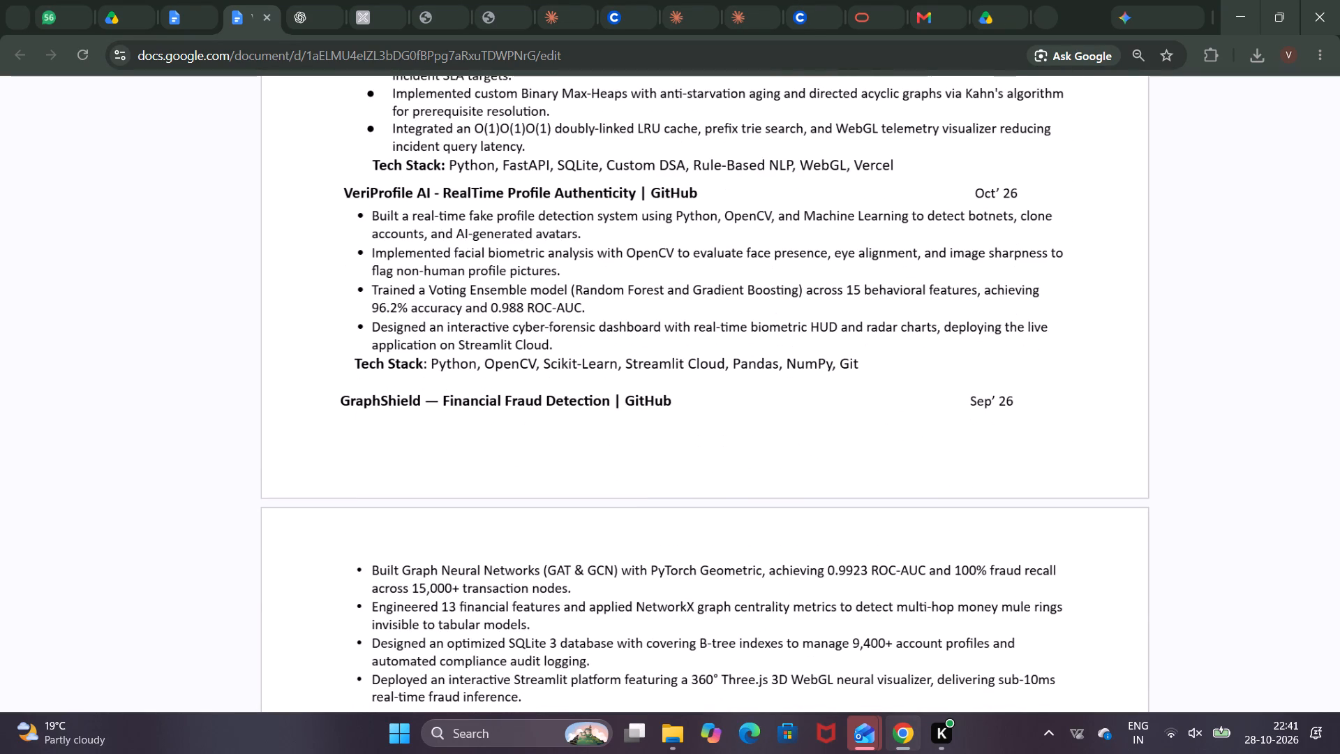
pyautogui.scroll(-4, 667, 541)
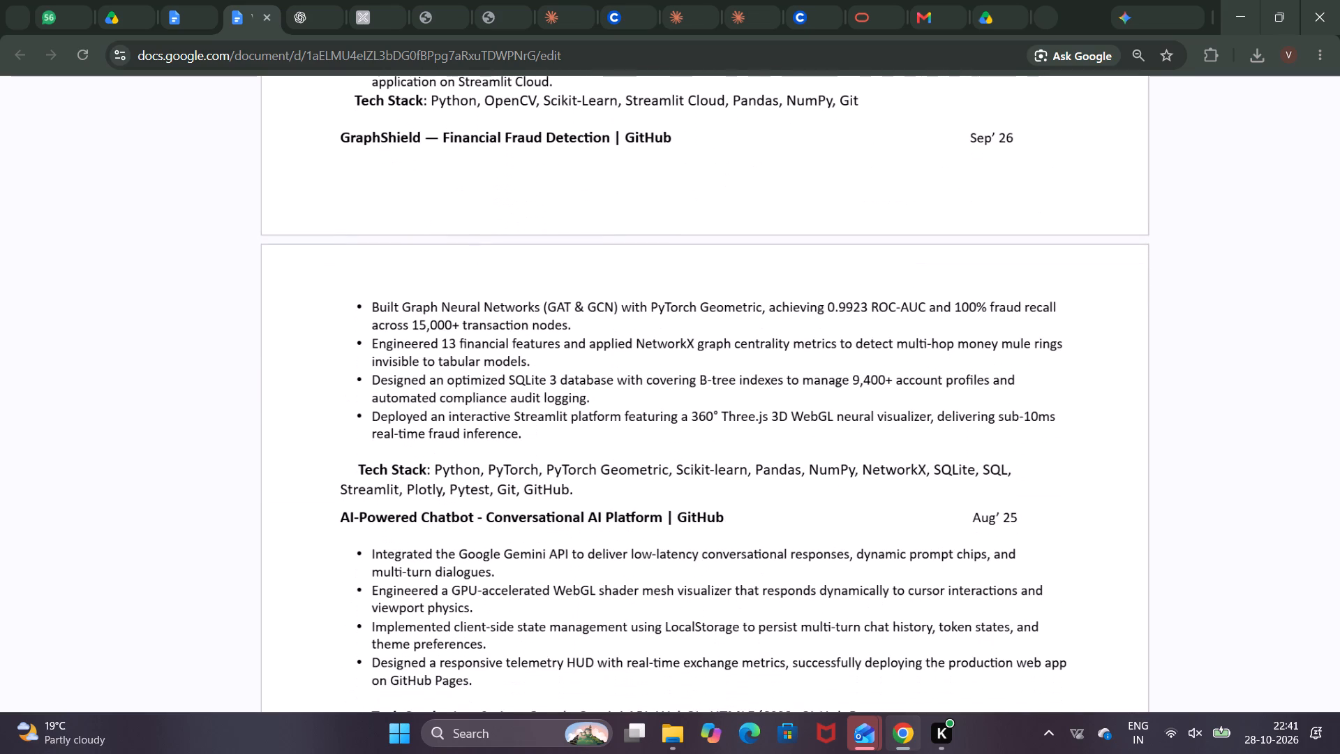
pyautogui.scroll(10, 681, 563)
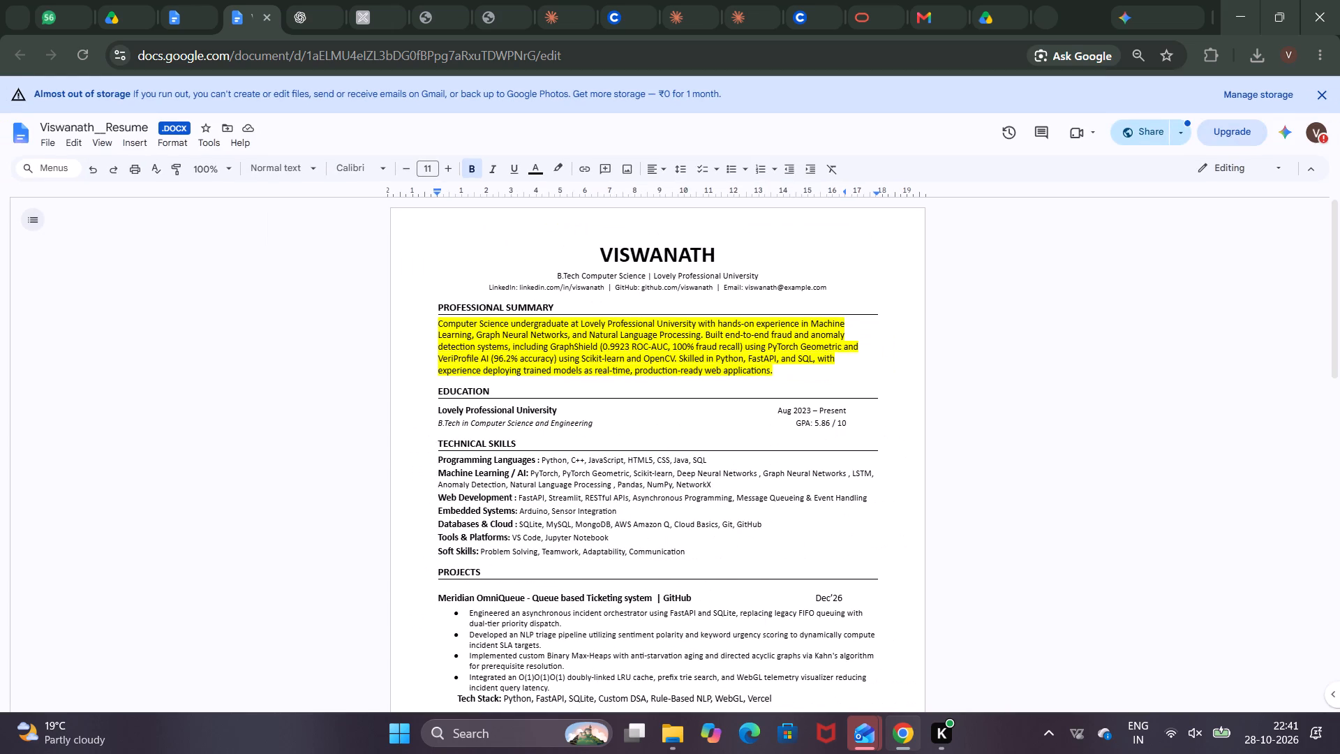
pyautogui.hscroll(1, 681, 563)
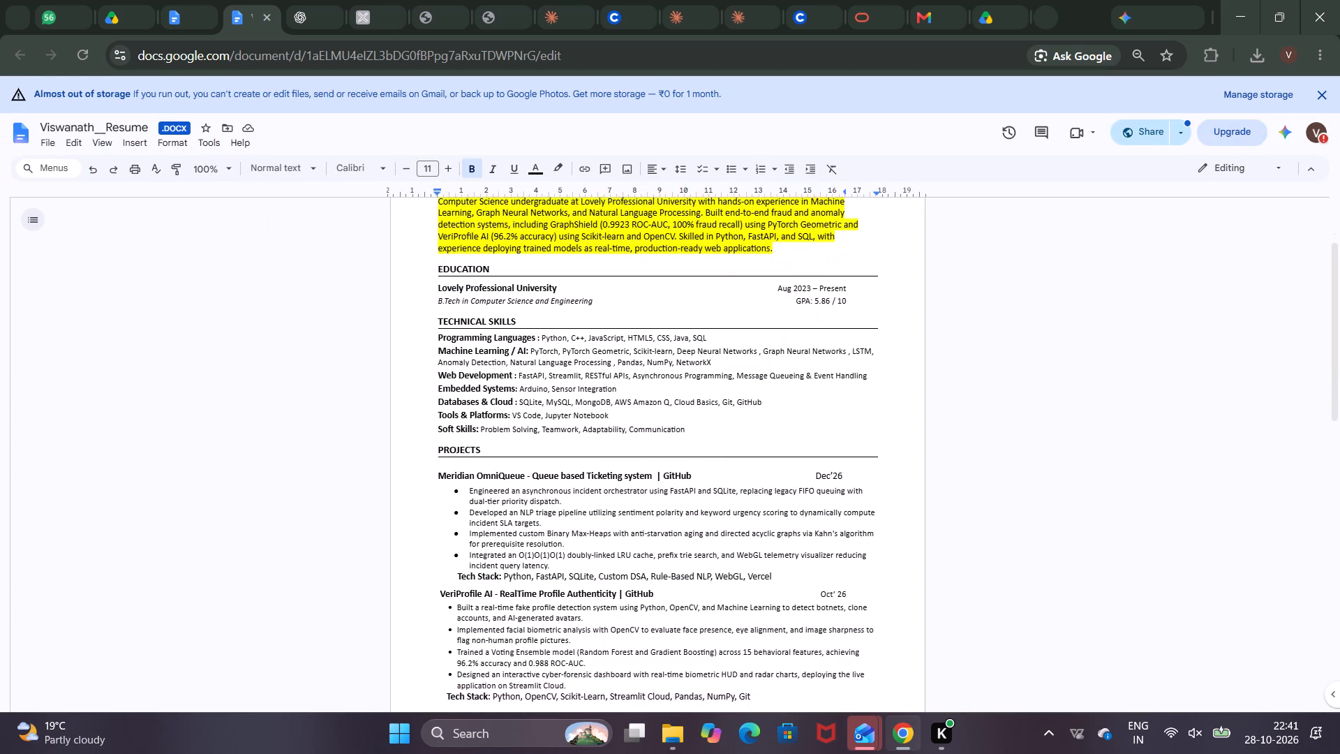
pyautogui.hscroll(2, 681, 563)
pyautogui.scroll(-3, 681, 563)
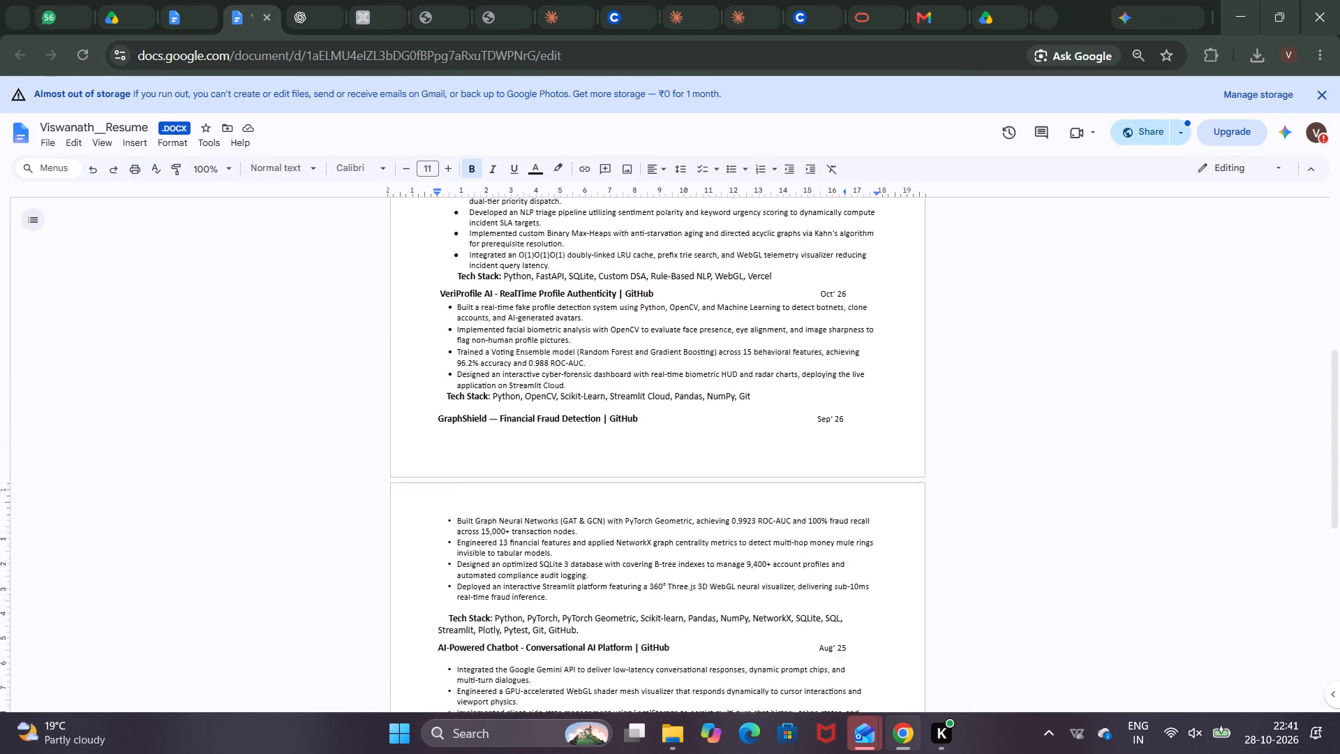
pyautogui.scroll(-2, 681, 563)
pyautogui.scroll(6, 681, 563)
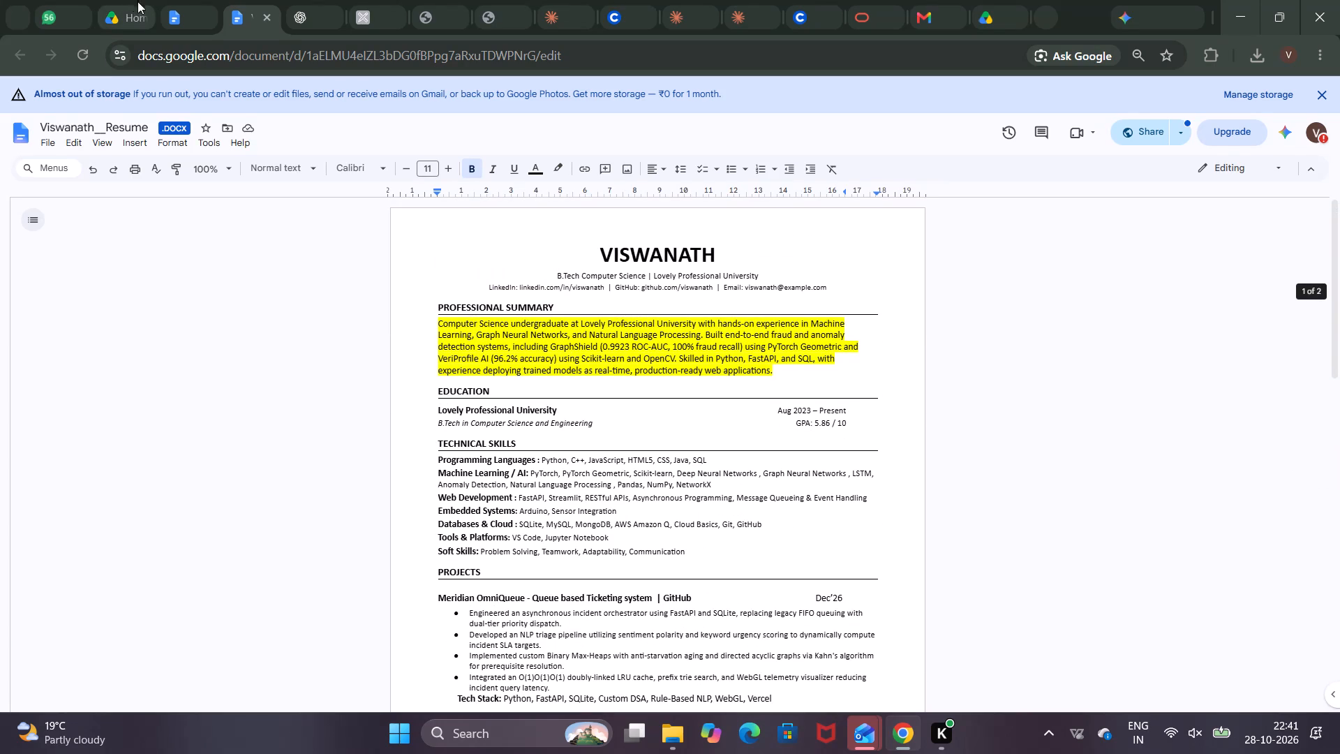
# Open the MAIN version of the resume from the suggested files in Google Drive.
pyautogui.click(196, 6)
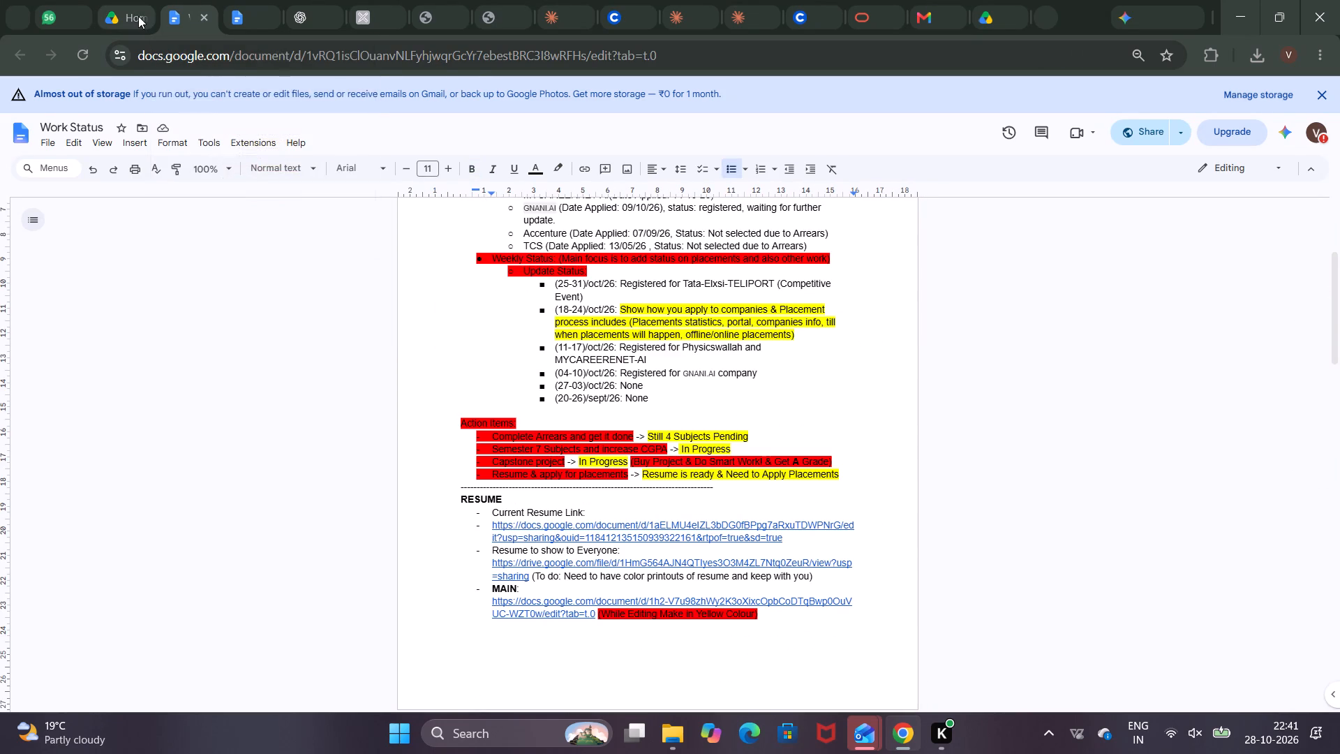
pyautogui.click(138, 16)
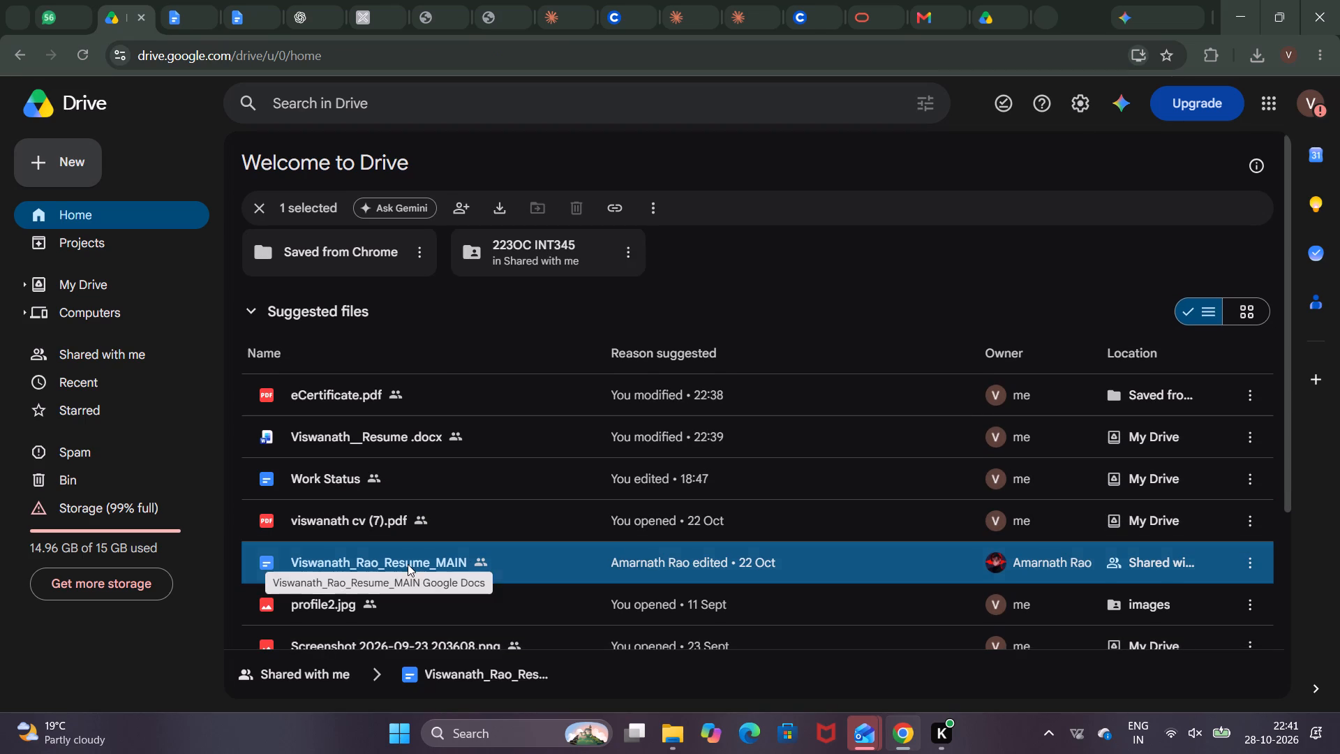
pyautogui.click(408, 564)
pyautogui.rightClick(408, 564)
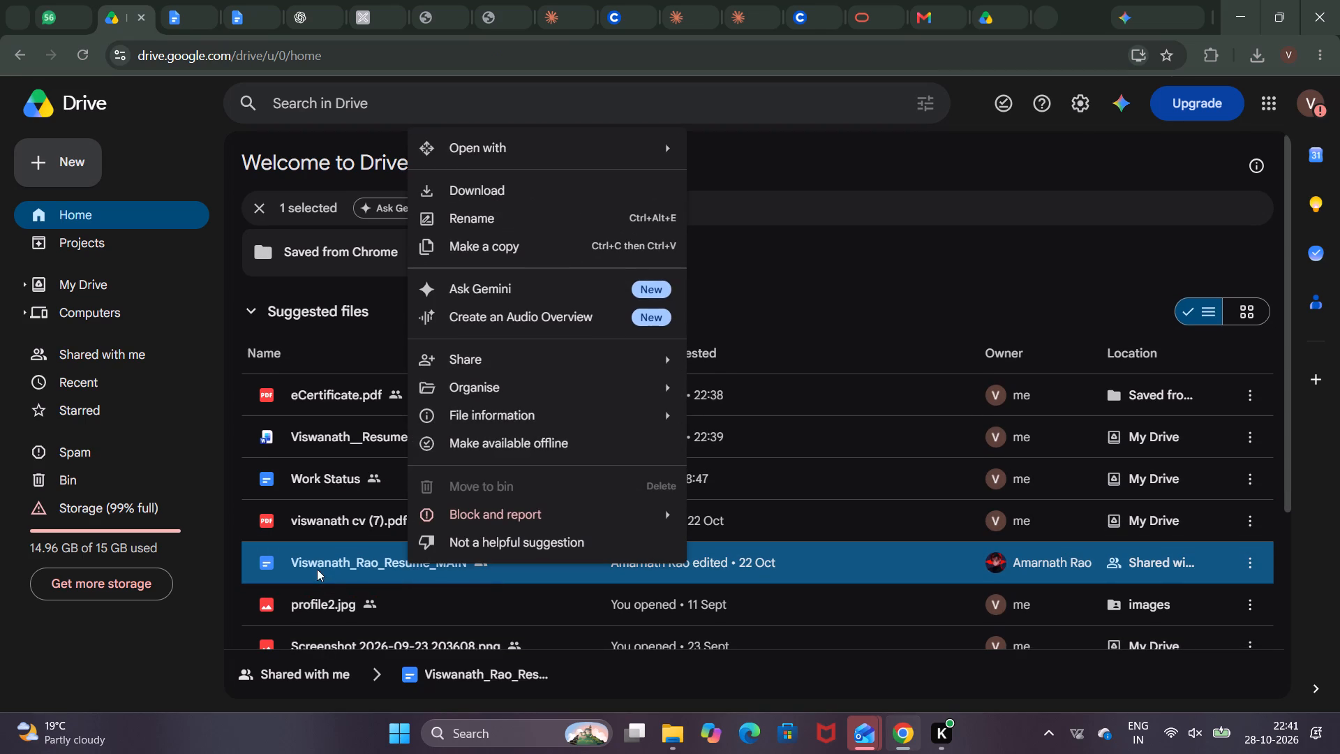
pyautogui.click(262, 561)
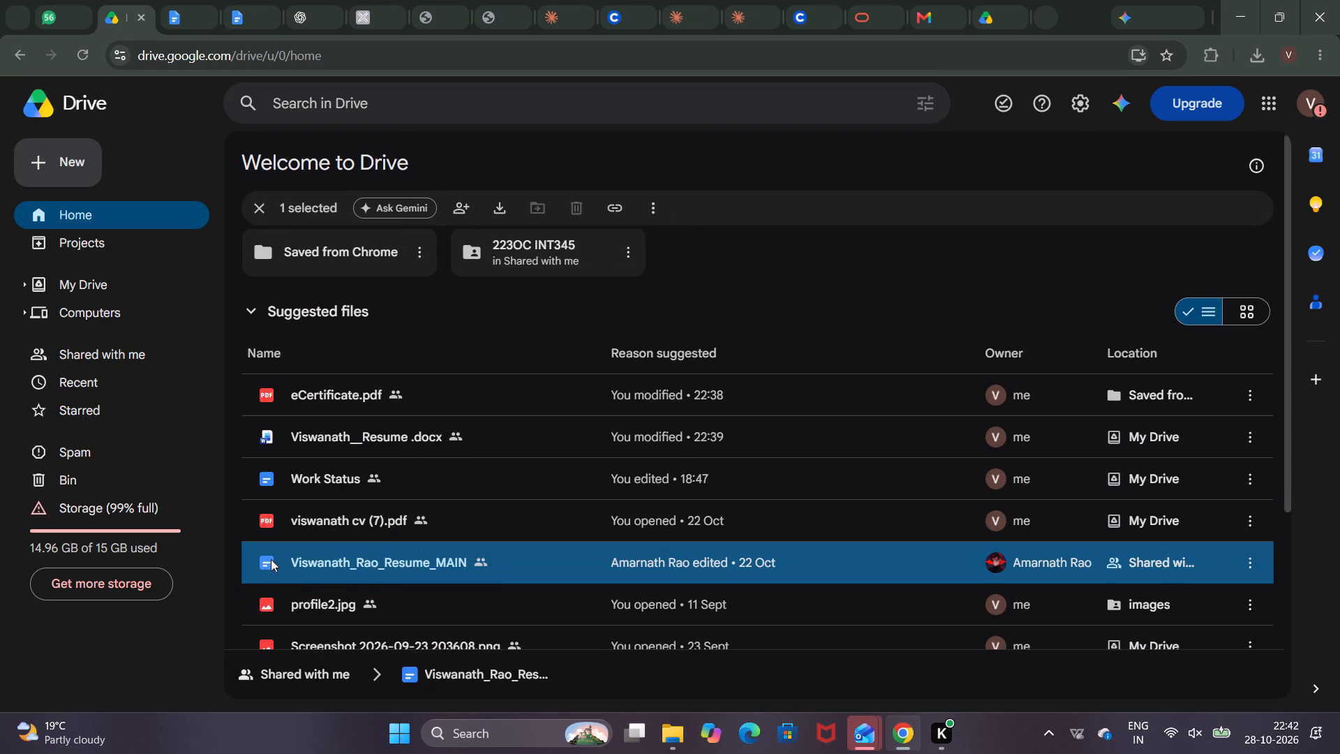
pyautogui.click(271, 559)
pyautogui.click(326, 596)
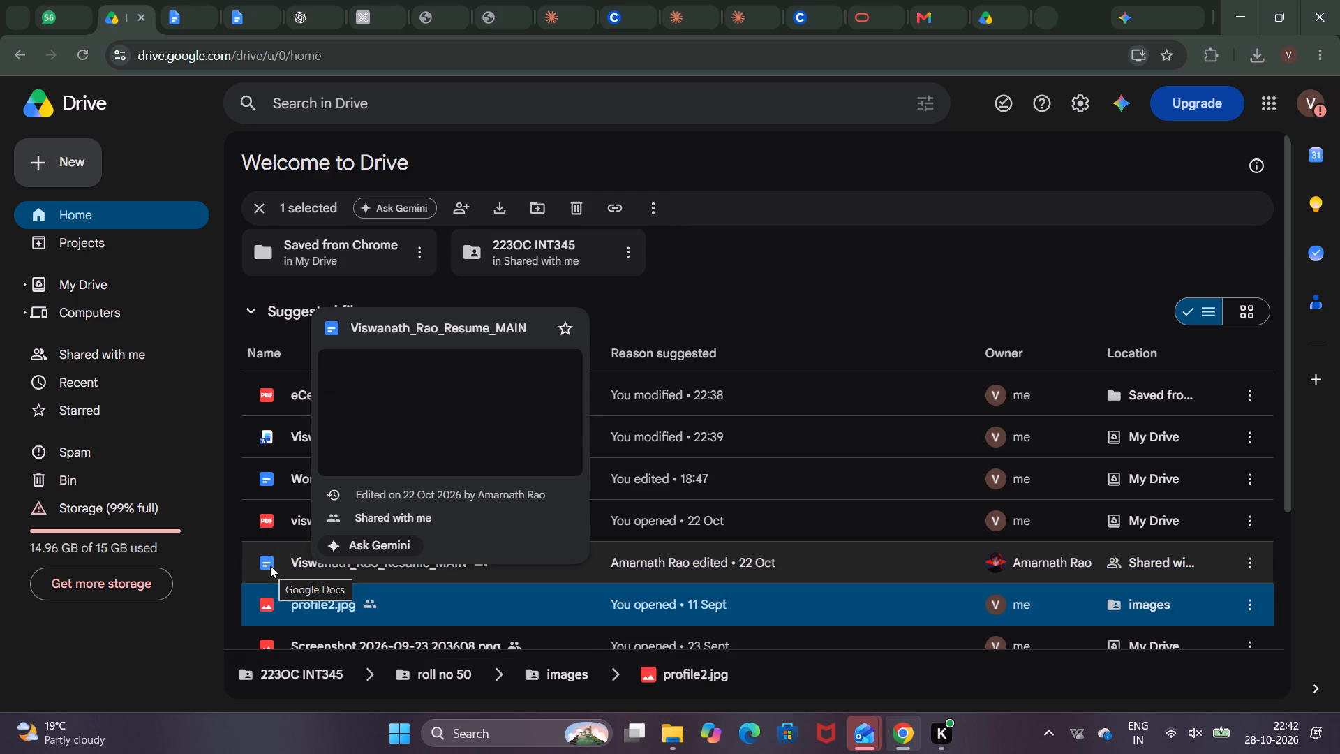
pyautogui.click(393, 474)
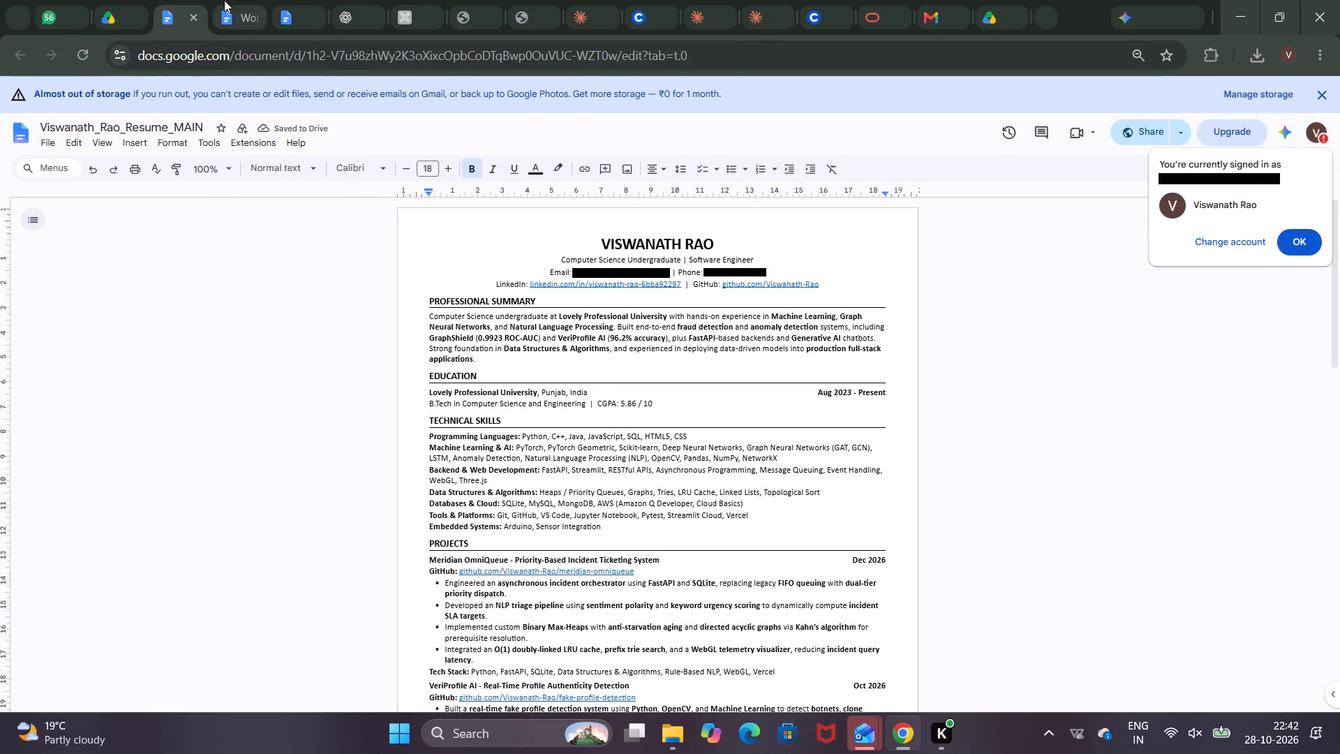
# Copy the full yellow-highlighted Professional Summary paragraph from the .docx resume.
pyautogui.click(287, 22)
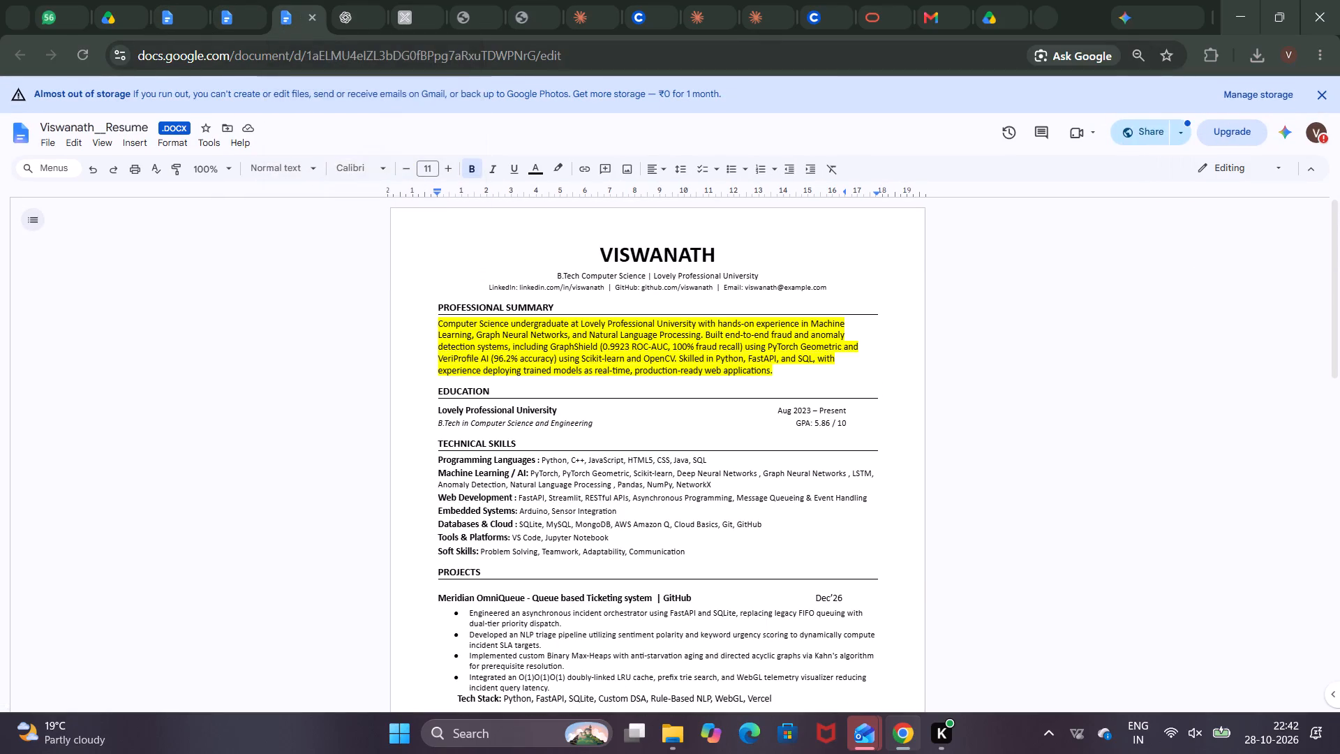
pyautogui.scroll(-12, 612, 475)
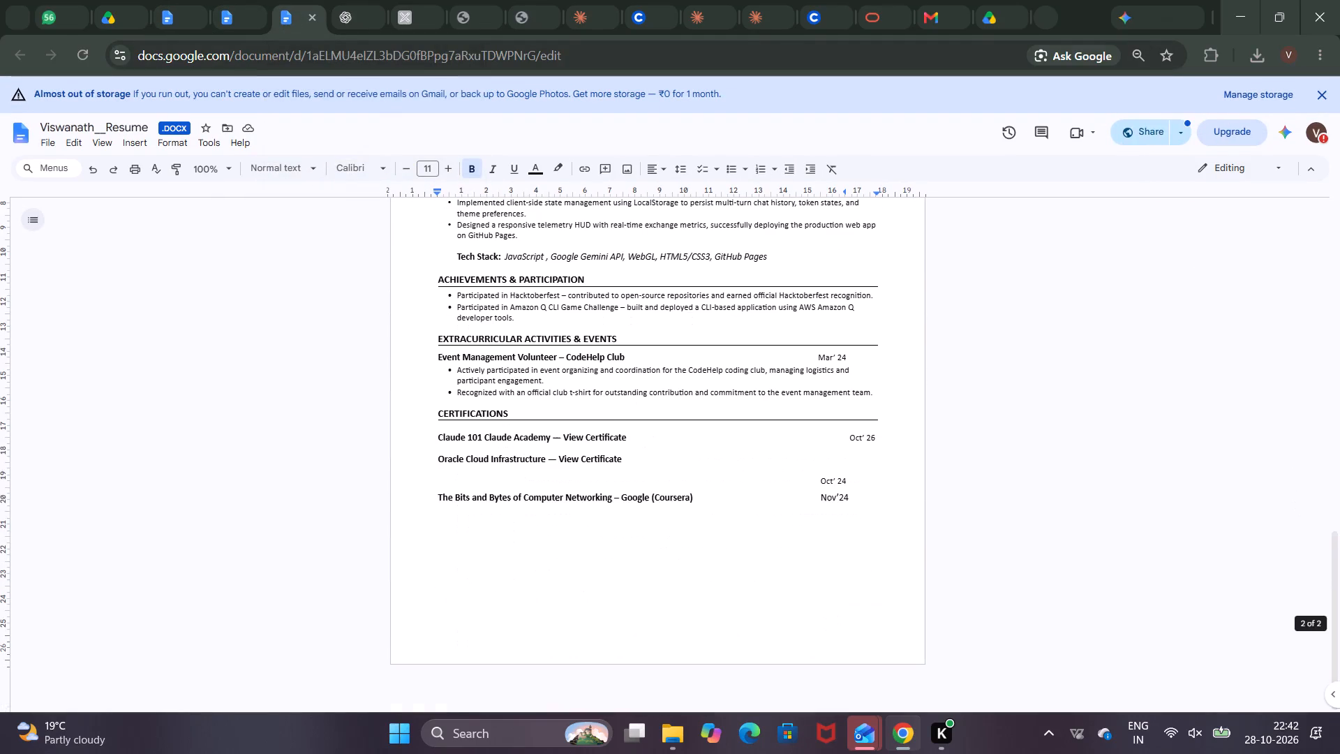
pyautogui.scroll(-2, 612, 475)
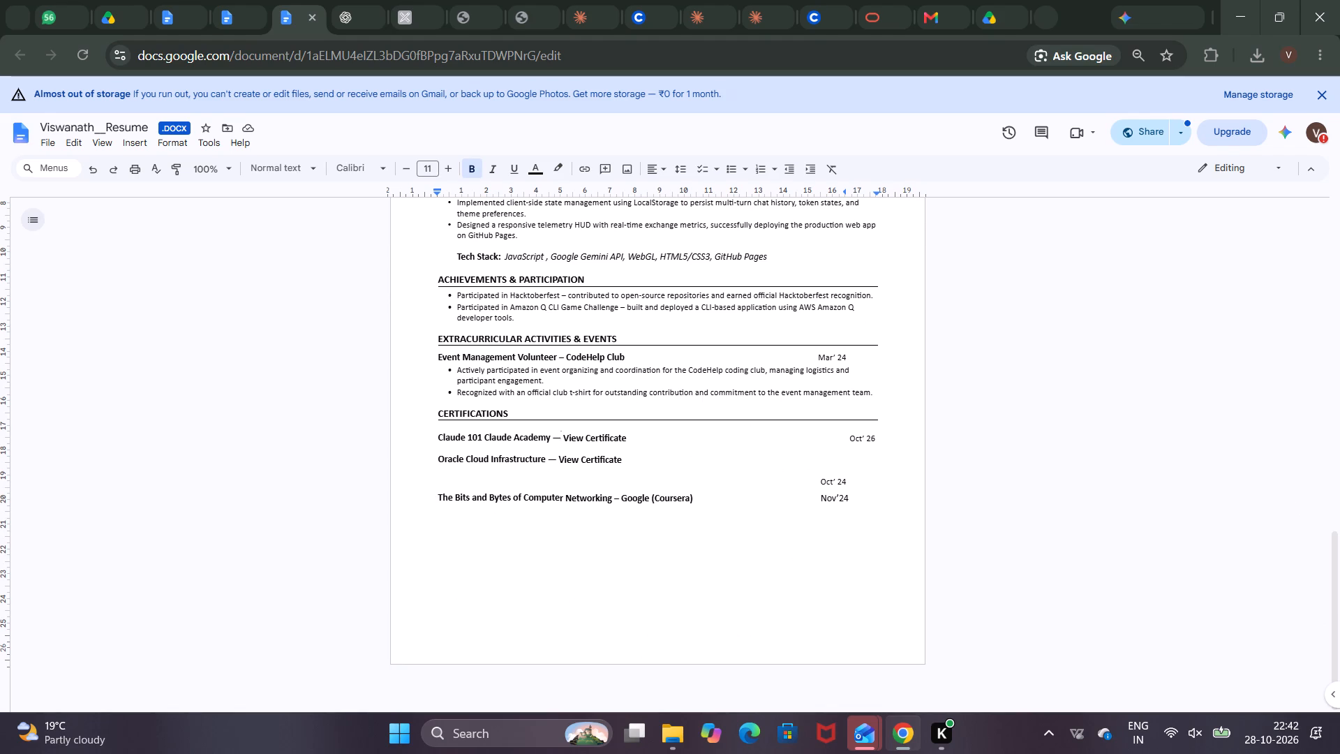
pyautogui.scroll(10, 657, 601)
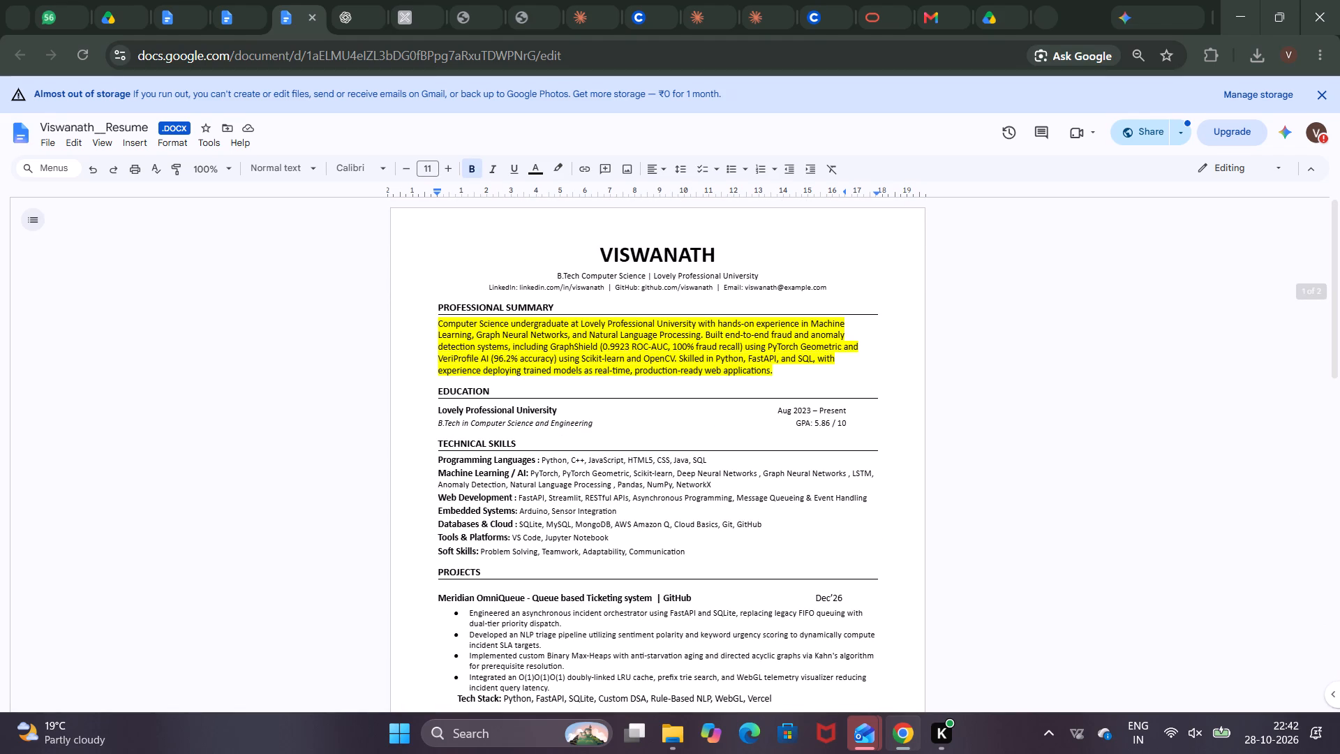
pyautogui.moveTo(436, 323); pyautogui.dragTo(766, 369)
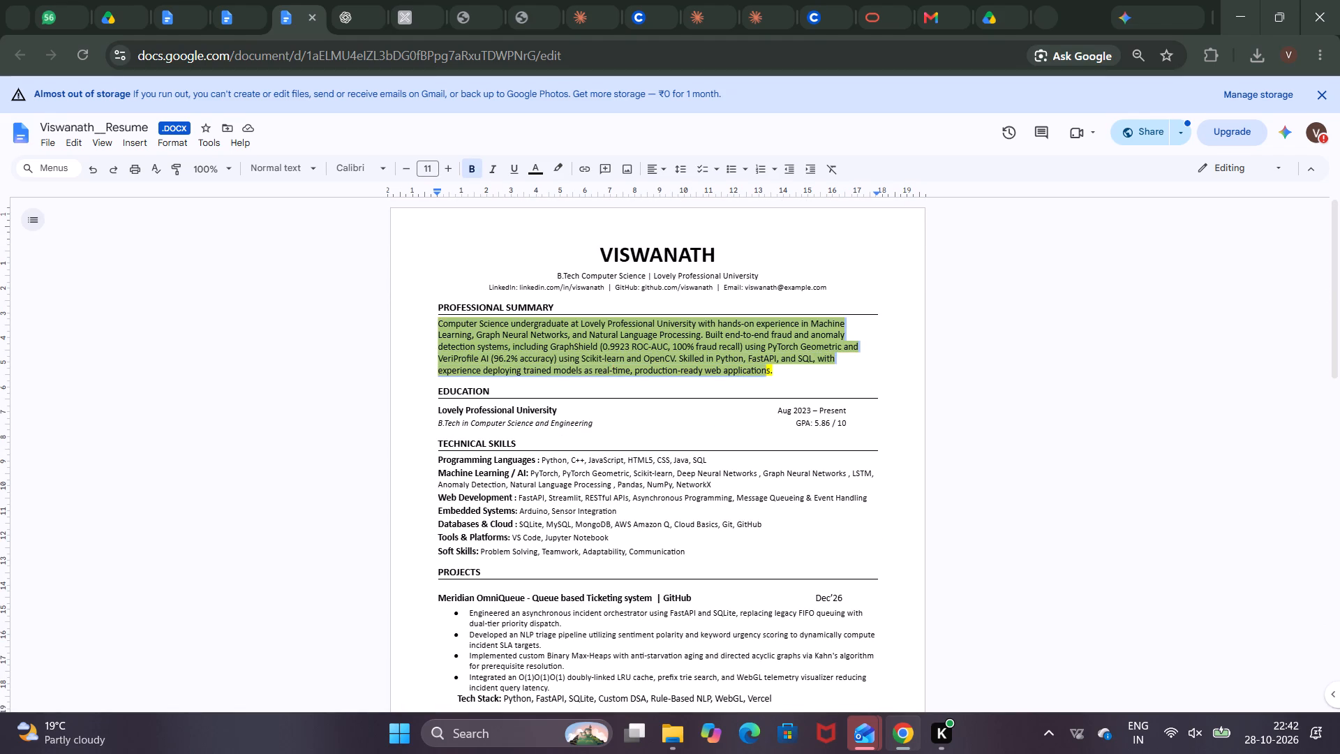
pyautogui.moveTo(766, 369); pyautogui.dragTo(773, 369)
pyautogui.hotkey('ctrl', 'c')
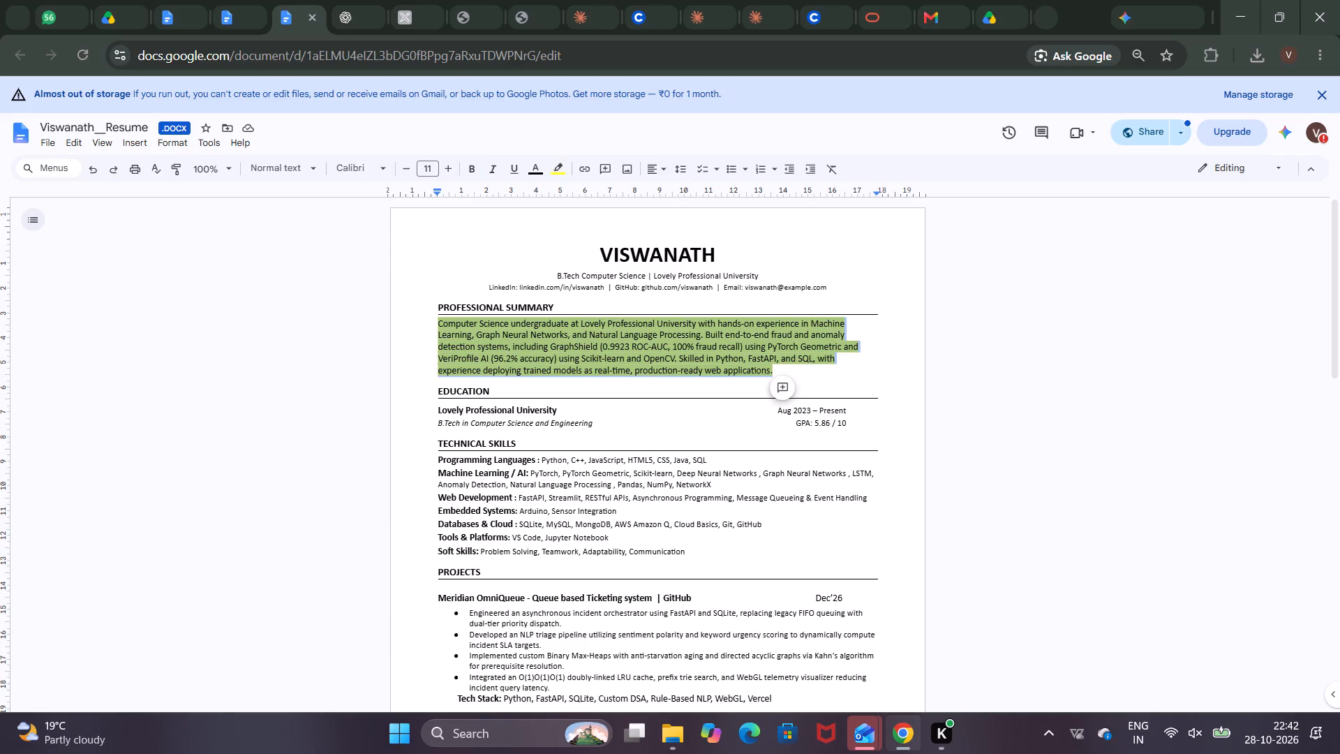
# Replace the Professional Summary paragraph in the MAIN resume with the copied highlighted paragraph, after checking the Work Status document.
pyautogui.click(223, 0)
pyautogui.click(192, 3)
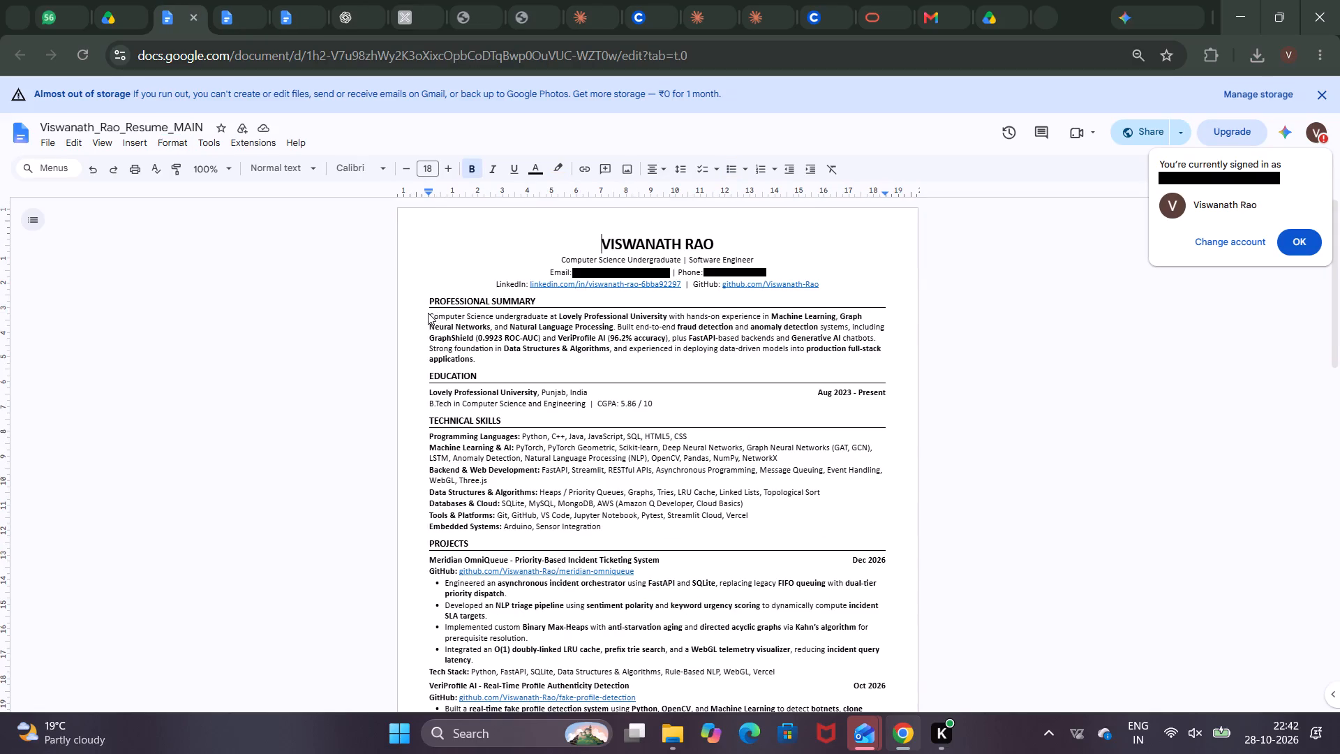
pyautogui.click(245, 1)
pyautogui.click(721, 407)
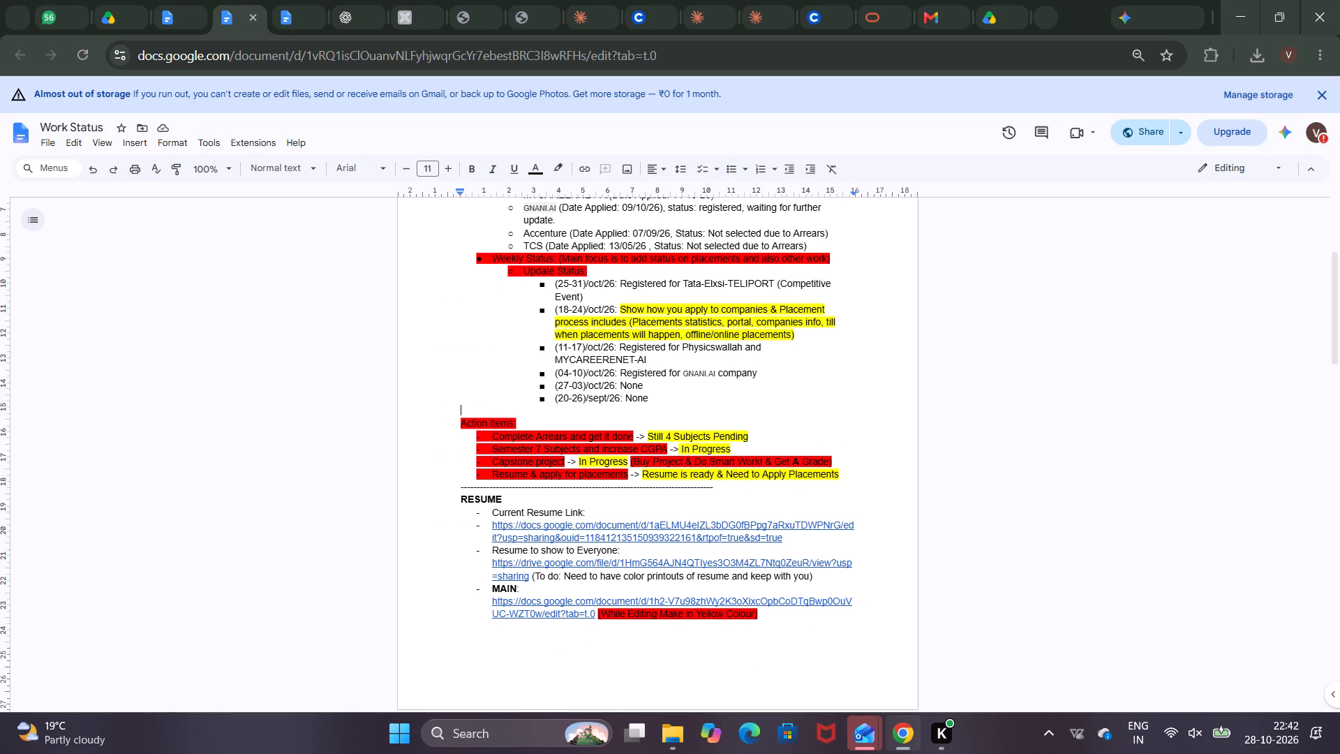
pyautogui.hscroll(1, 721, 407)
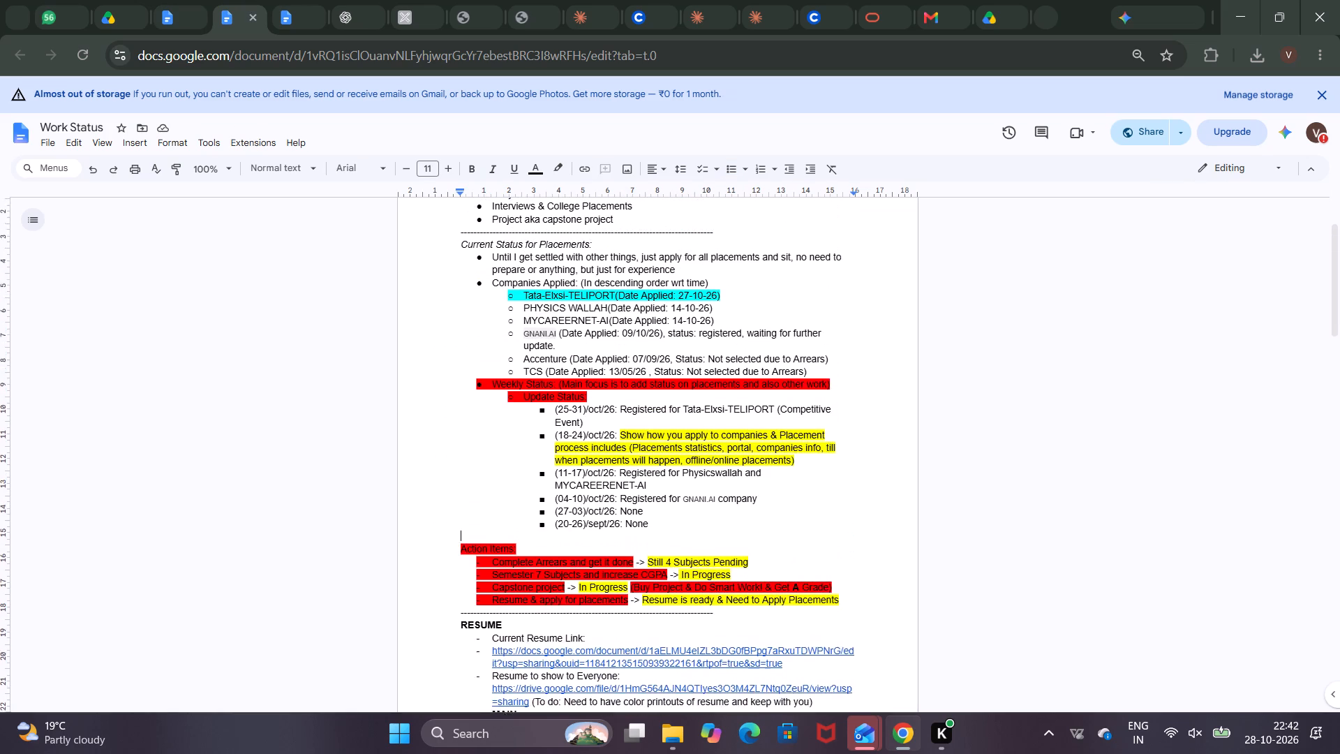
pyautogui.hscroll(1, 721, 407)
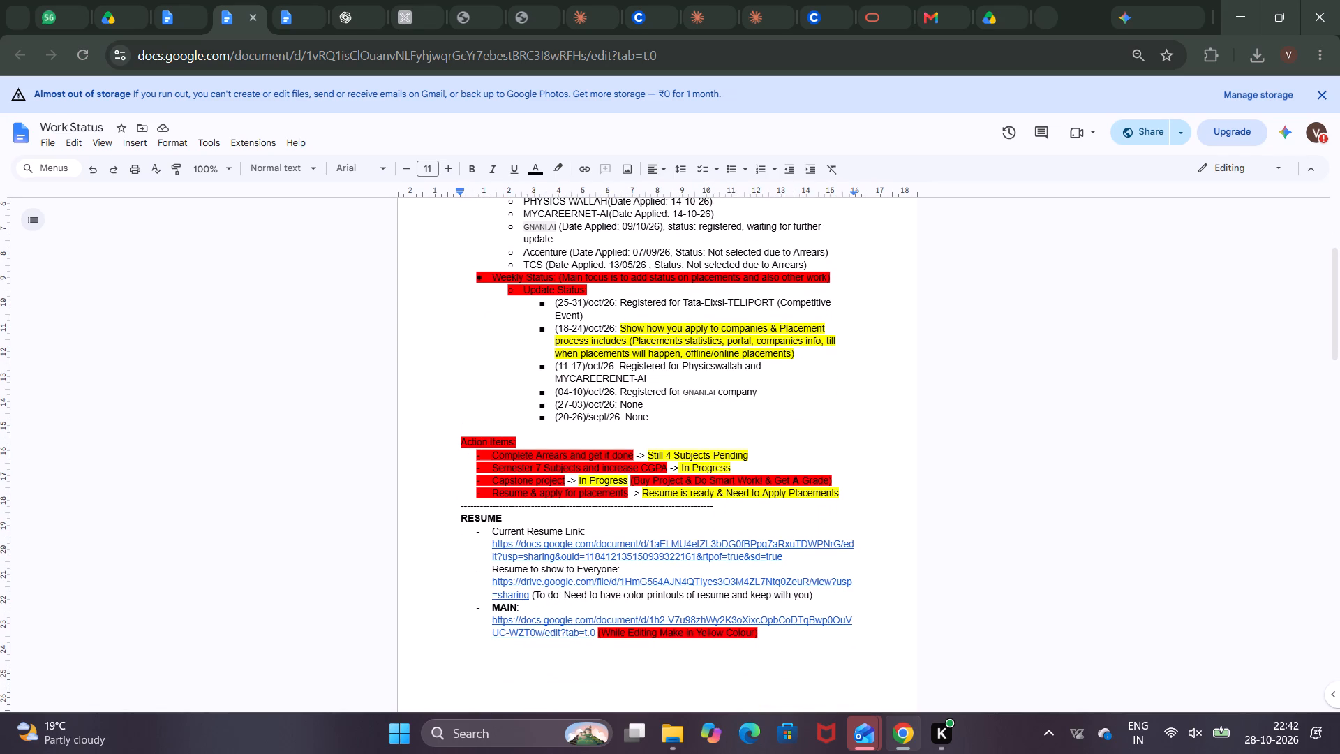
pyautogui.click(147, 2)
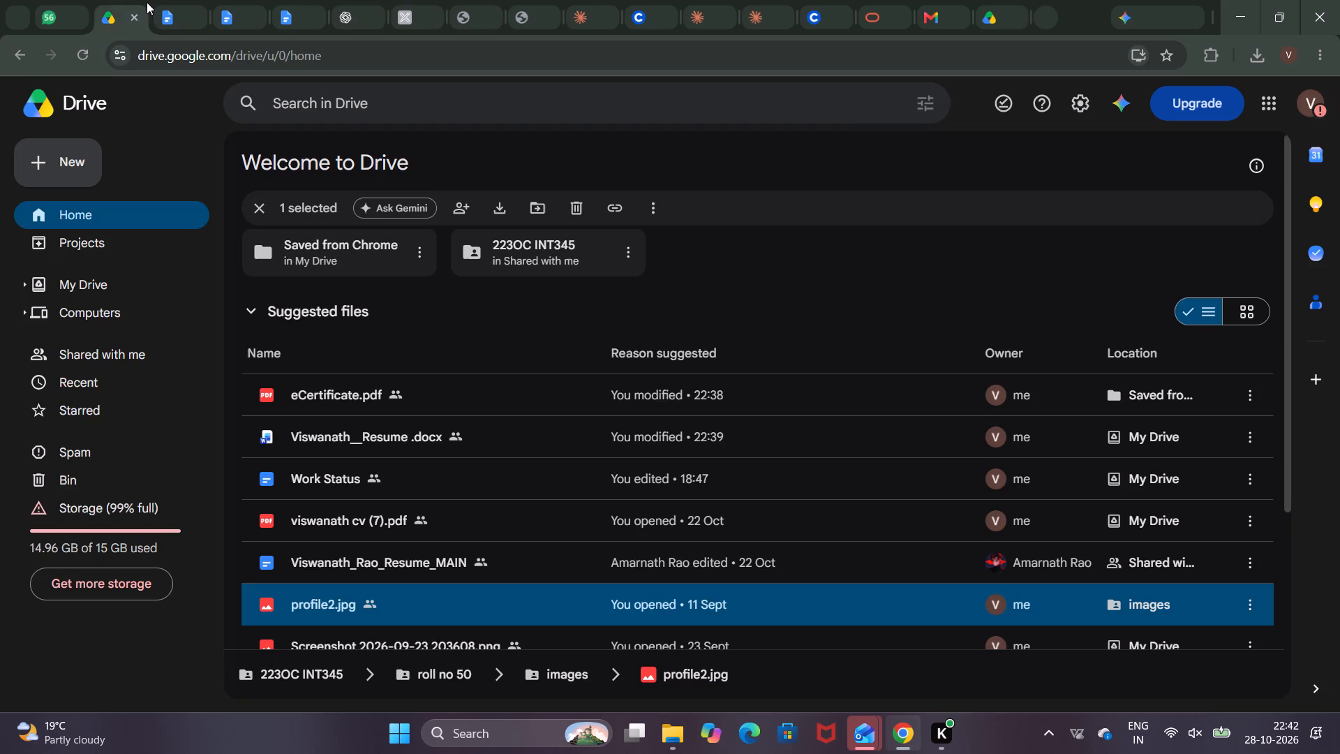
pyautogui.click(203, 17)
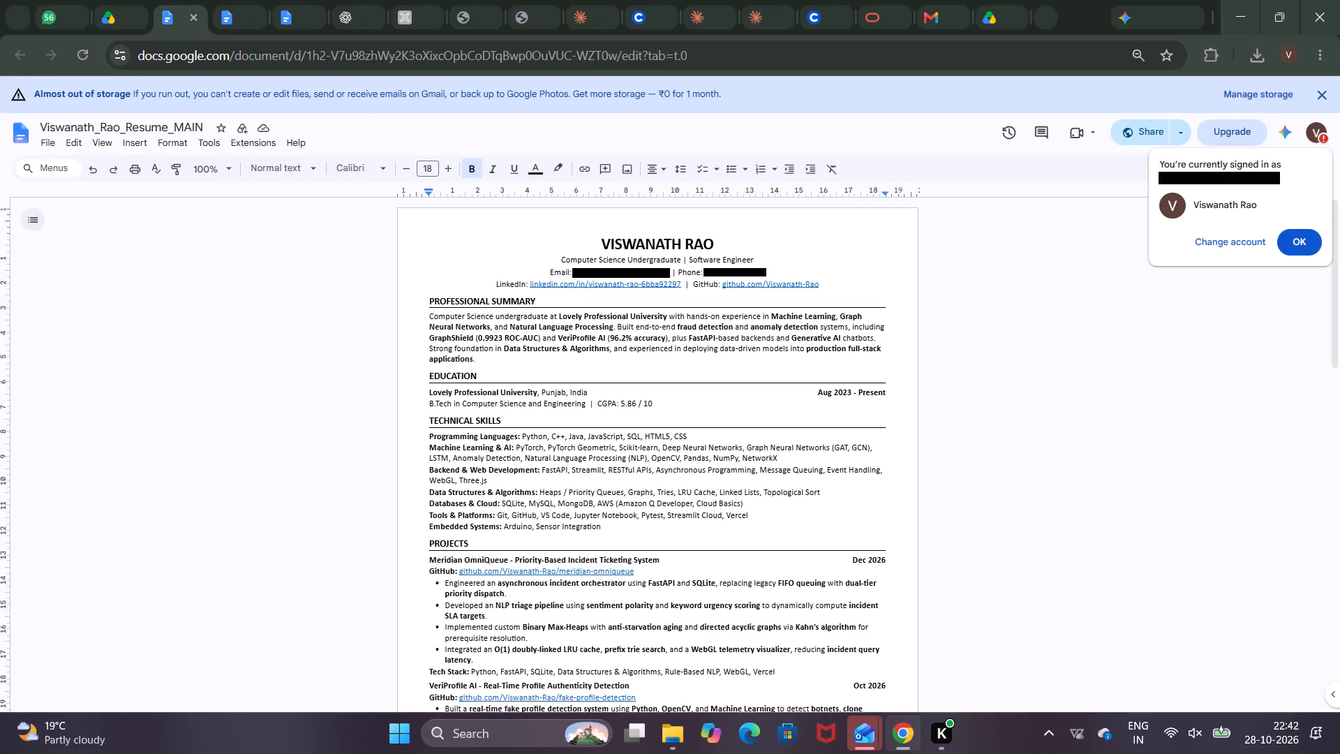
pyautogui.moveTo(431, 316); pyautogui.dragTo(482, 357)
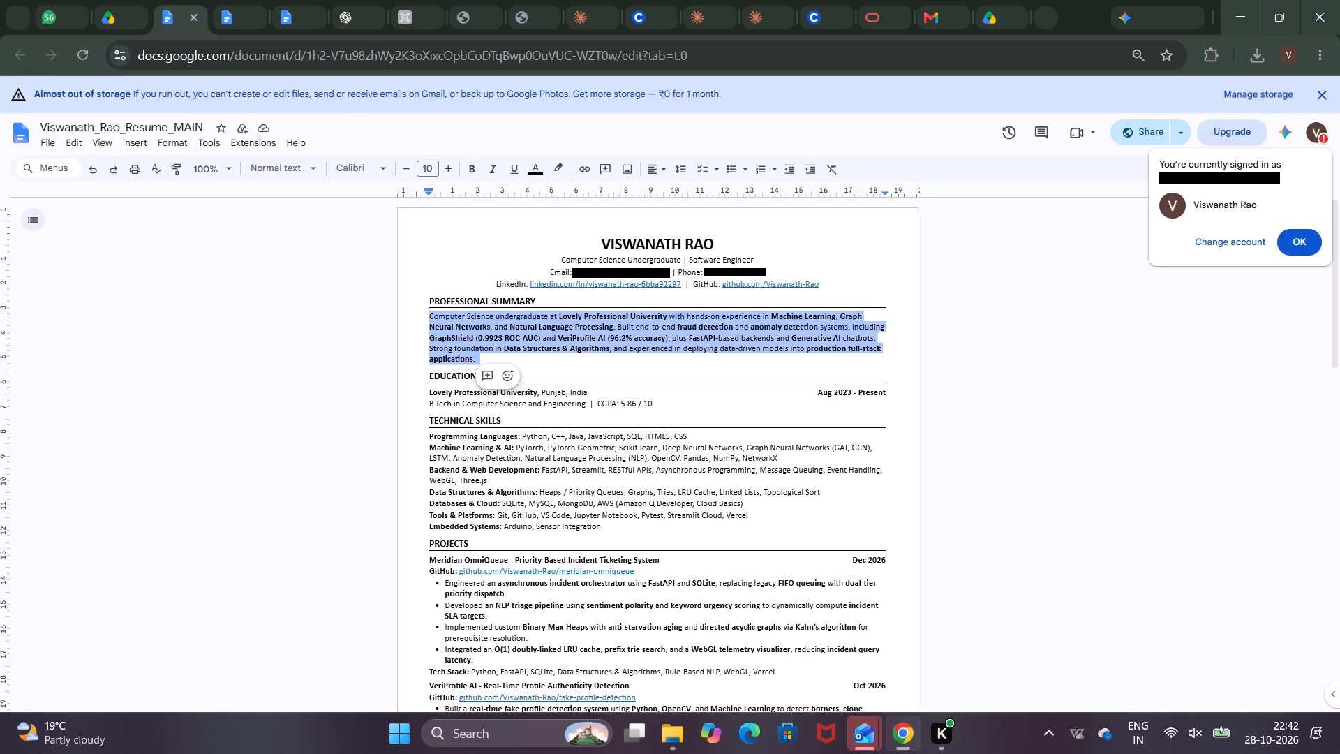
pyautogui.hotkey('ctrl', 'v')
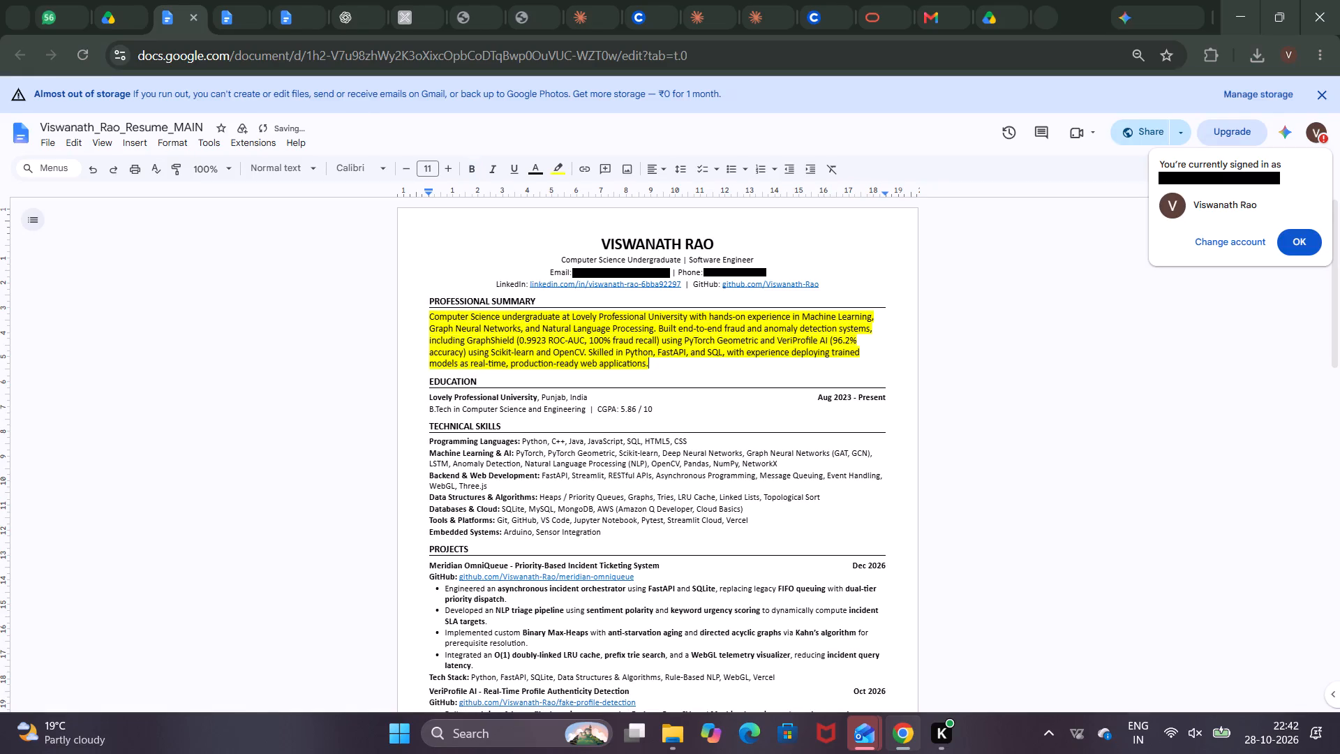
# Set the font size of the highlighted Professional Summary paragraph to 10, after checking the size of the Technical Skills text.
pyautogui.moveTo(698, 437); pyautogui.dragTo(668, 437)
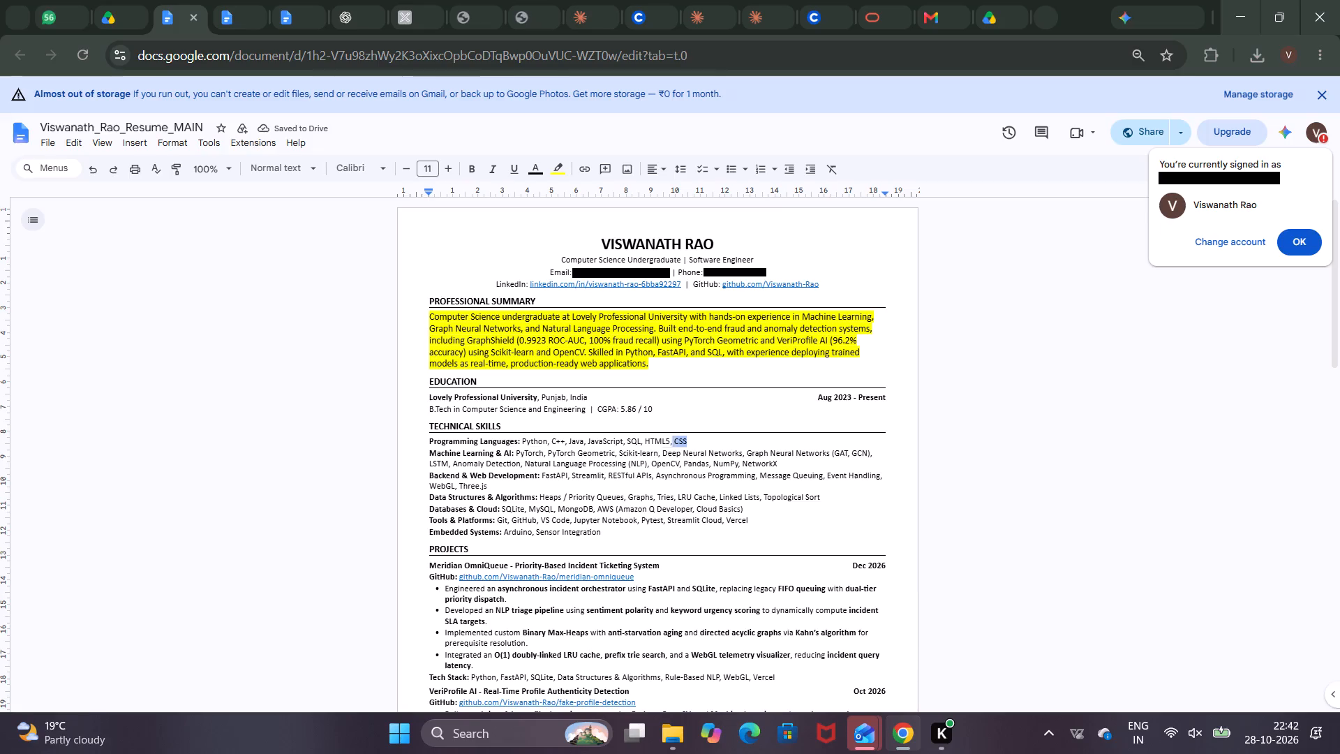
pyautogui.moveTo(668, 437); pyautogui.dragTo(647, 437)
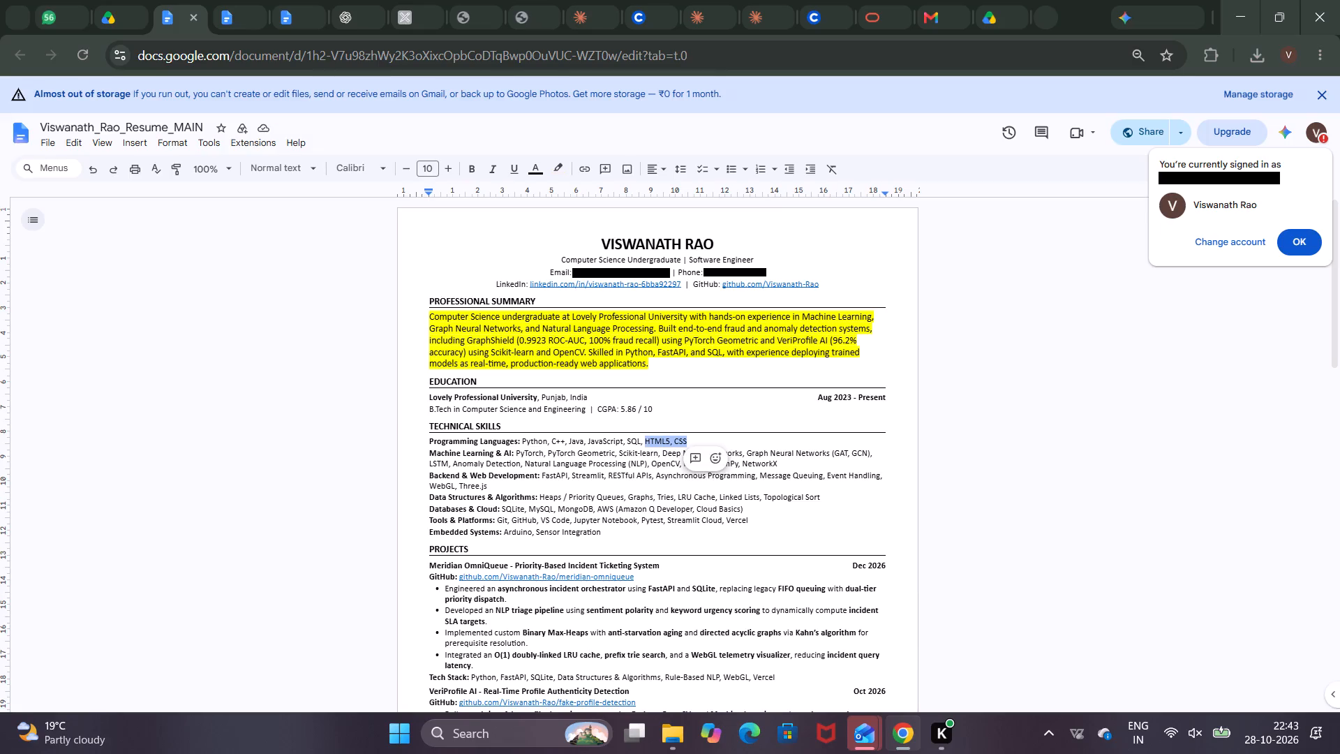
pyautogui.moveTo(652, 367); pyautogui.dragTo(433, 309)
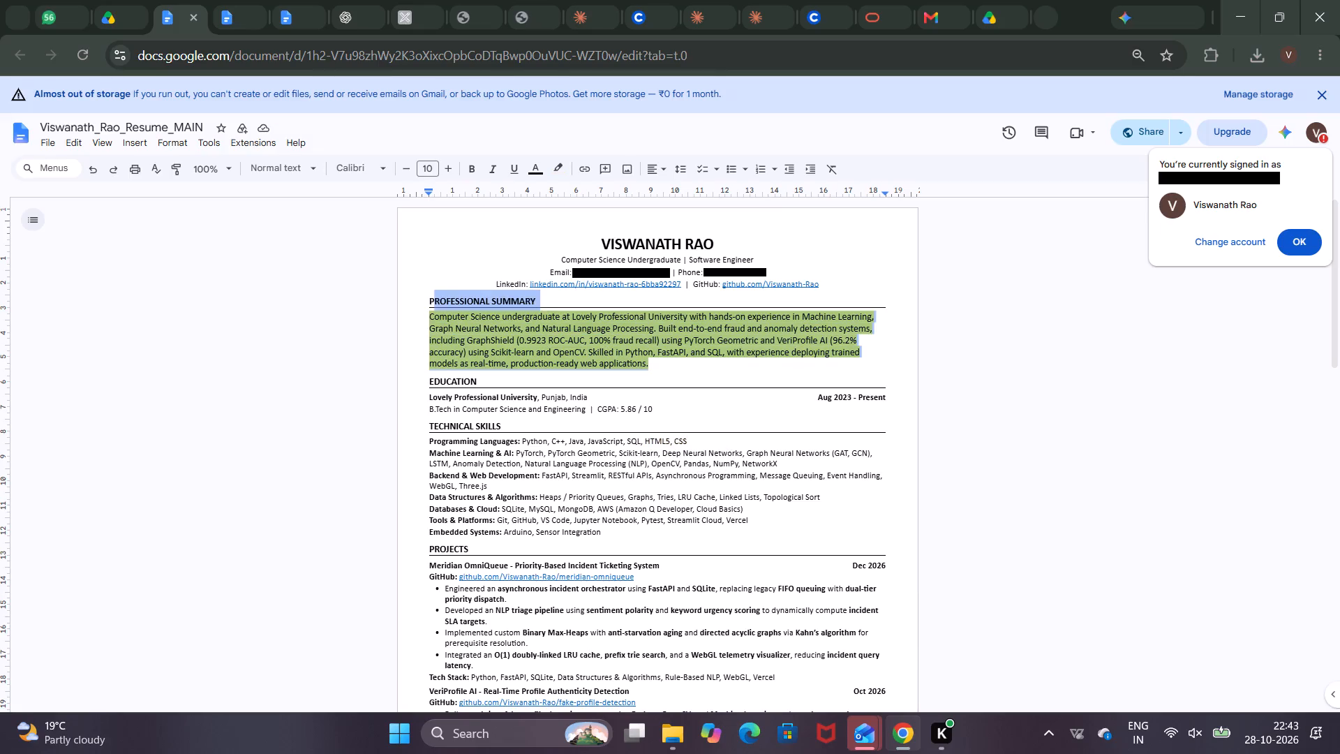
pyautogui.moveTo(433, 309); pyautogui.dragTo(425, 316)
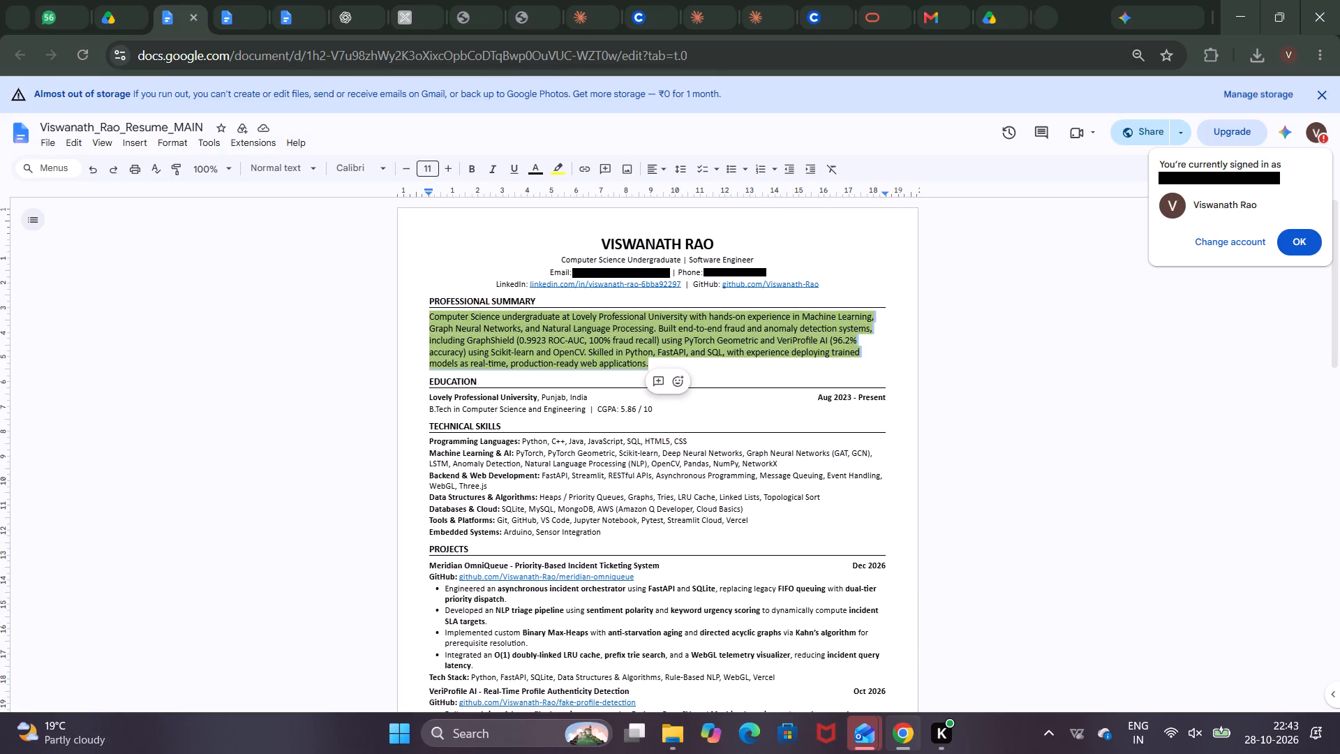
pyautogui.click(407, 170)
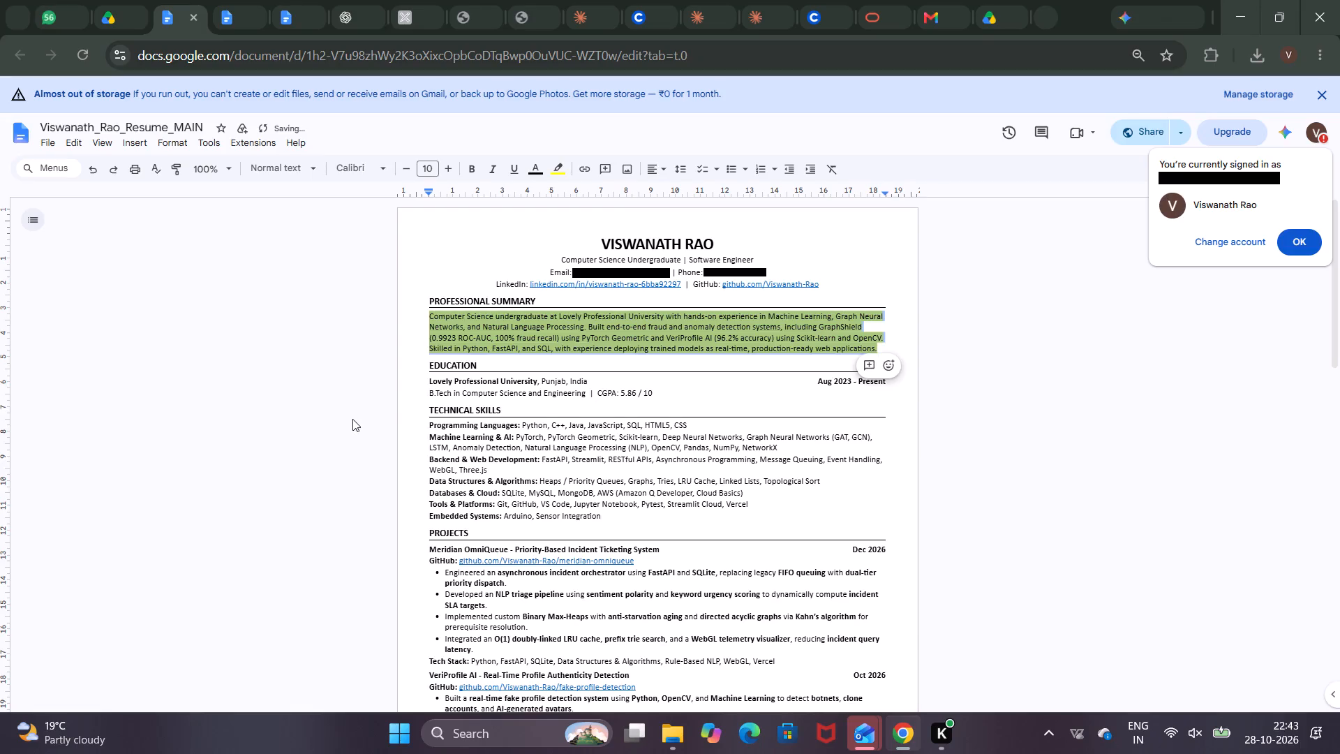
pyautogui.click(352, 419)
pyautogui.scroll(-3, 720, 438)
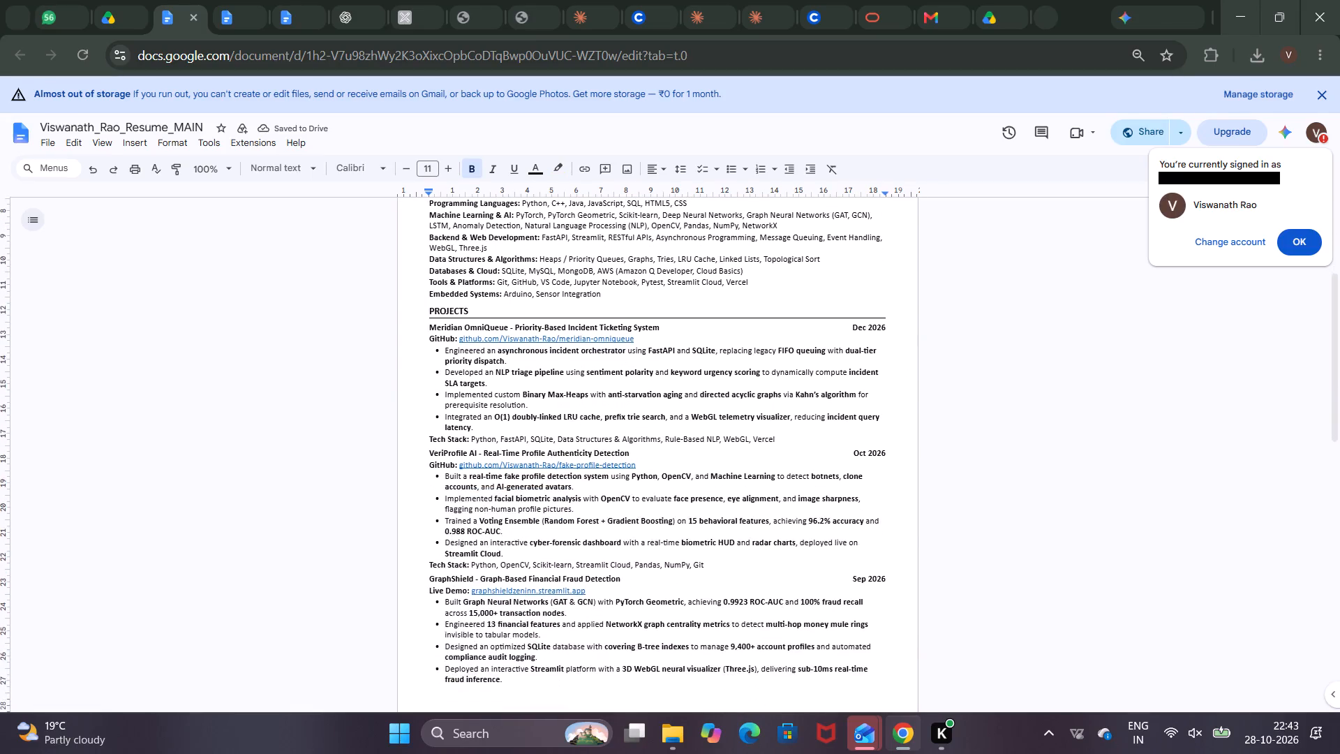
pyautogui.scroll(-5, 720, 438)
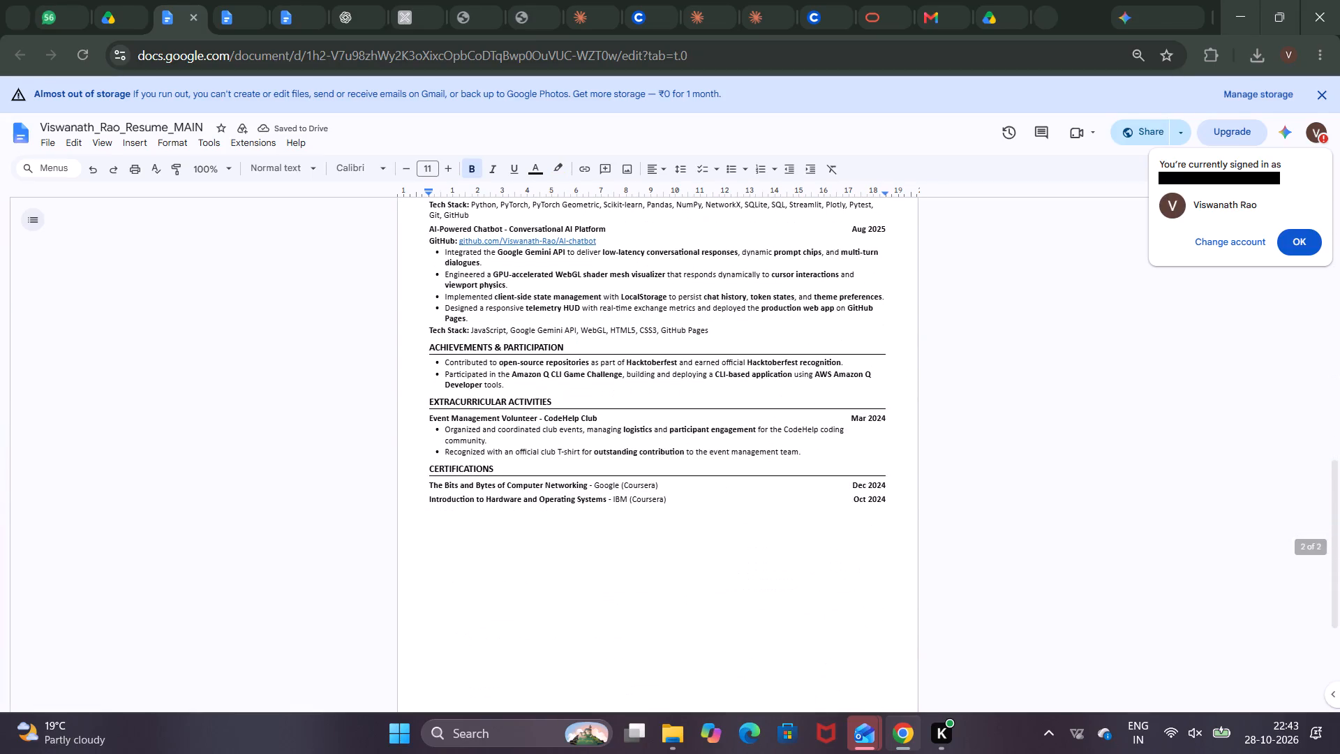
pyautogui.scroll(-1, 720, 438)
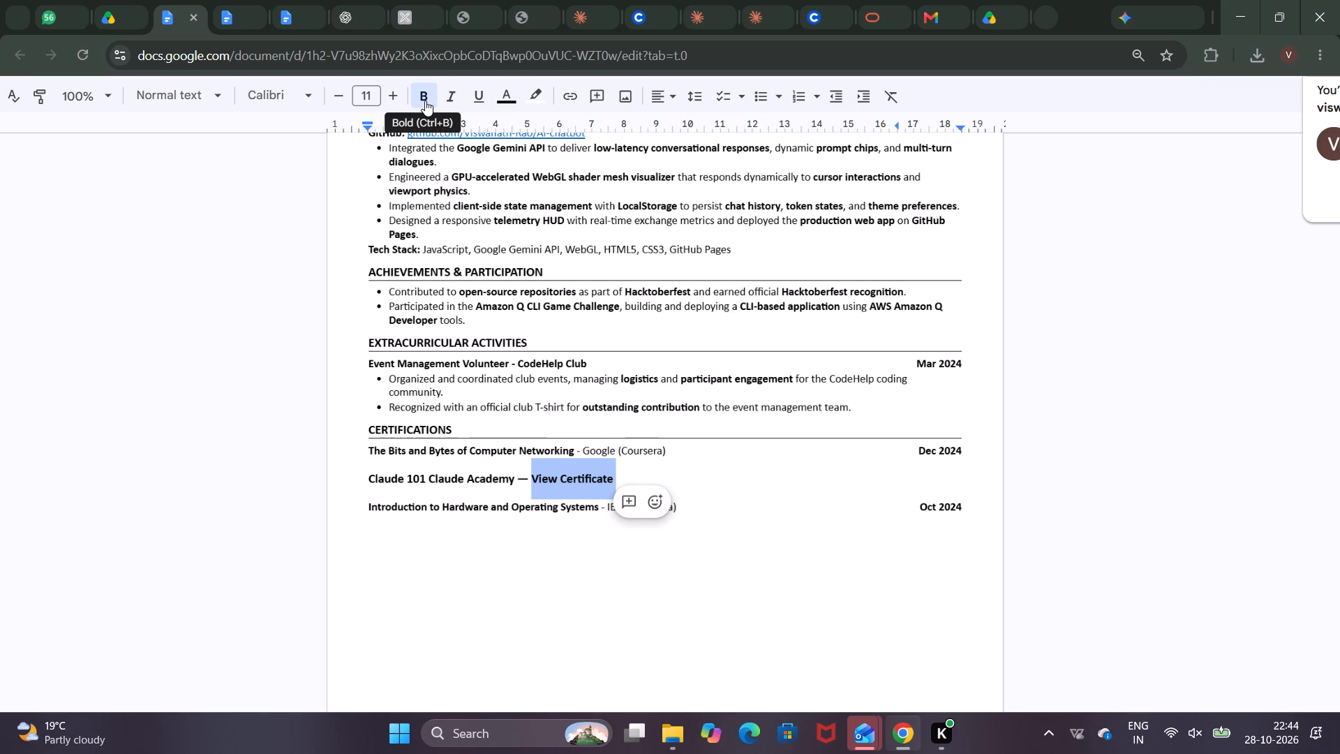
pyautogui.click(425, 101)
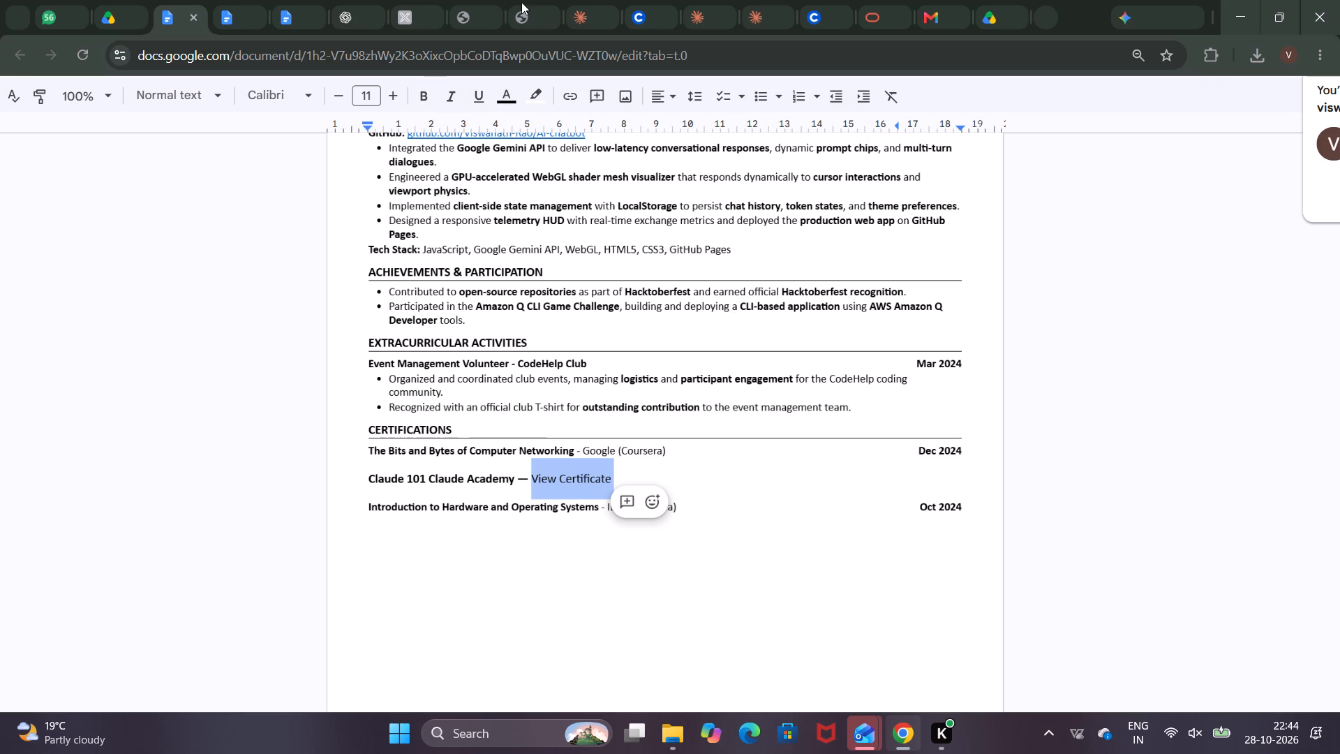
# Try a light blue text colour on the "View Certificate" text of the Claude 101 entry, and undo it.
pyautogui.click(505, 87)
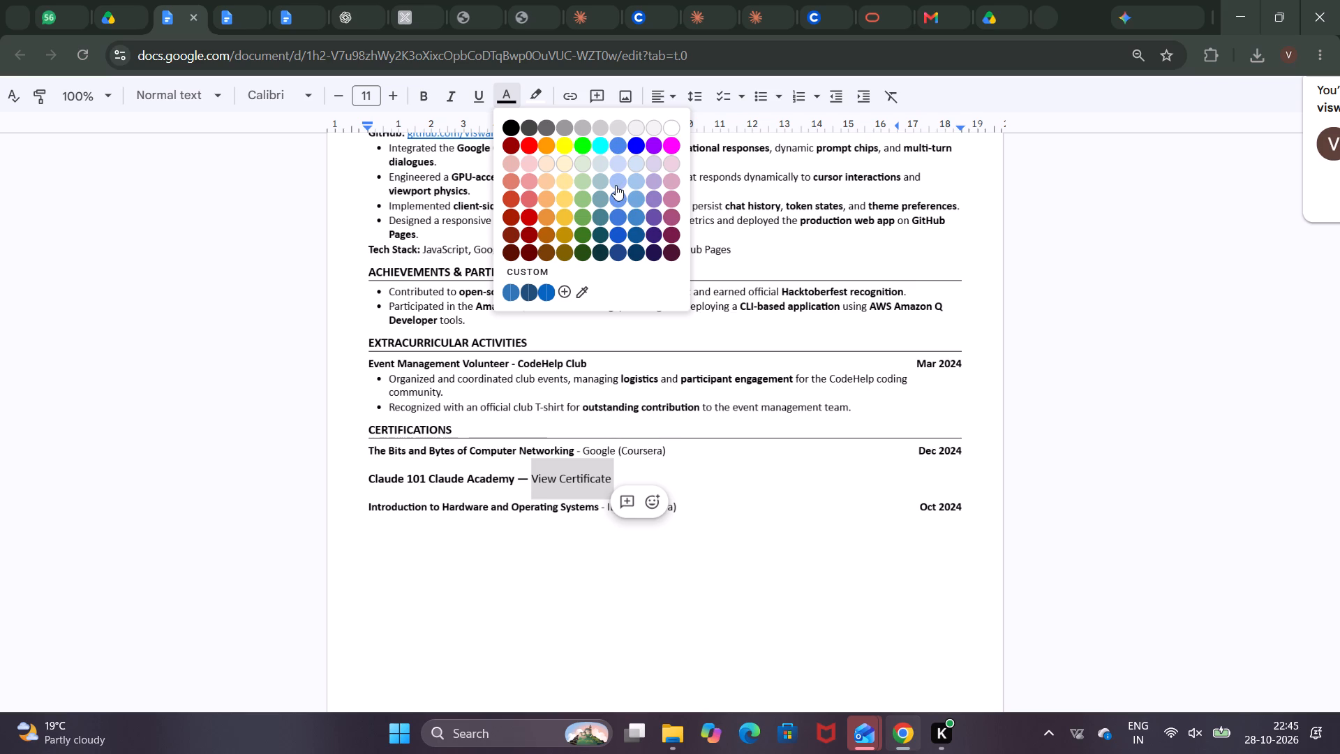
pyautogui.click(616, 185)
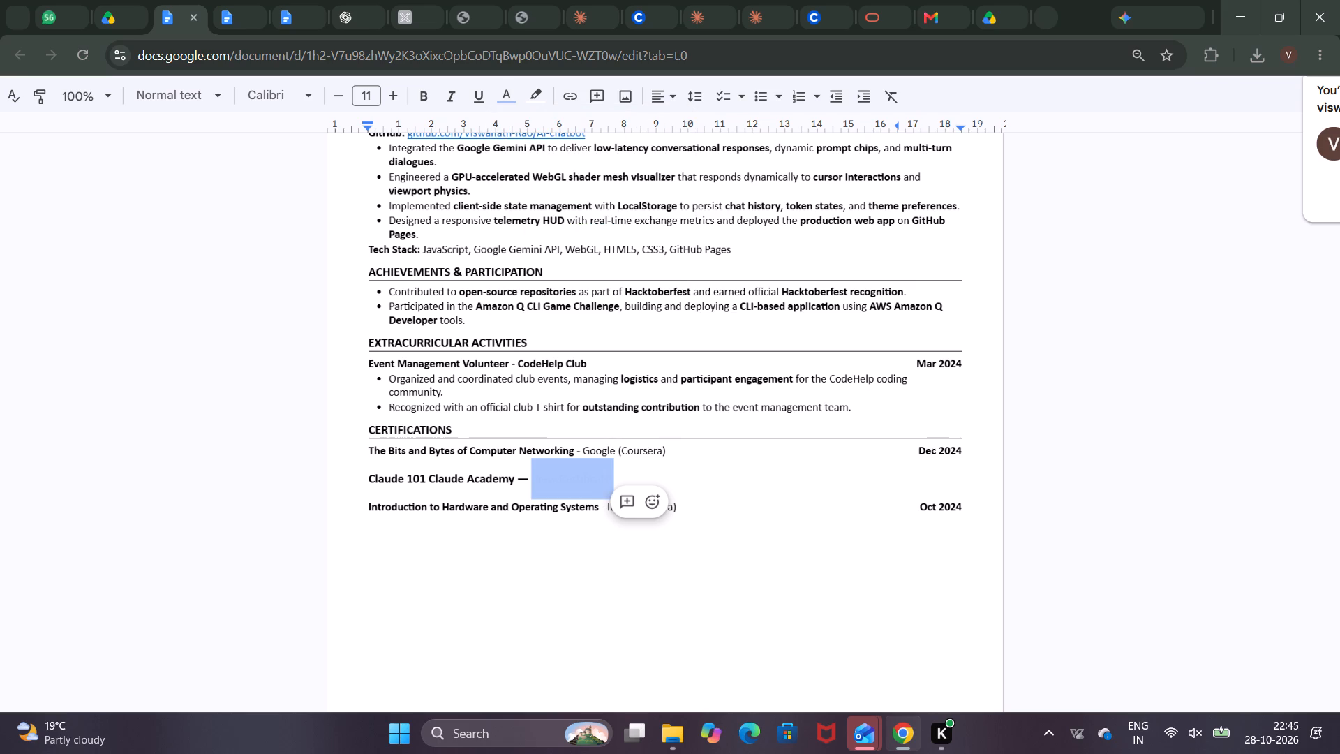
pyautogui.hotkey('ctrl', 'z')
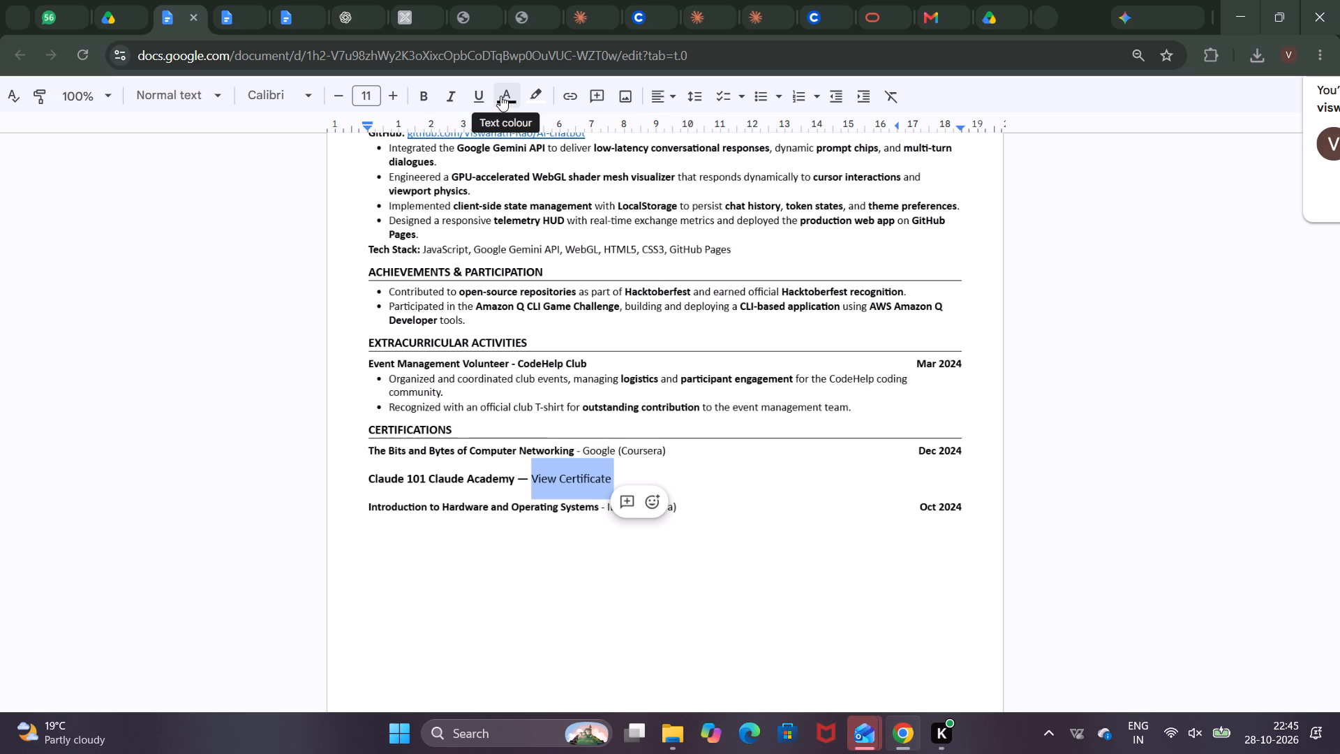
# Underline the "View Certificate" text in the Claude 101 entry.
pyautogui.click(489, 90)
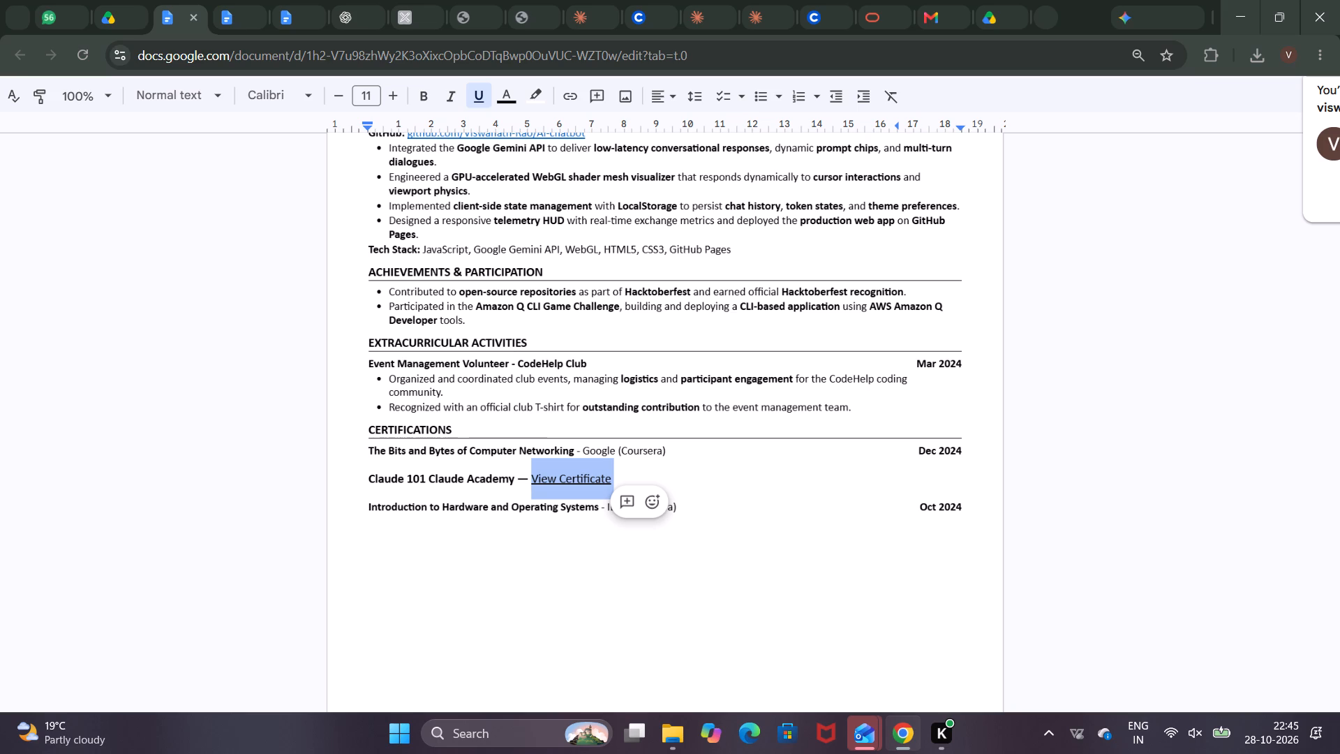
pyautogui.click(757, 473)
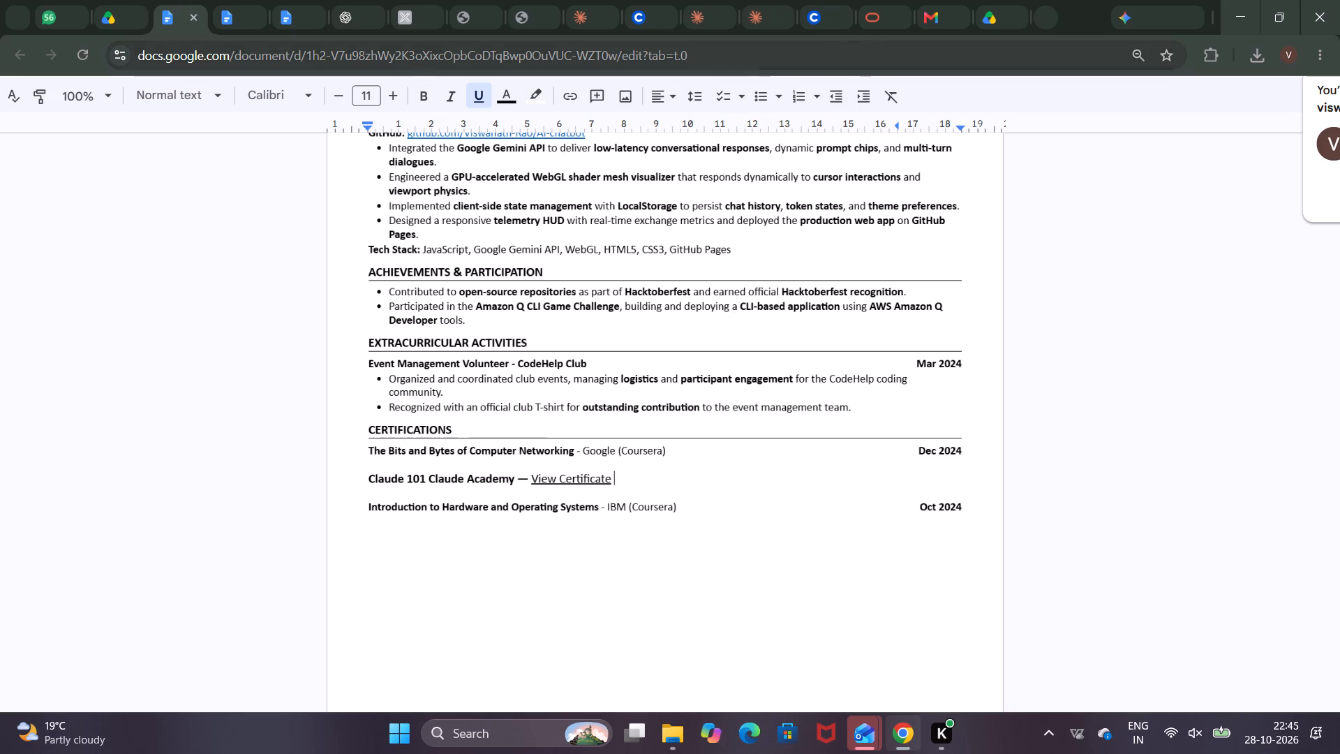
pyautogui.click(881, 12)
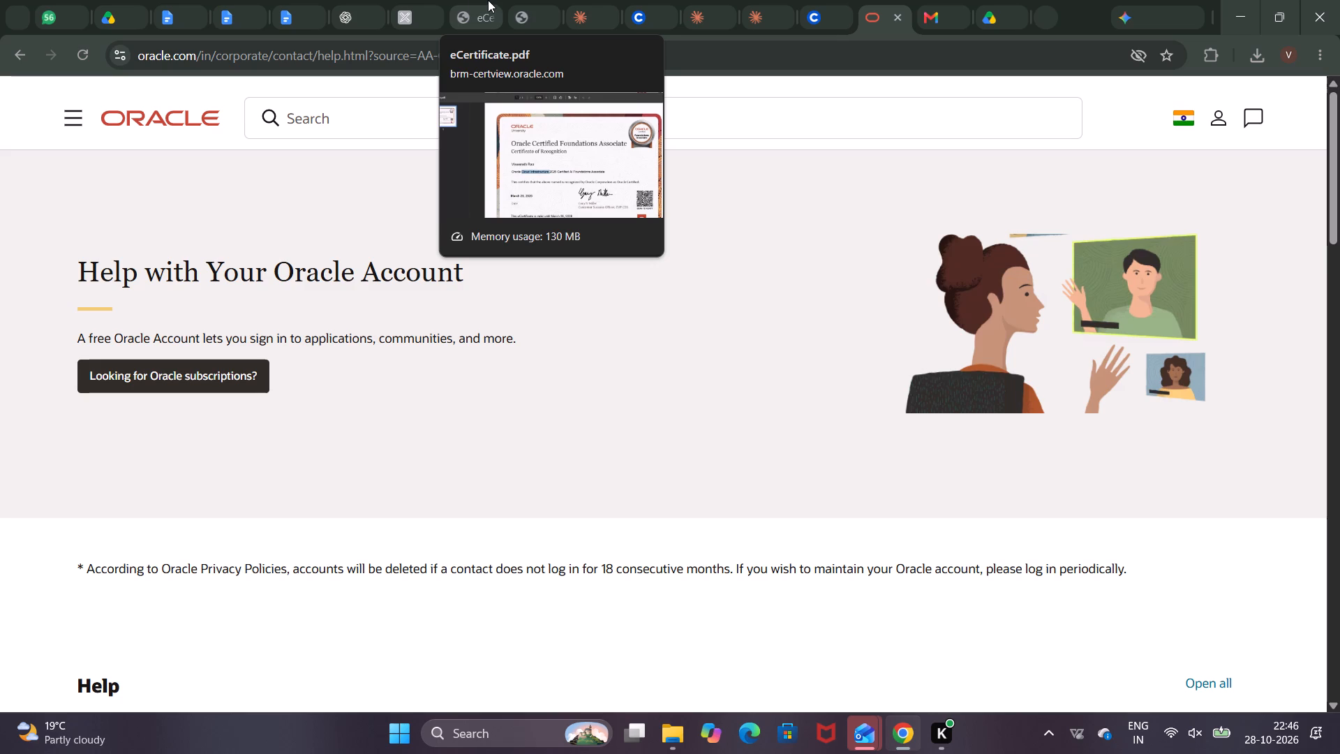
pyautogui.click(401, 0)
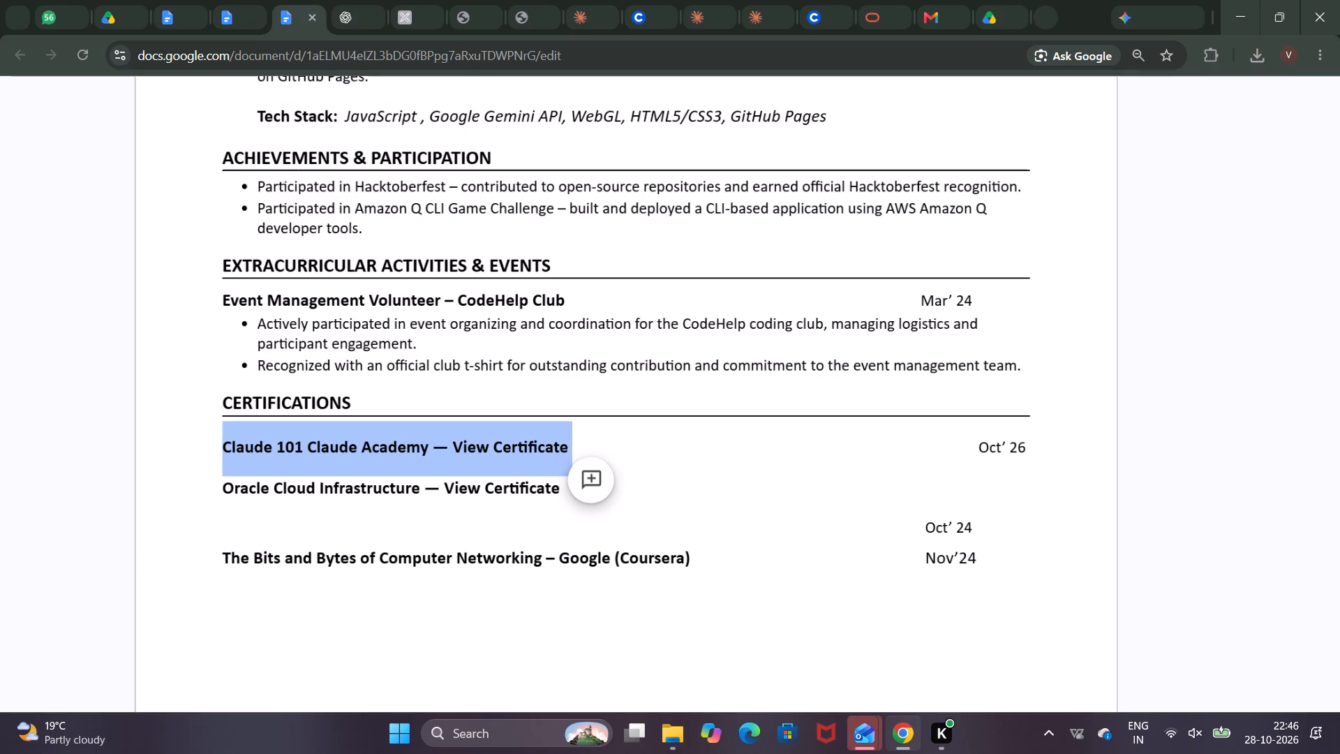
pyautogui.click(232, 518)
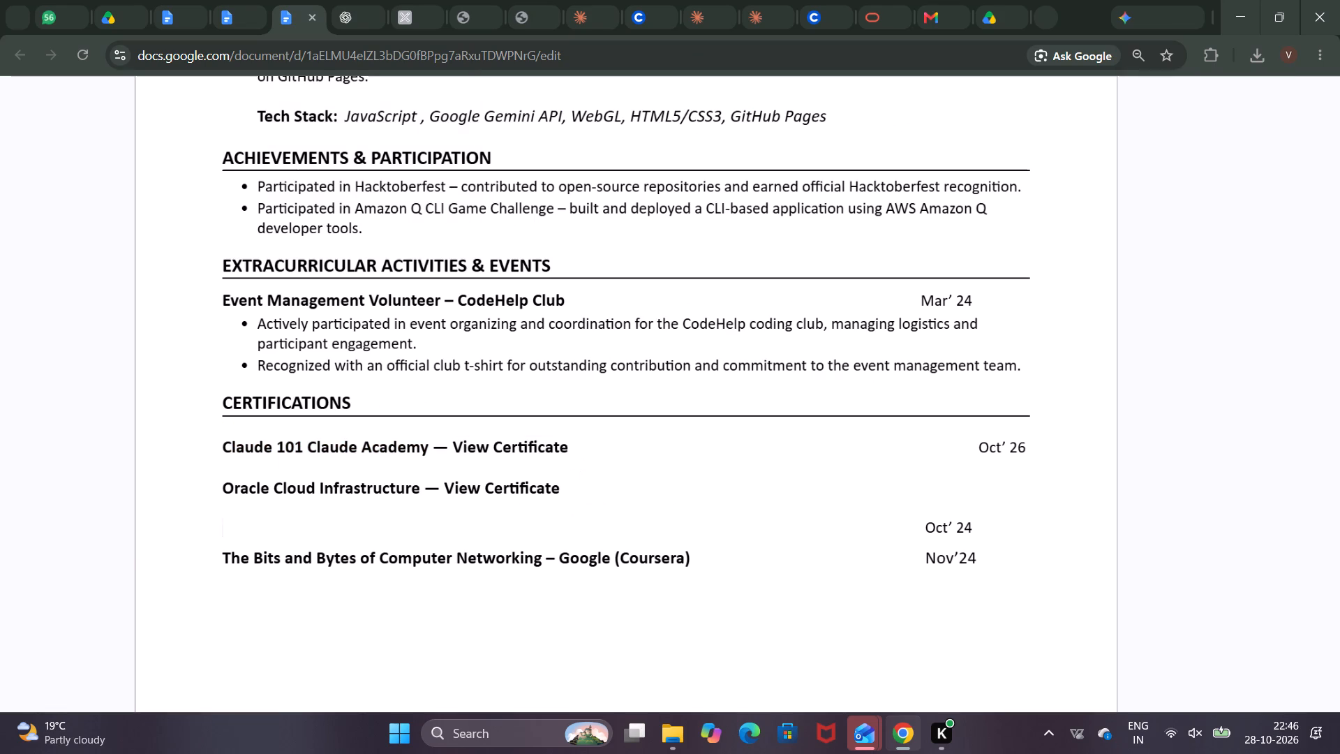
pyautogui.moveTo(222, 488); pyautogui.dragTo(569, 487)
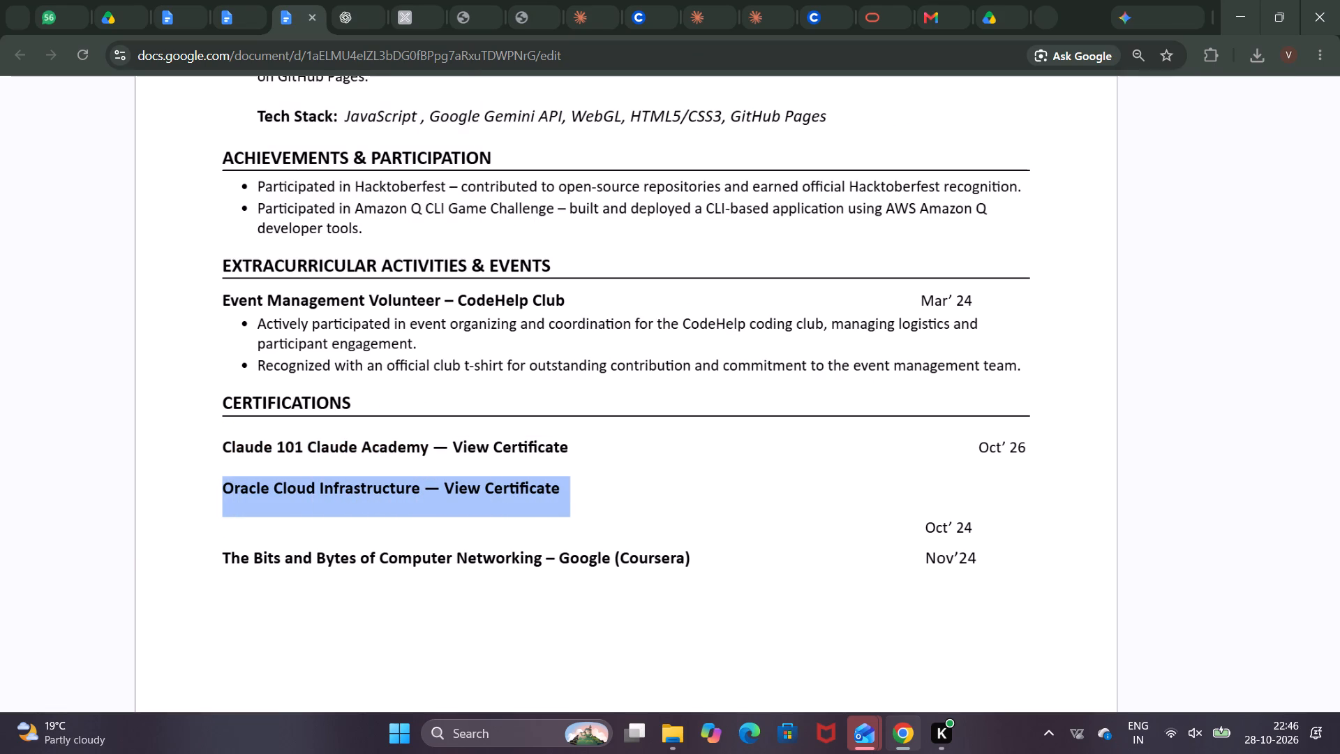
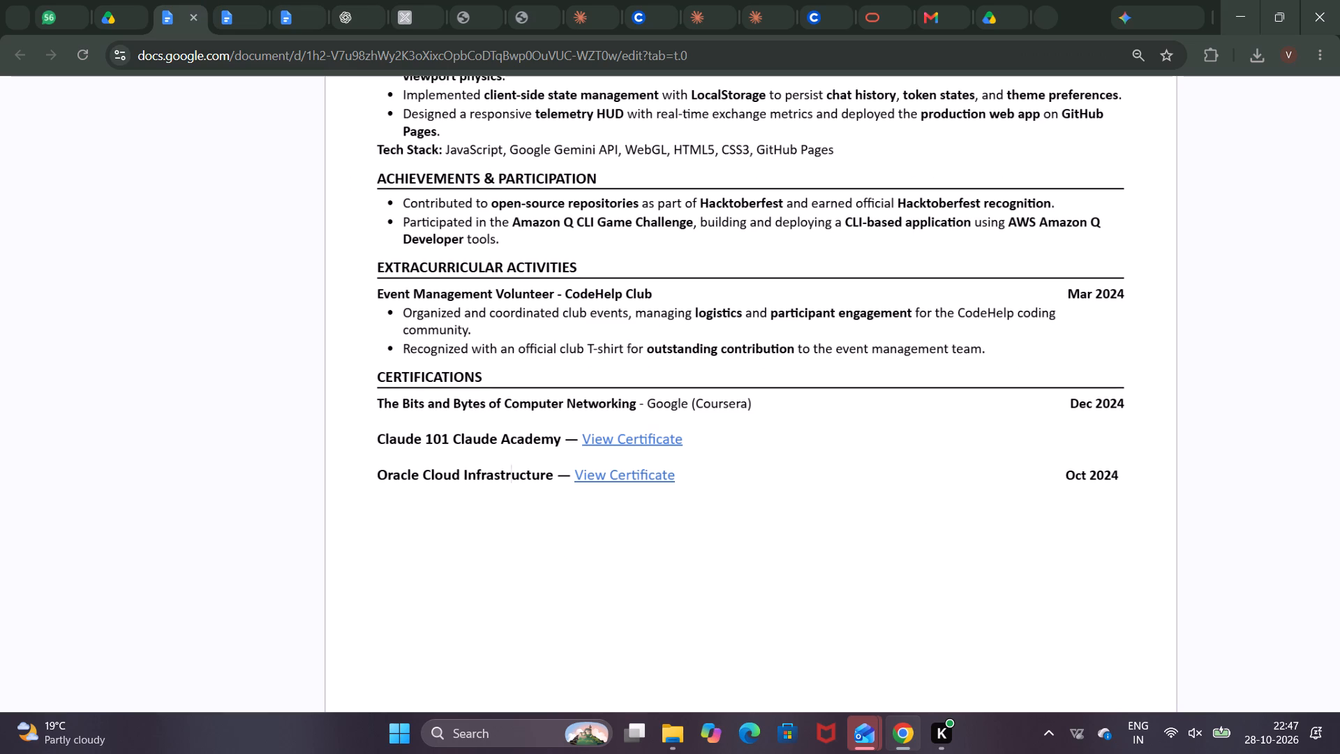
# Cut the "The Bits and Bytes of Computer Networking - Google (Coursera)" text from the first Certifications entry and close up its line.
pyautogui.moveTo(377, 401); pyautogui.dragTo(766, 406)
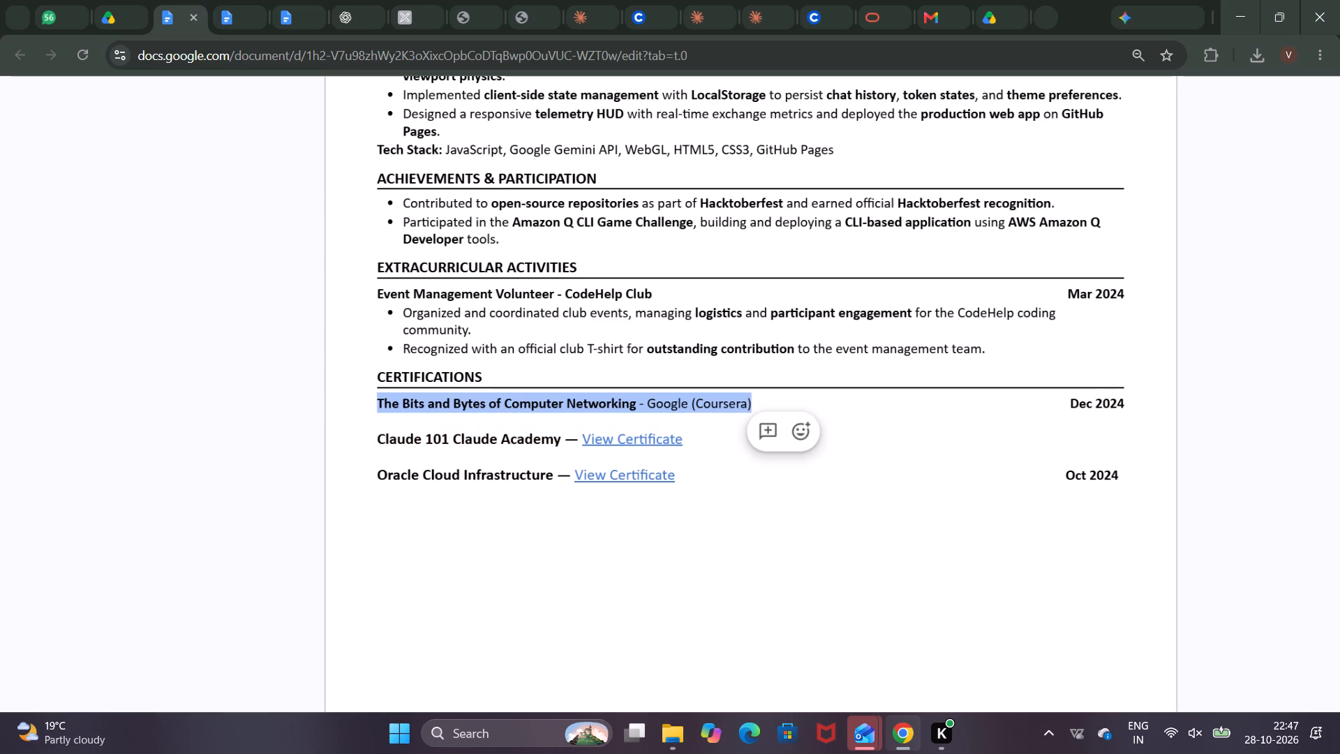
pyautogui.hotkey('ctrl', 'c')
pyautogui.press('BackSpace')
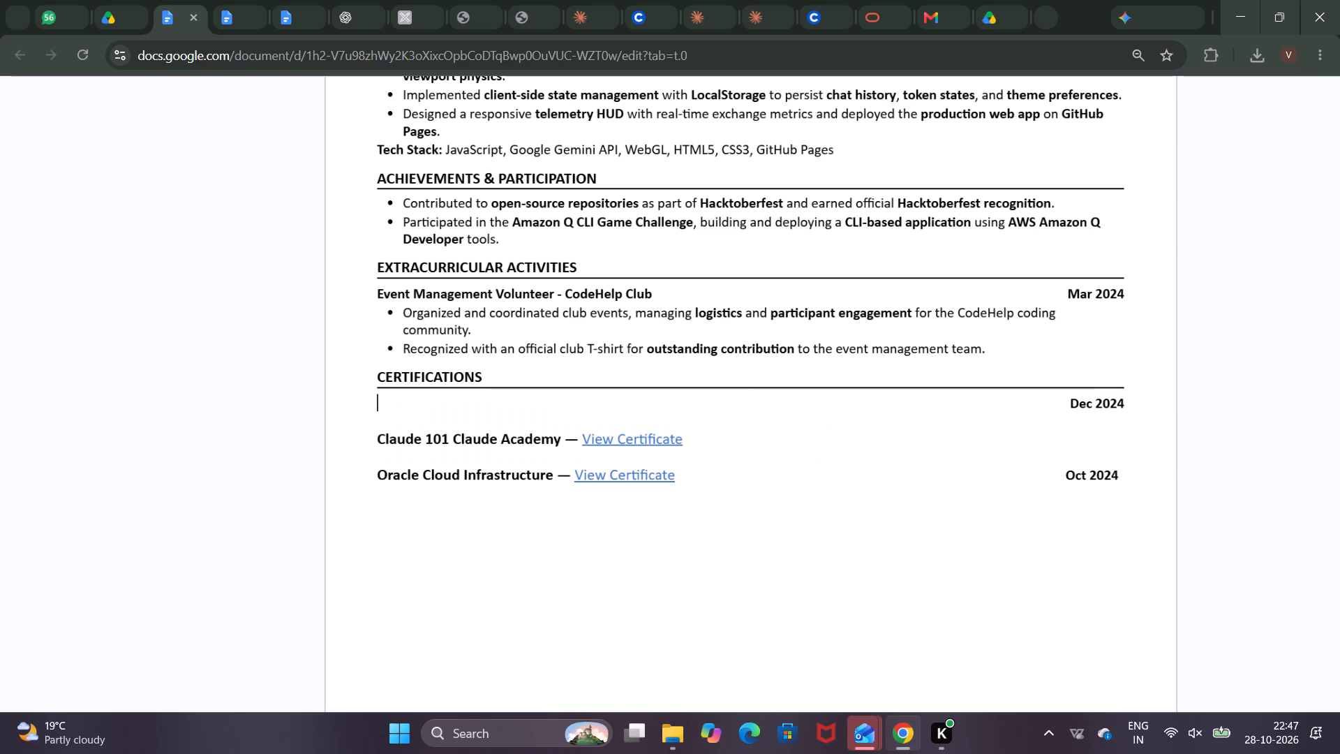
pyautogui.press('BackSpace')
# Delete the leftover "Dec 2024" beside the Certifications heading.
pyautogui.press('Down')
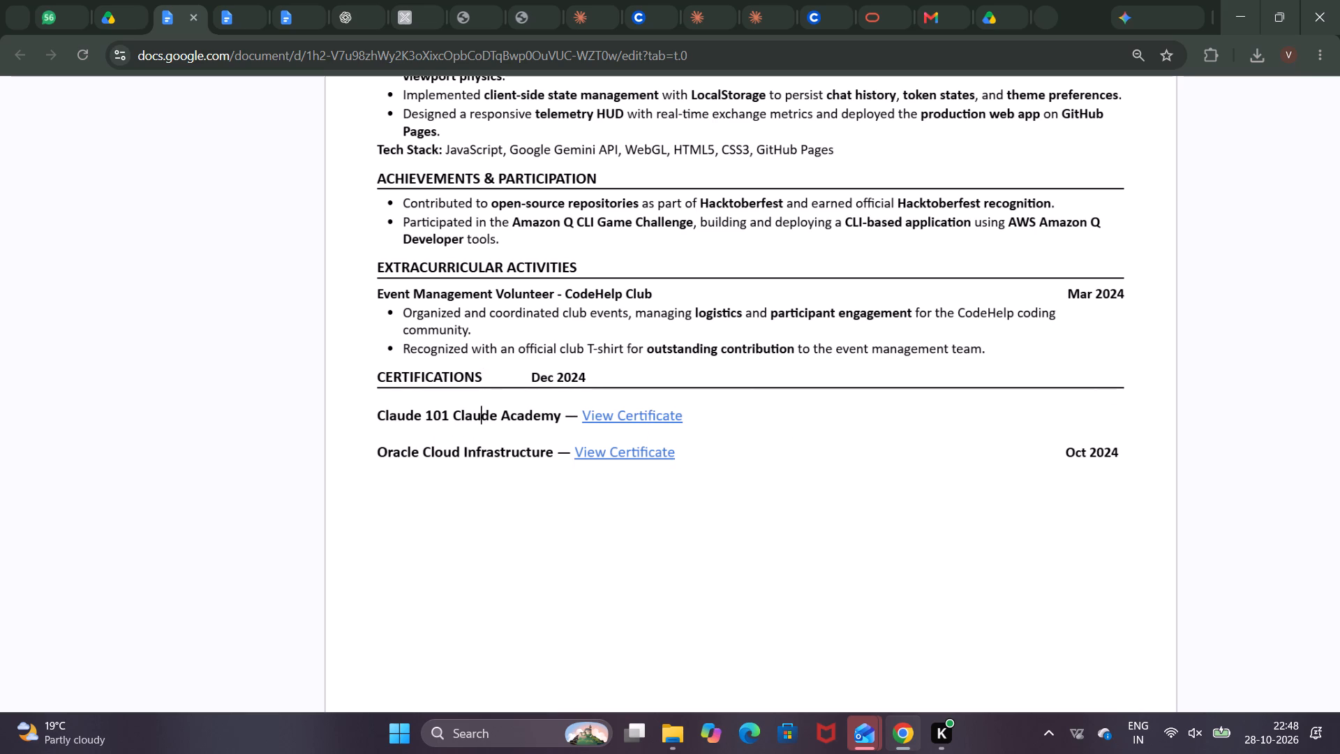
pyautogui.press('Up')
pyautogui.press('Right')
pyautogui.press('Right')
pyautogui.press('Right')
pyautogui.press('Right')
pyautogui.press('Right')
pyautogui.press('Right')
pyautogui.press('Right')
pyautogui.press('Right')
pyautogui.press('Right')
pyautogui.press('Right')
pyautogui.press('Left')
pyautogui.press('BackSpace')
pyautogui.press('BackSpace')
pyautogui.press('BackSpace')
pyautogui.press('BackSpace')
pyautogui.press('BackSpace')
pyautogui.press('BackSpace')
pyautogui.press('BackSpace')
pyautogui.press('BackSpace')
# Paste the Computer Networking - Google (Coursera) entry on a new line below the Oracle Cloud Infrastructure entry.
pyautogui.click(1122, 451)
pyautogui.press('Return')
pyautogui.press('\\')
pyautogui.press('BackSpace')
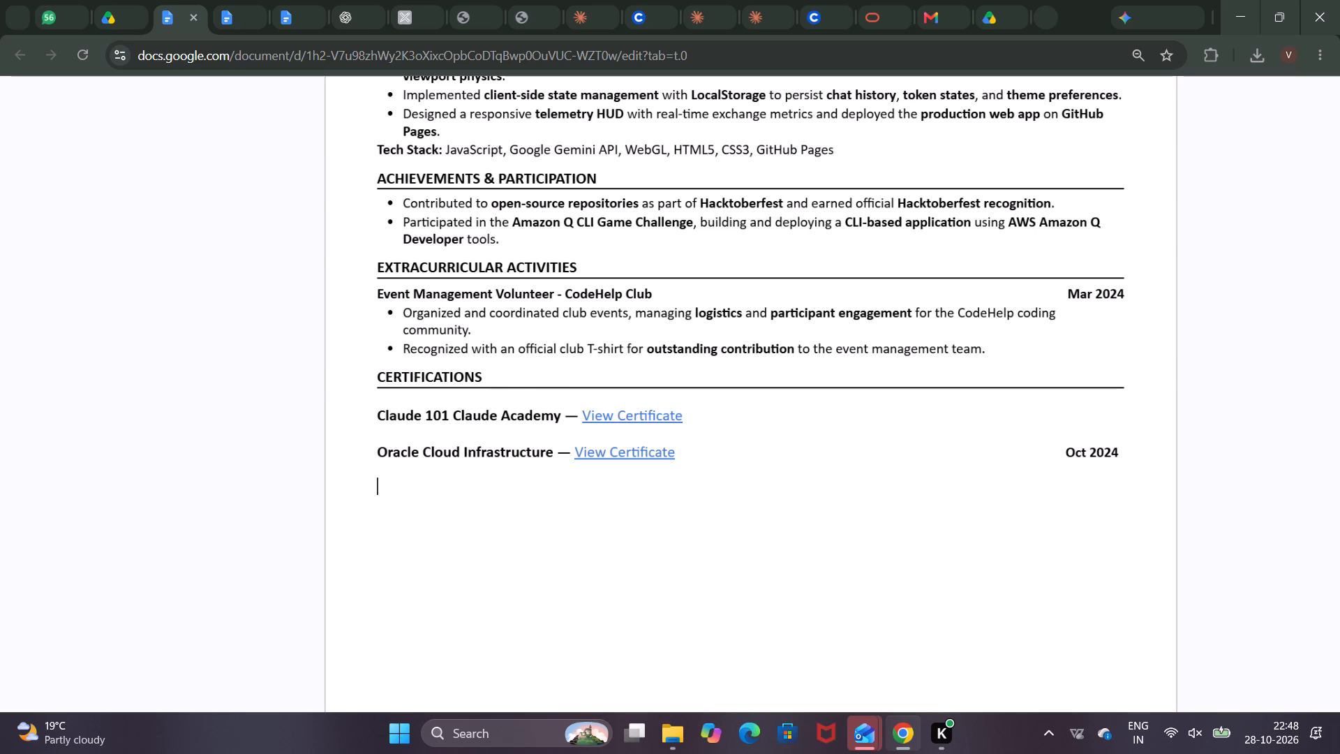
pyautogui.hotkey('ctrl', 'v')
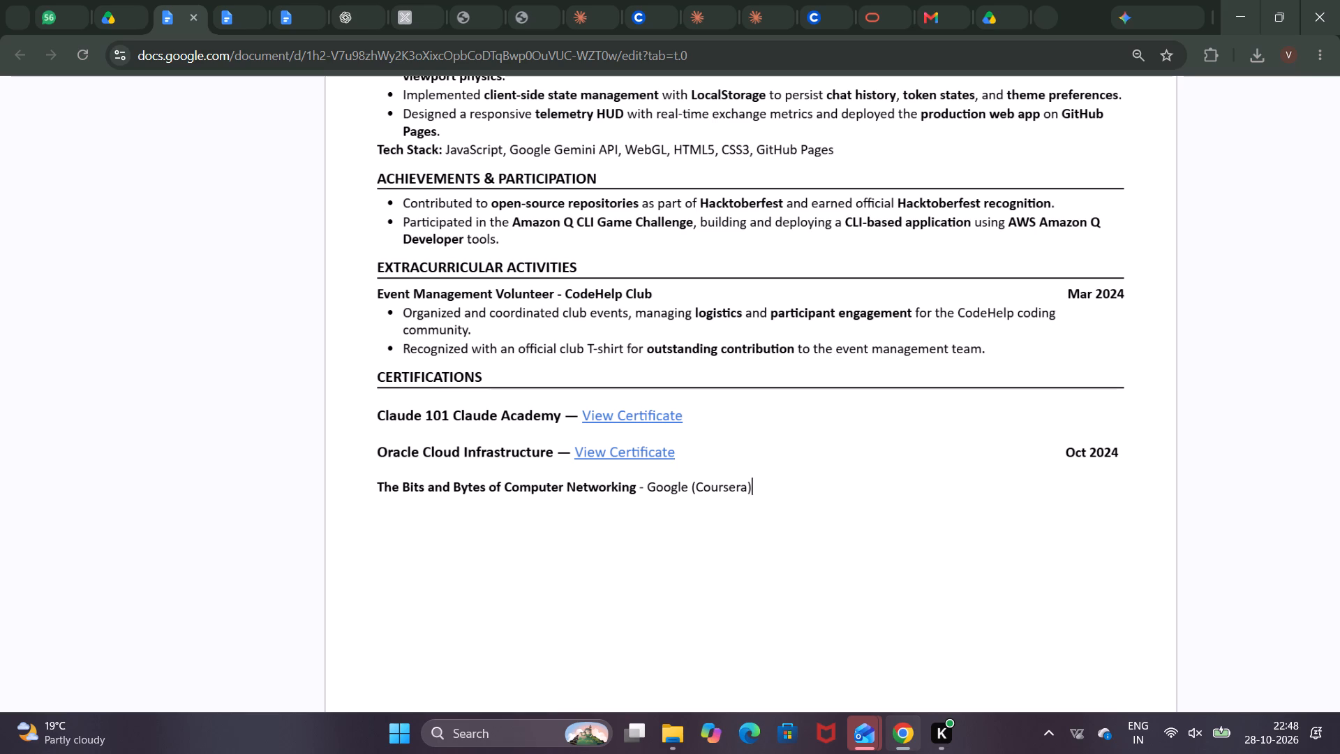
# Add "(Oracle)" after "Oracle Cloud Infrastructure" in the certification entry, separated by a space.
pyautogui.click(554, 454)
pyautogui.write('()')
pyautogui.press('Left')
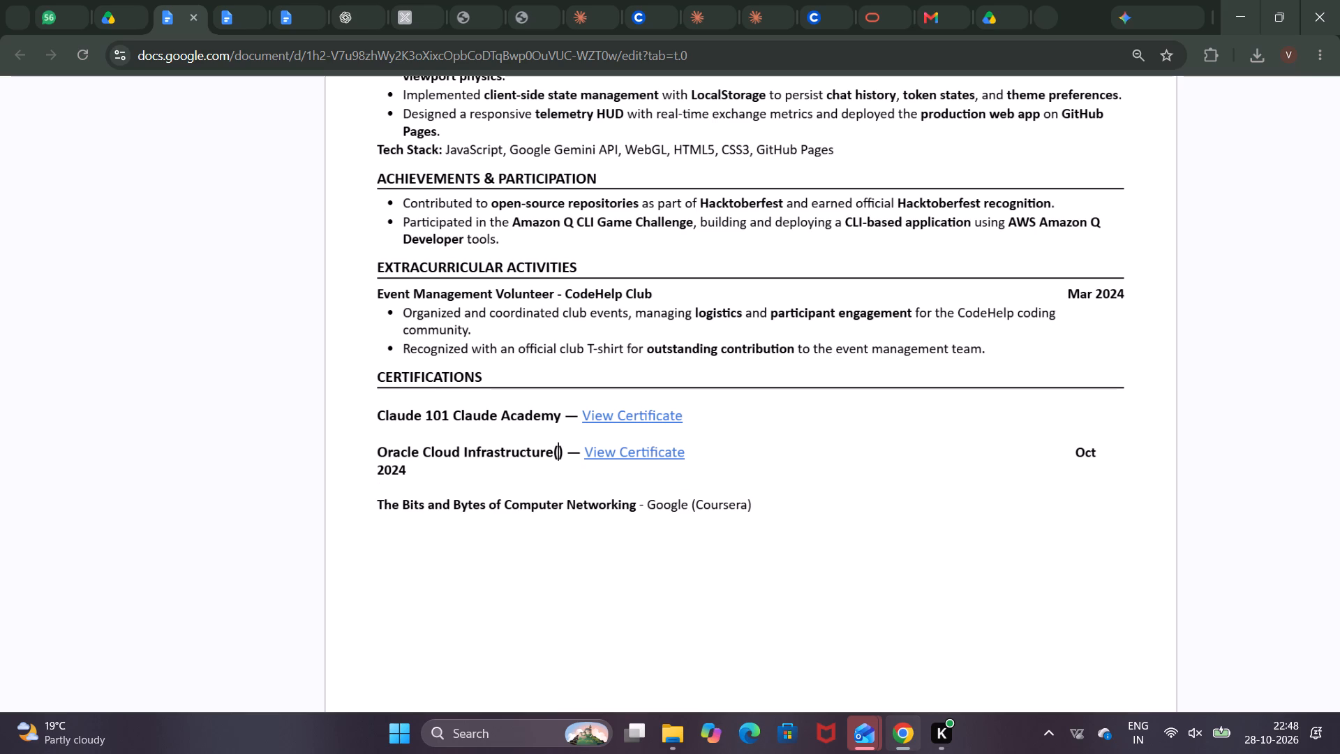
pyautogui.write('Oracke')
pyautogui.press('BackSpace')
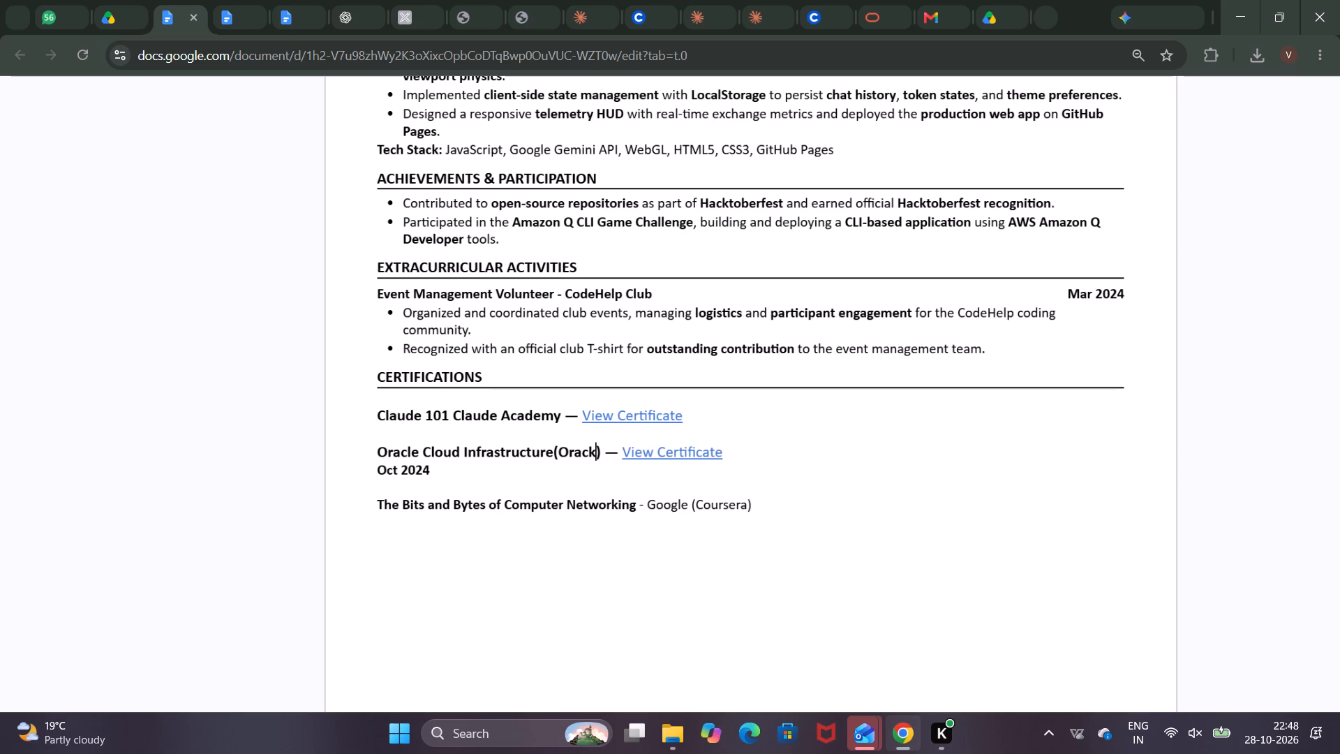
pyautogui.press('BackSpace')
pyautogui.write('le')
pyautogui.press('Left')
pyautogui.press('Left')
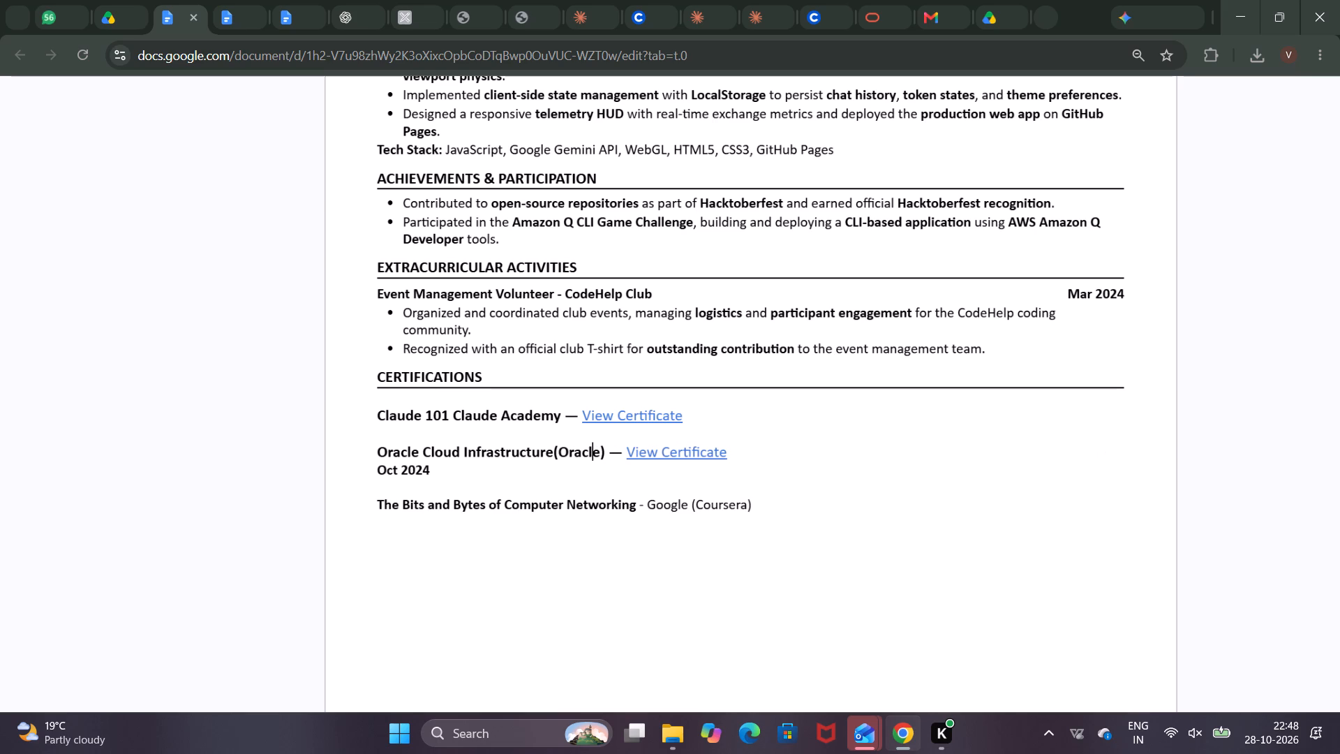
pyautogui.press('Left')
pyautogui.press('Left')
pyautogui.press('Left')
pyautogui.press('Left')
pyautogui.press('Left')
pyautogui.press('space')
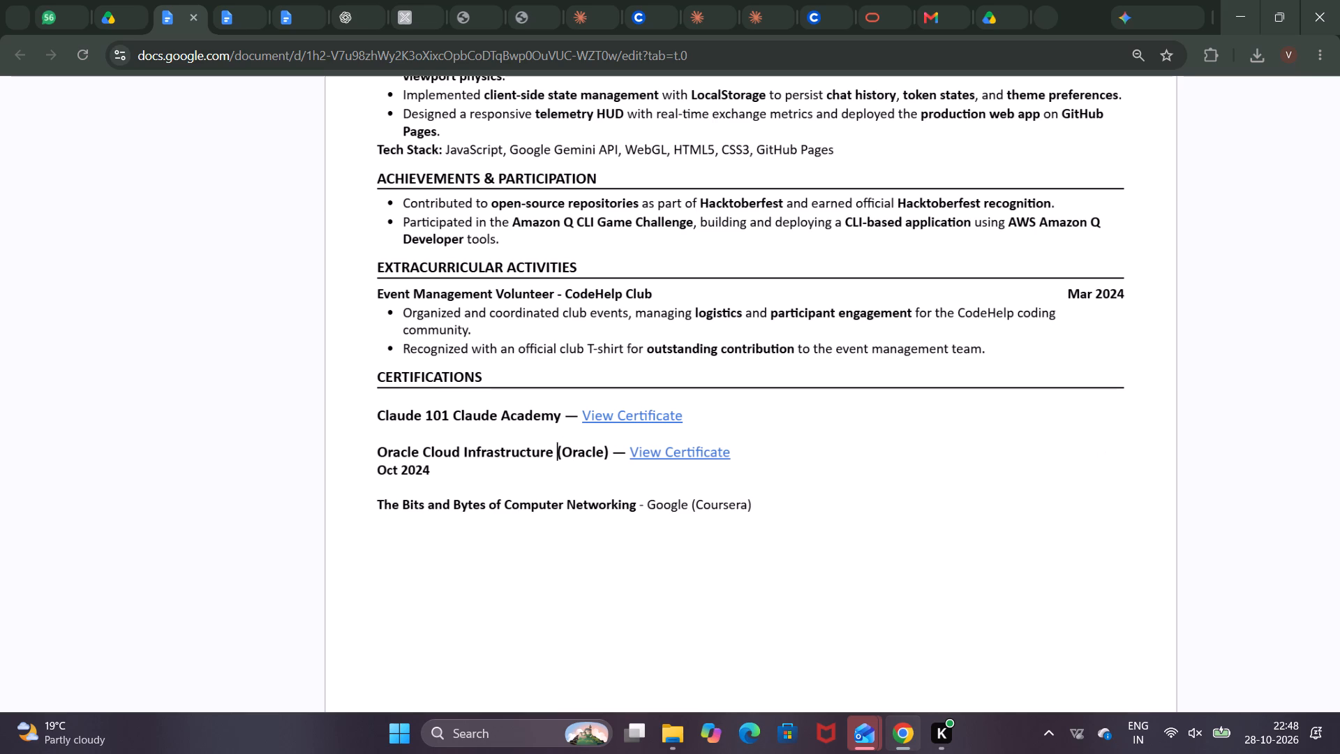
# Remove surplus spaces before "Oct 2024" to bring it back onto the Oracle line, aligned with the dates above.
pyautogui.press('Down')
pyautogui.press('Left')
pyautogui.press('Left')
pyautogui.press('Left')
pyautogui.press('Left')
pyautogui.press('Left')
pyautogui.press('Left')
pyautogui.press('Left')
pyautogui.press('Left')
pyautogui.press('BackSpace')
pyautogui.press('BackSpace')
pyautogui.press('BackSpace')
pyautogui.press('BackSpace')
pyautogui.press('BackSpace')
pyautogui.press('BackSpace')
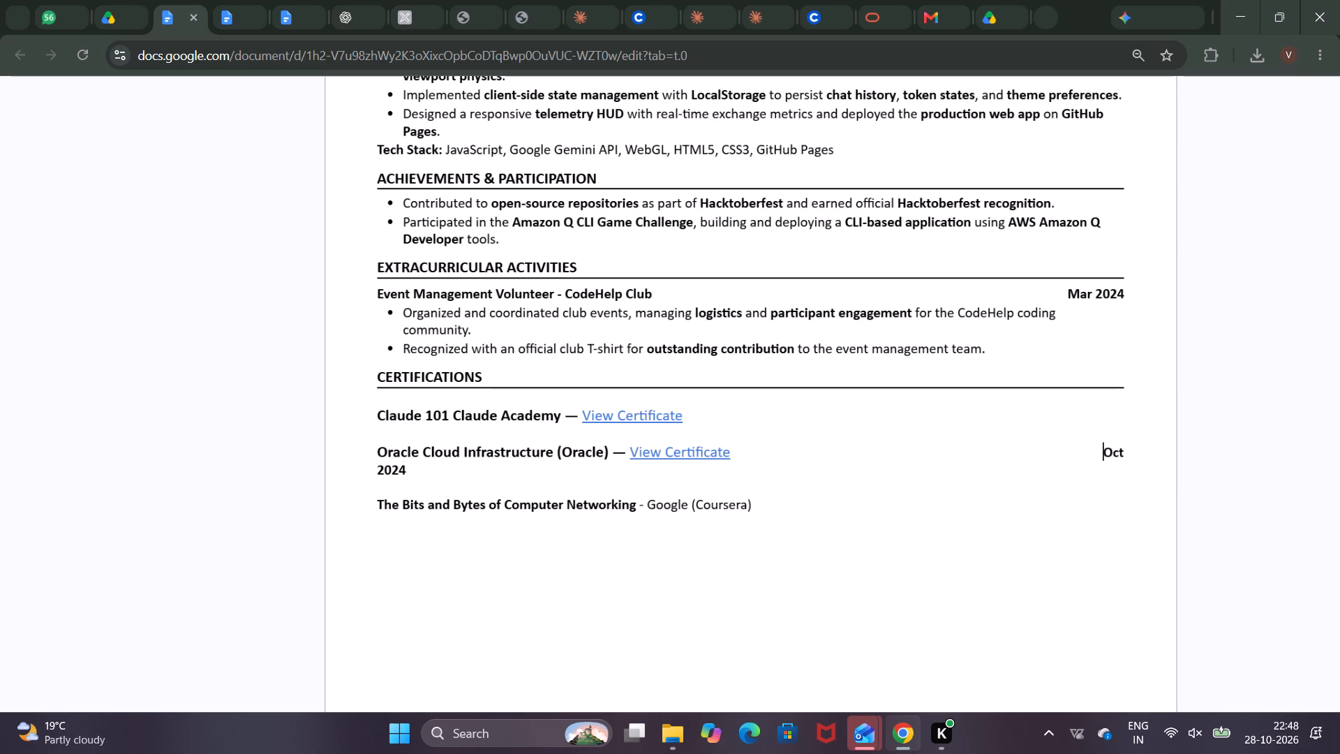
pyautogui.press('BackSpace')
pyautogui.press('BackSpace')
pyautogui.press('BackSpace')
pyautogui.press('BackSpace')
pyautogui.press('BackSpace')
pyautogui.press('BackSpace')
pyautogui.press('BackSpace')
pyautogui.press('BackSpace')
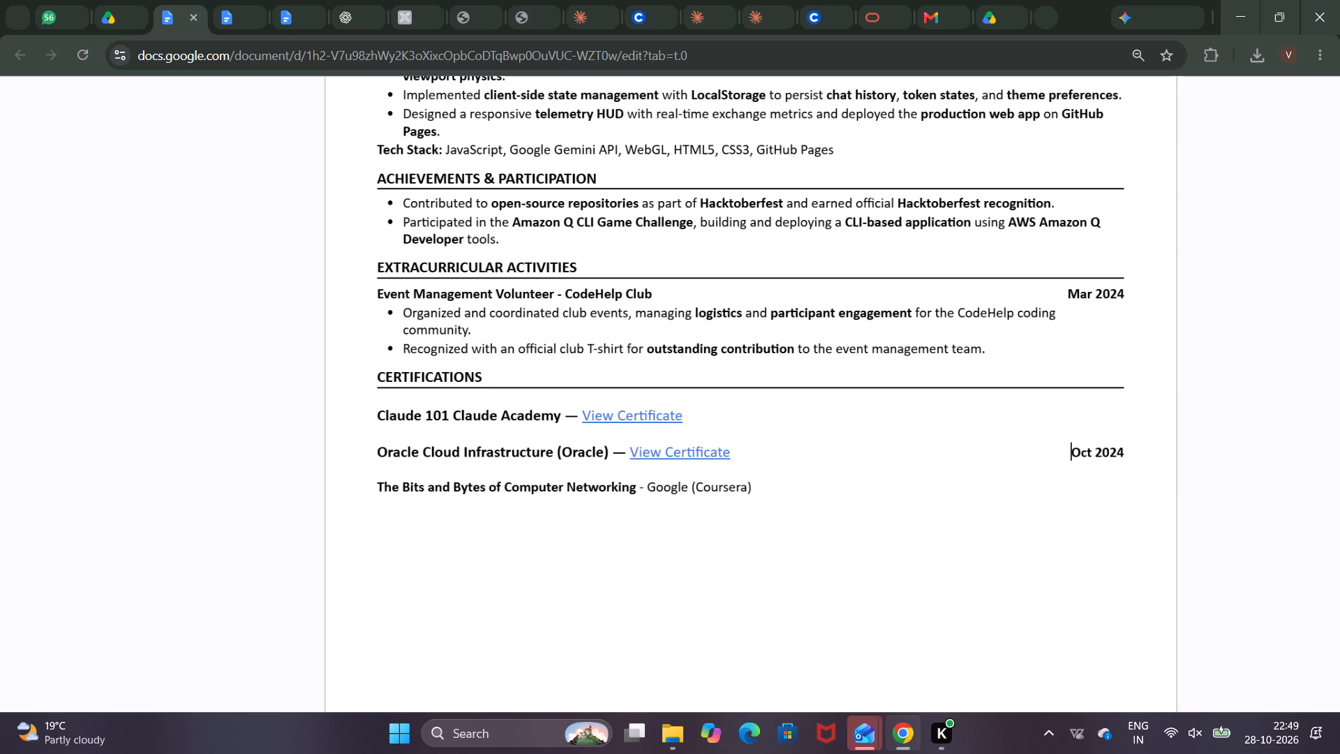
pyautogui.press('BackSpace')
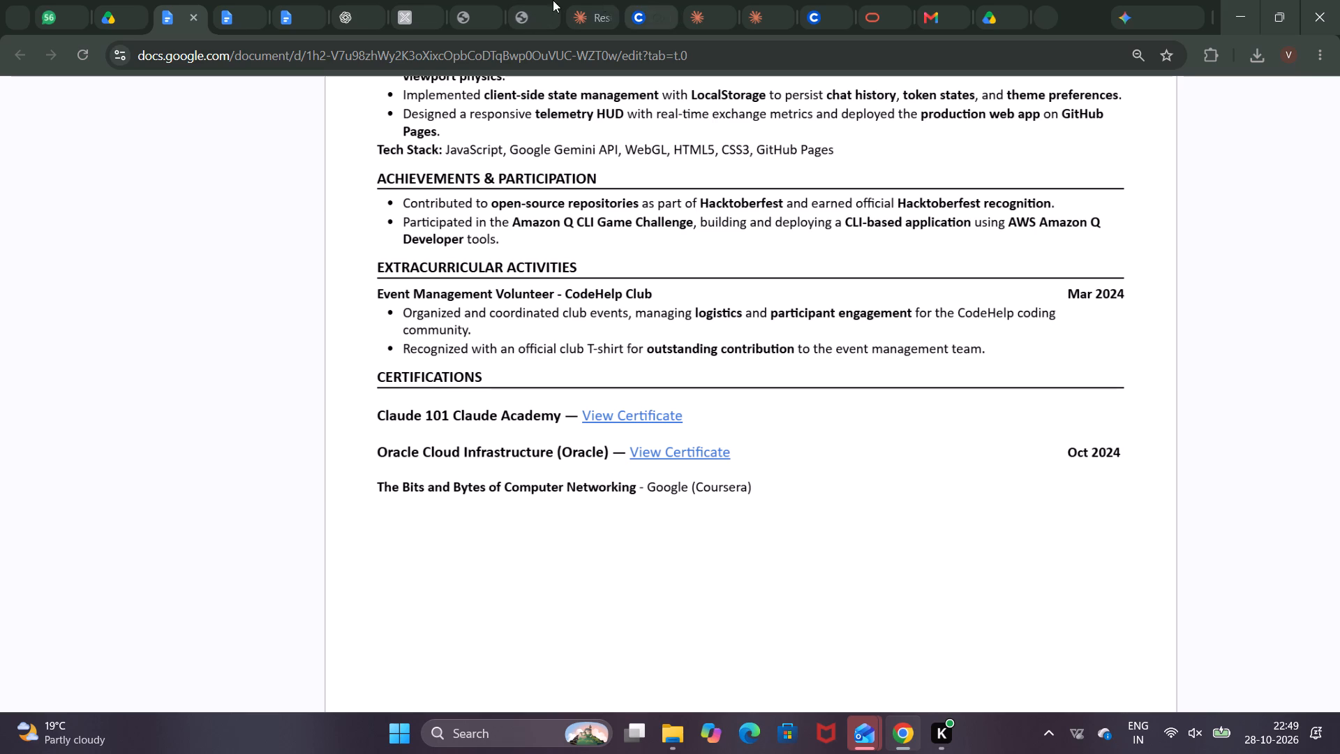
# Check the date on the Oracle eCertificate and change the Oracle entry's date to "Mar 2026", keeping it on one line.
pyautogui.click(525, 0)
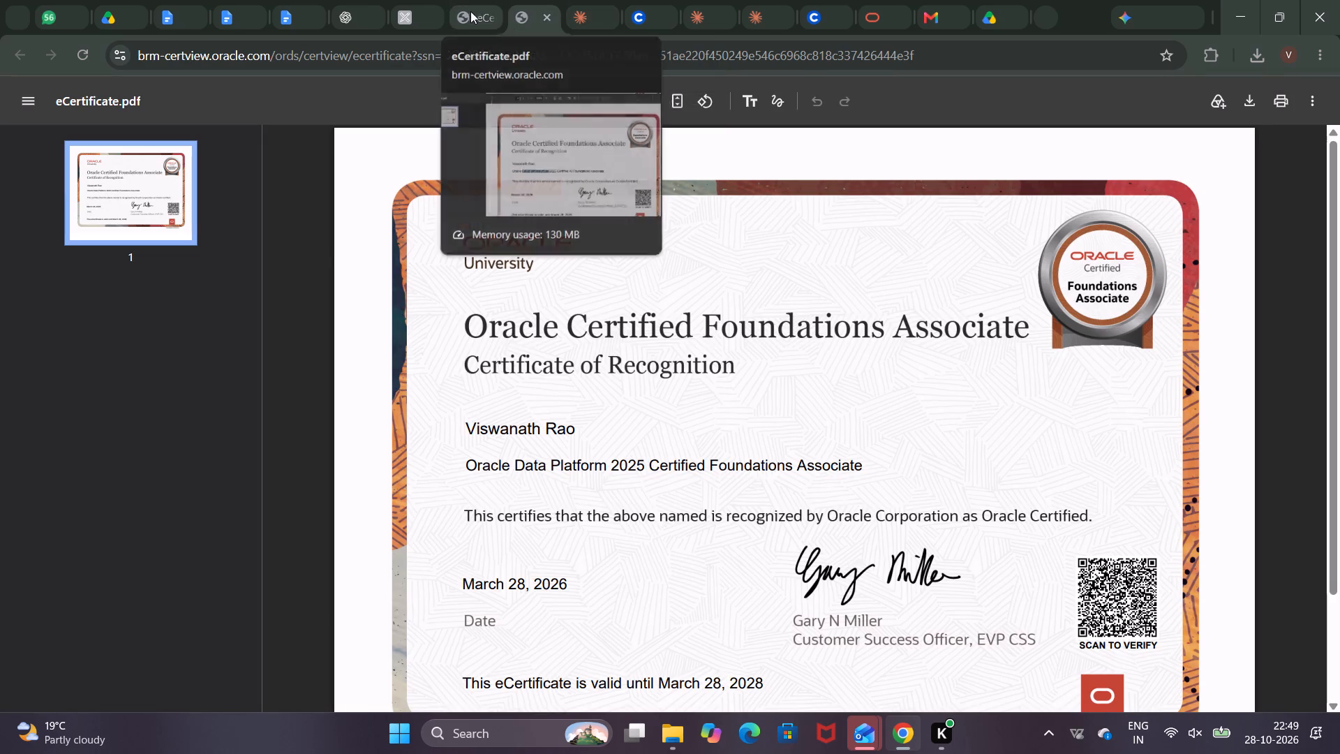
pyautogui.click(193, 15)
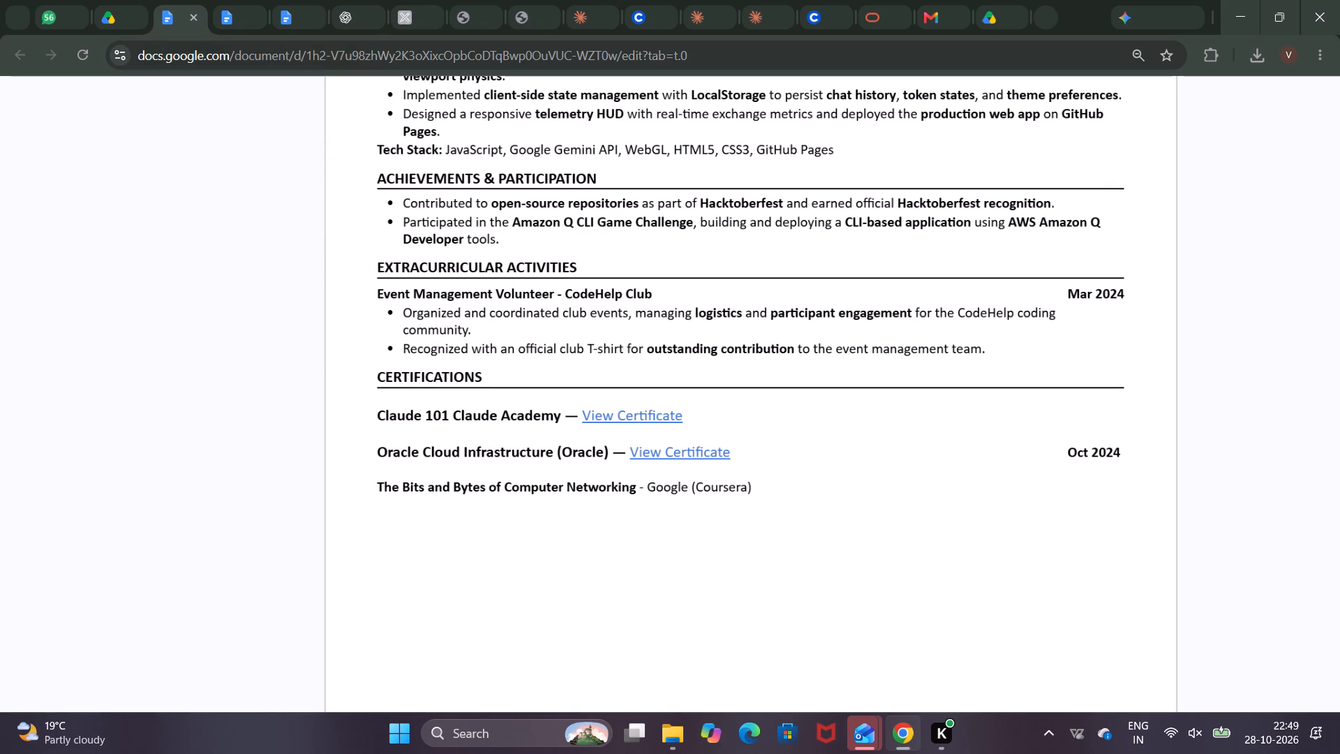
pyautogui.click(1088, 452)
pyautogui.press('BackSpace')
pyautogui.press('BackSpace')
pyautogui.press('BackSpace')
pyautogui.hotkey('shift', 'm')
pyautogui.write('ar')
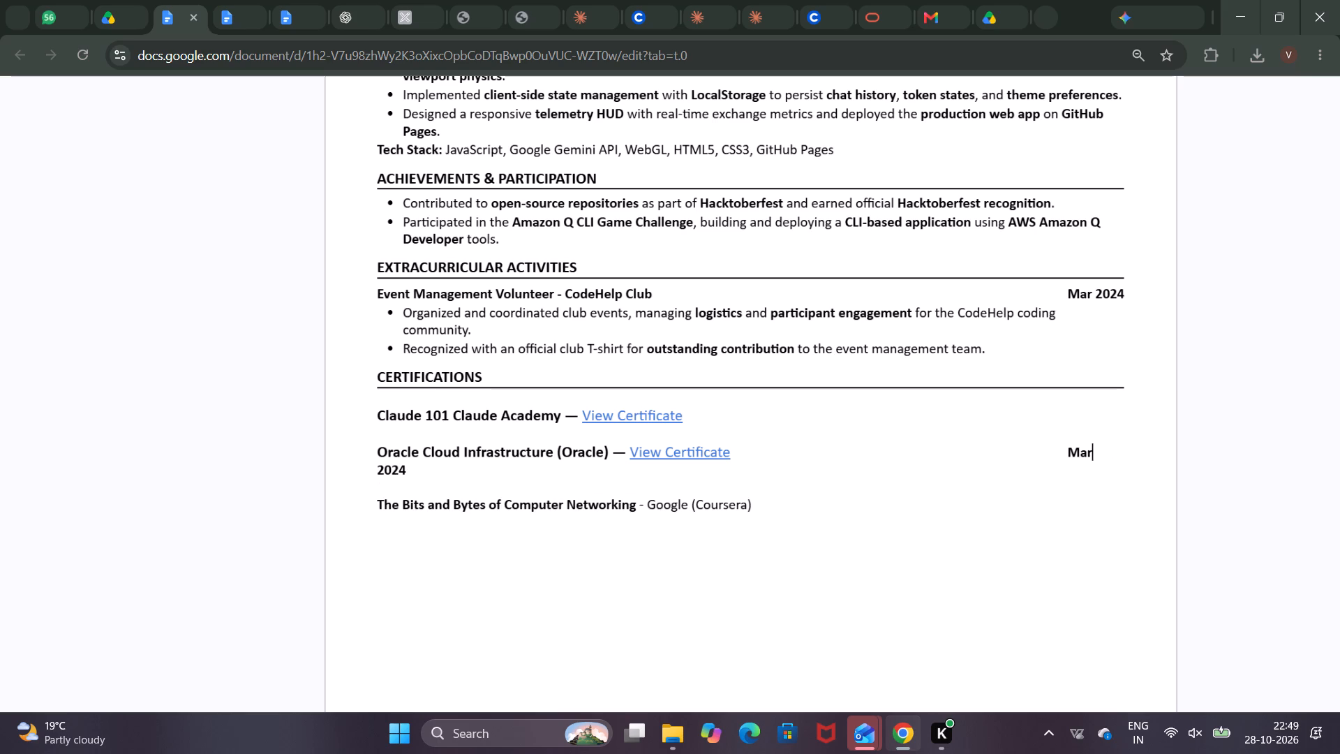
pyautogui.press('Left')
pyautogui.press('Left')
pyautogui.press('Left')
pyautogui.press('BackSpace')
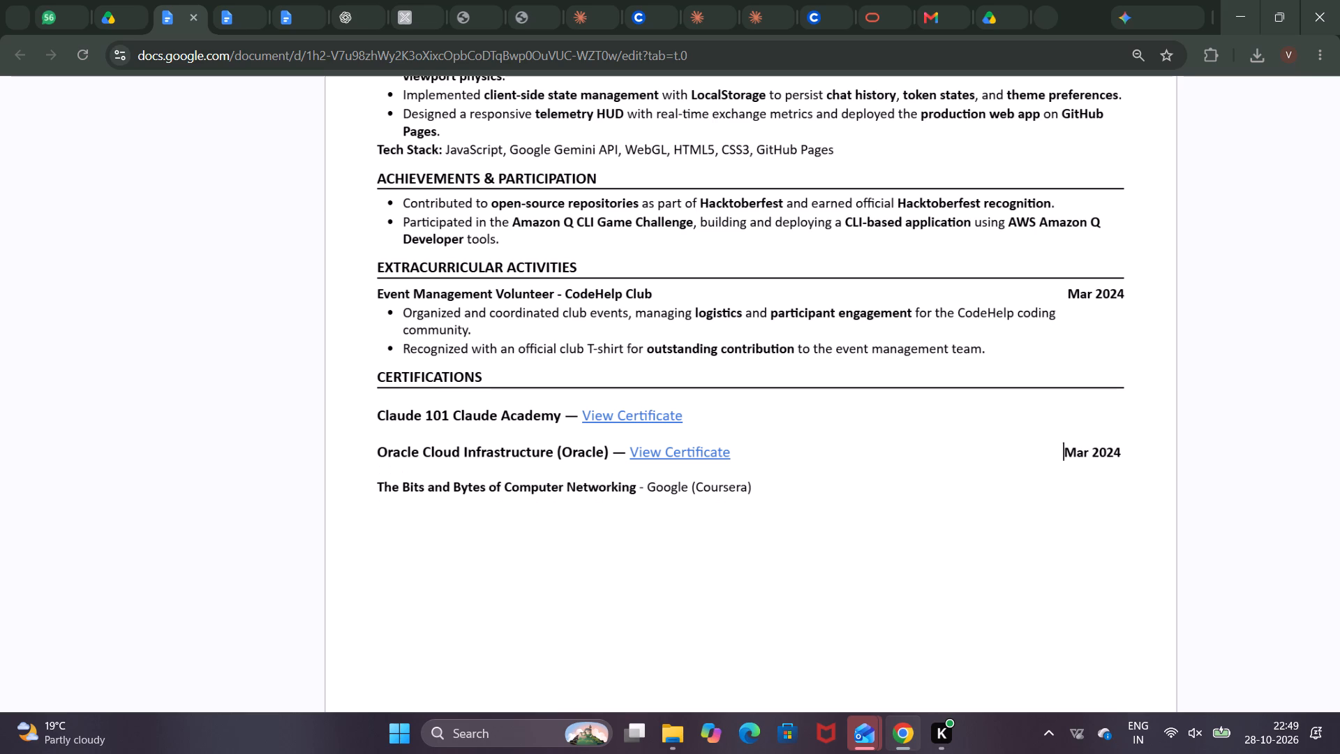
pyautogui.press('Right')
pyautogui.press('Right')
pyautogui.press('Right')
pyautogui.press('Right')
pyautogui.press('Right')
pyautogui.press('Right')
pyautogui.press('Right')
pyautogui.press('Right')
pyautogui.press('BackSpace')
pyautogui.press('6')
pyautogui.click(768, 425)
pyautogui.click(1080, 415)
pyautogui.press('space')
pyautogui.press('space')
pyautogui.press('space')
pyautogui.press('space')
pyautogui.press('space')
pyautogui.press('space')
pyautogui.press('space')
pyautogui.press('space')
pyautogui.press('space')
pyautogui.press('space')
pyautogui.press('space')
pyautogui.press('space')
pyautogui.press('space')
pyautogui.press('space')
pyautogui.press('space')
pyautogui.press('space')
pyautogui.press('space')
pyautogui.press('space')
pyautogui.press('space')
pyautogui.press('space')
pyautogui.press('space')
pyautogui.press('space')
pyautogui.press('space')
pyautogui.write('Oct')
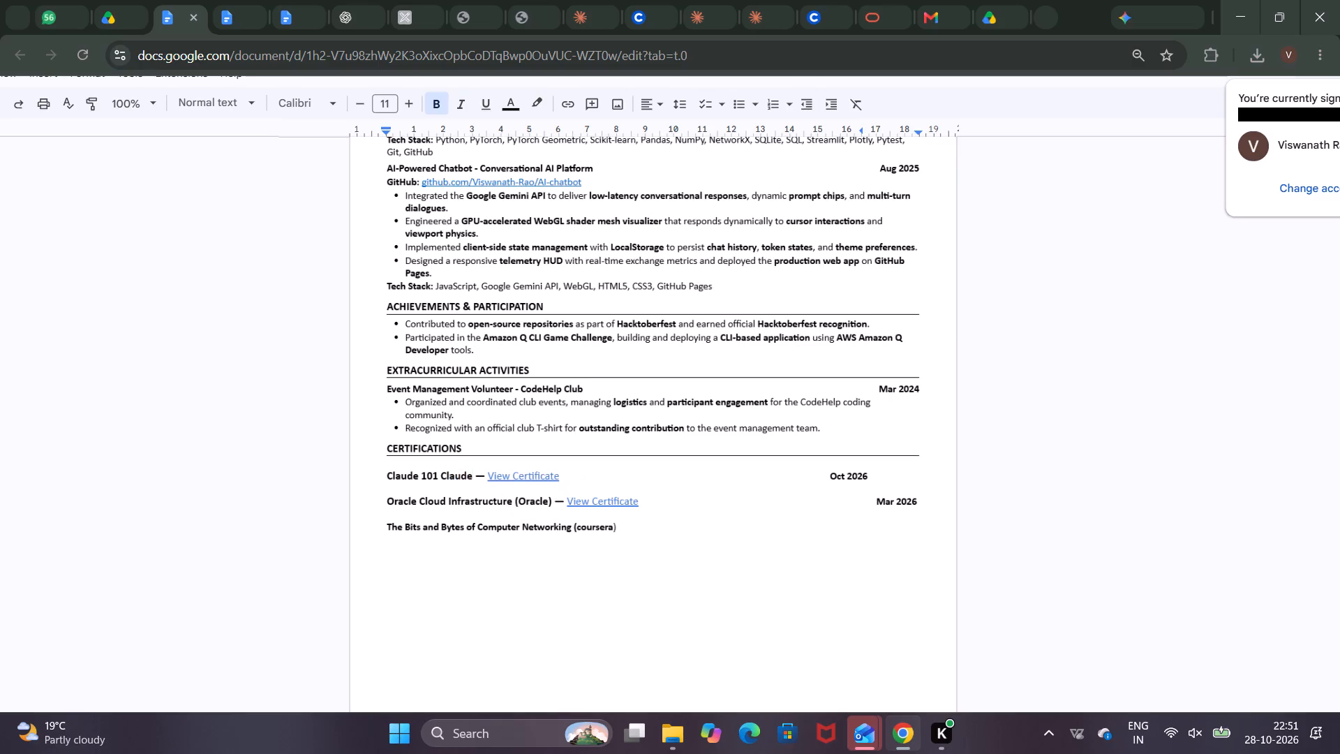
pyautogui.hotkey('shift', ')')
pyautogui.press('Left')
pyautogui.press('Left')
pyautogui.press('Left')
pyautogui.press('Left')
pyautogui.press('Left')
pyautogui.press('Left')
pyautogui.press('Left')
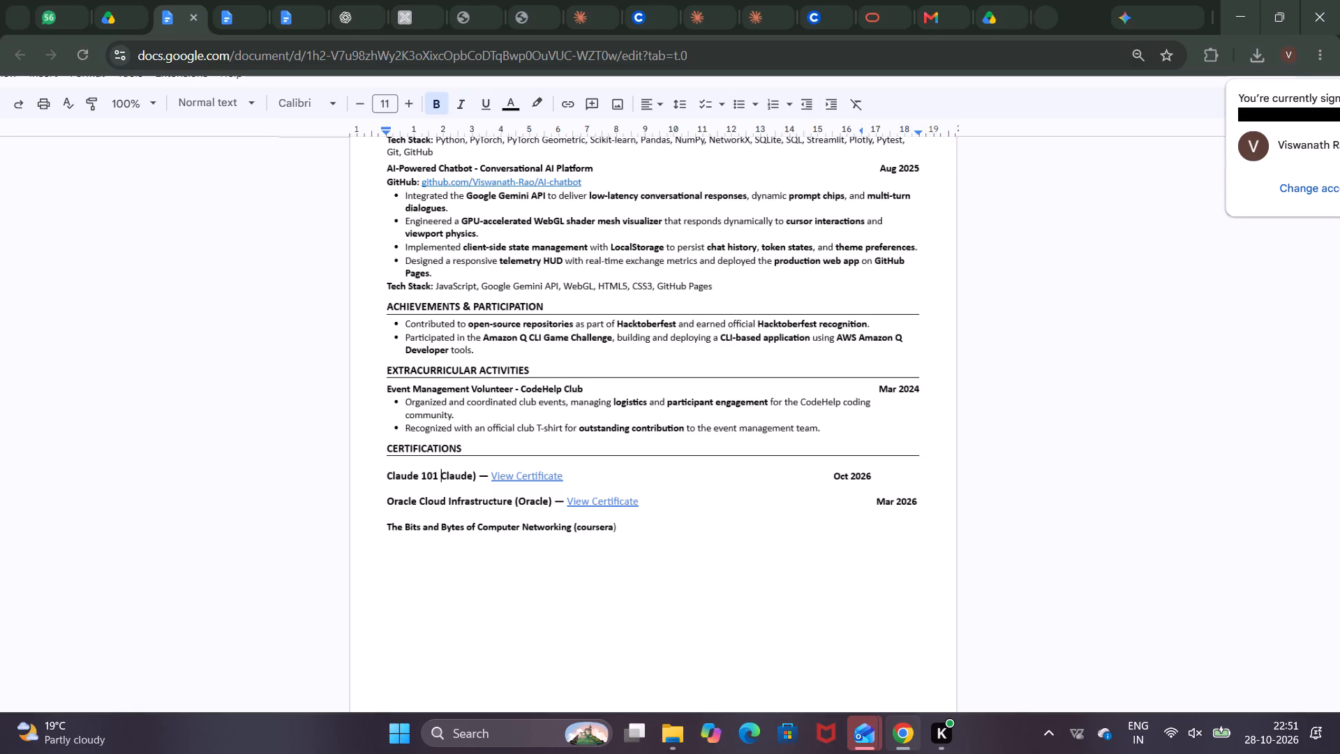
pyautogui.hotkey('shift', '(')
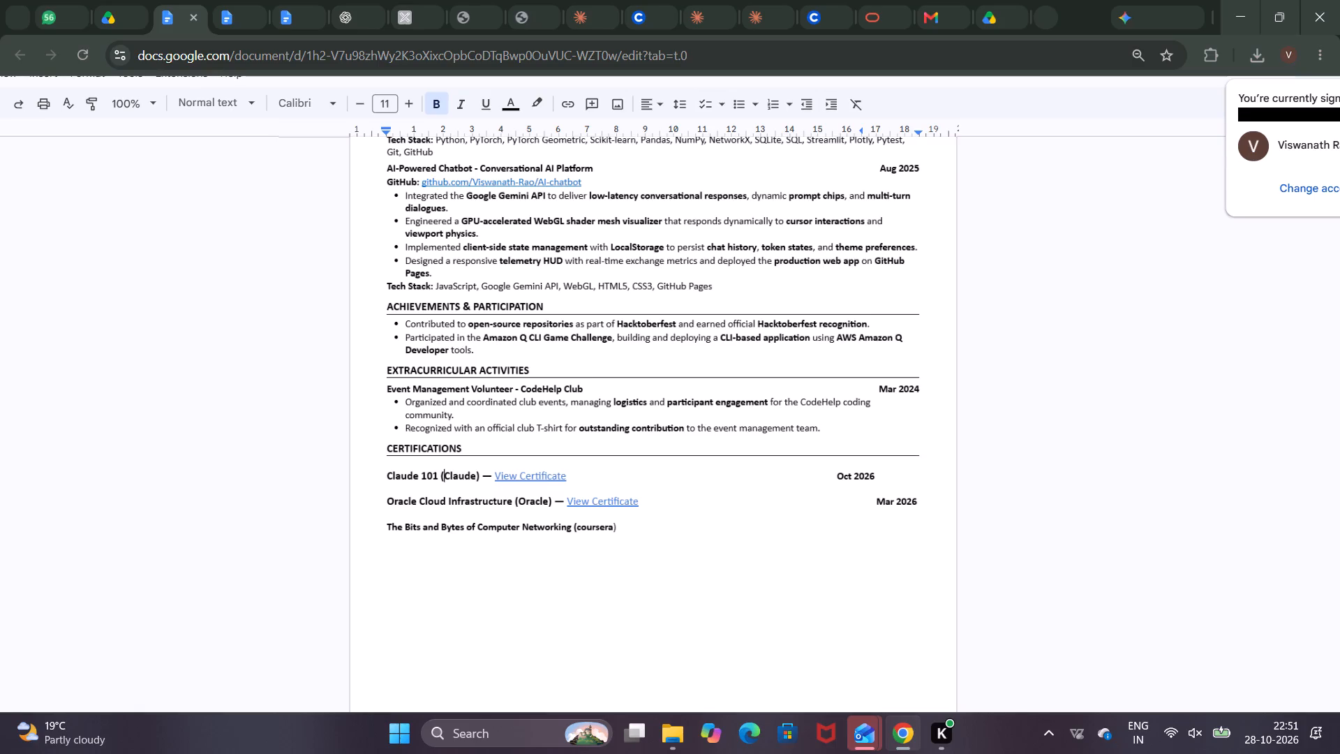
# Set the font size of "(Claude)" in the Claude 101 entry to 10.
pyautogui.moveTo(442, 476); pyautogui.dragTo(479, 477)
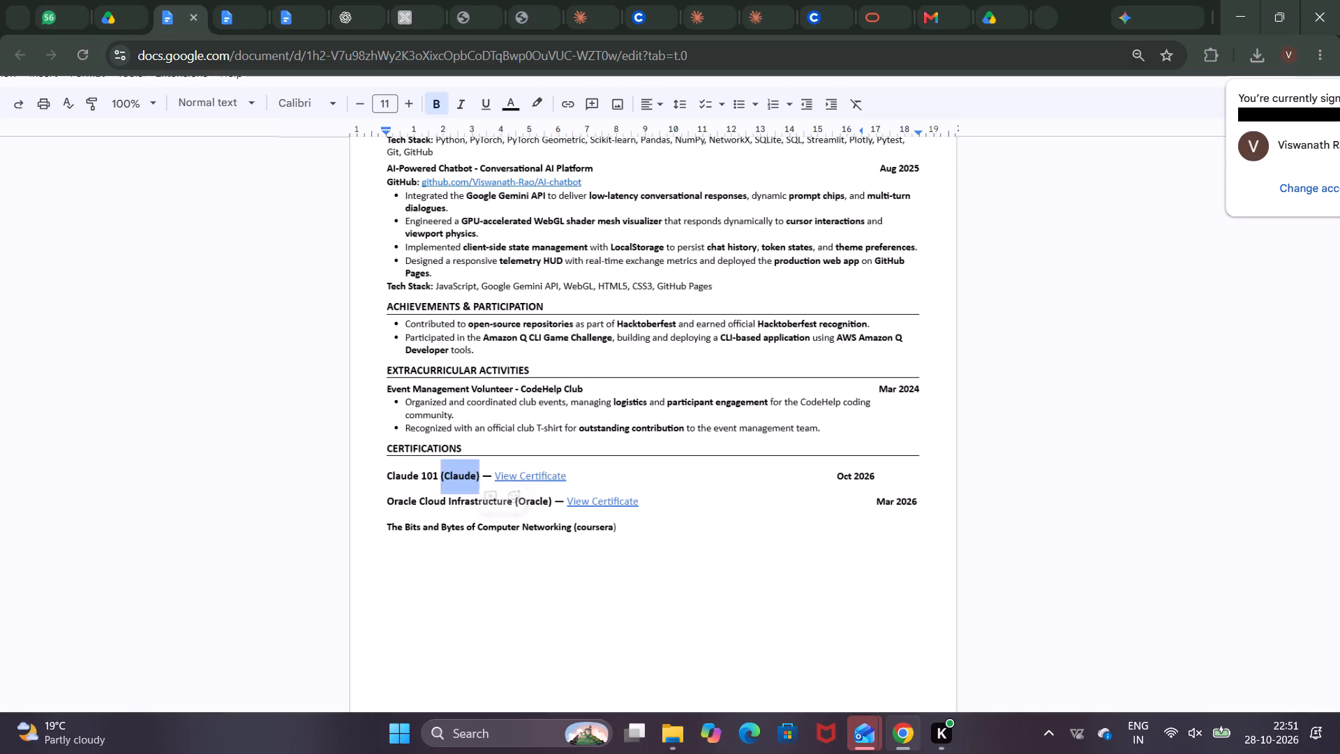
pyautogui.click(356, 95)
pyautogui.click(493, 570)
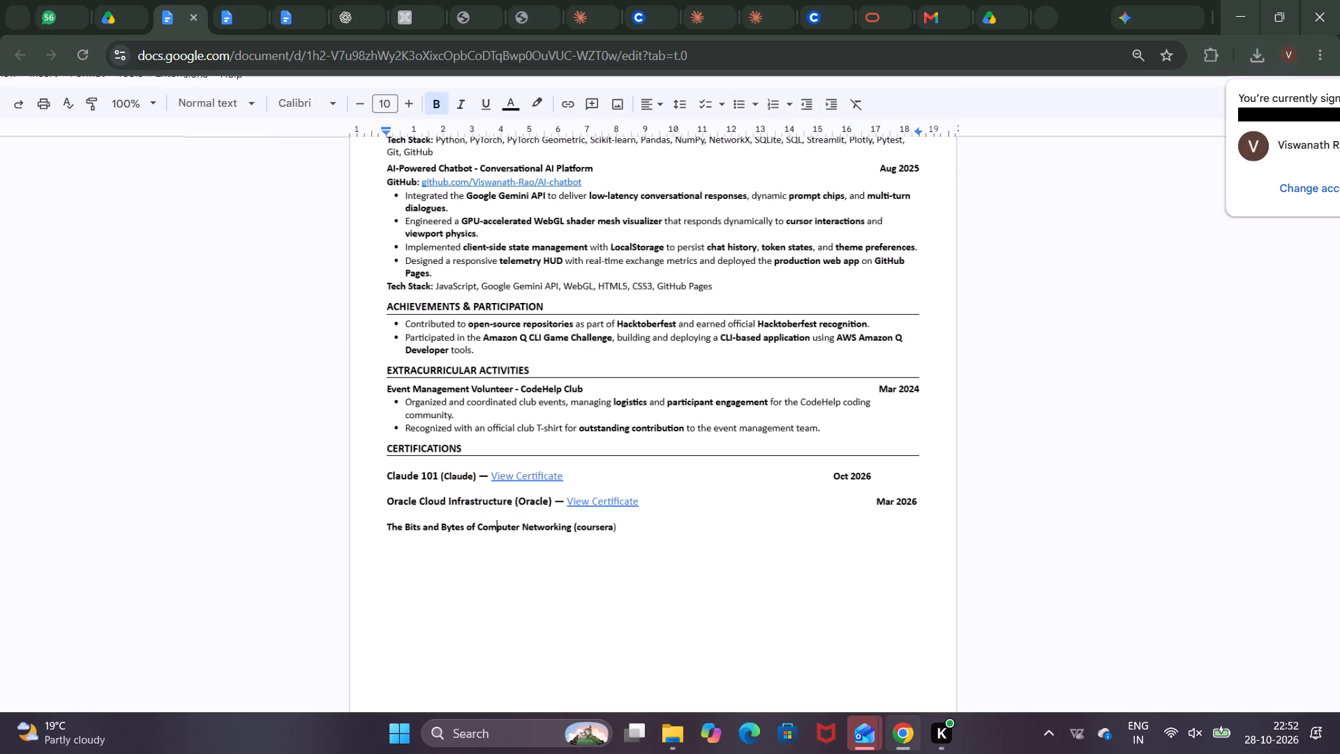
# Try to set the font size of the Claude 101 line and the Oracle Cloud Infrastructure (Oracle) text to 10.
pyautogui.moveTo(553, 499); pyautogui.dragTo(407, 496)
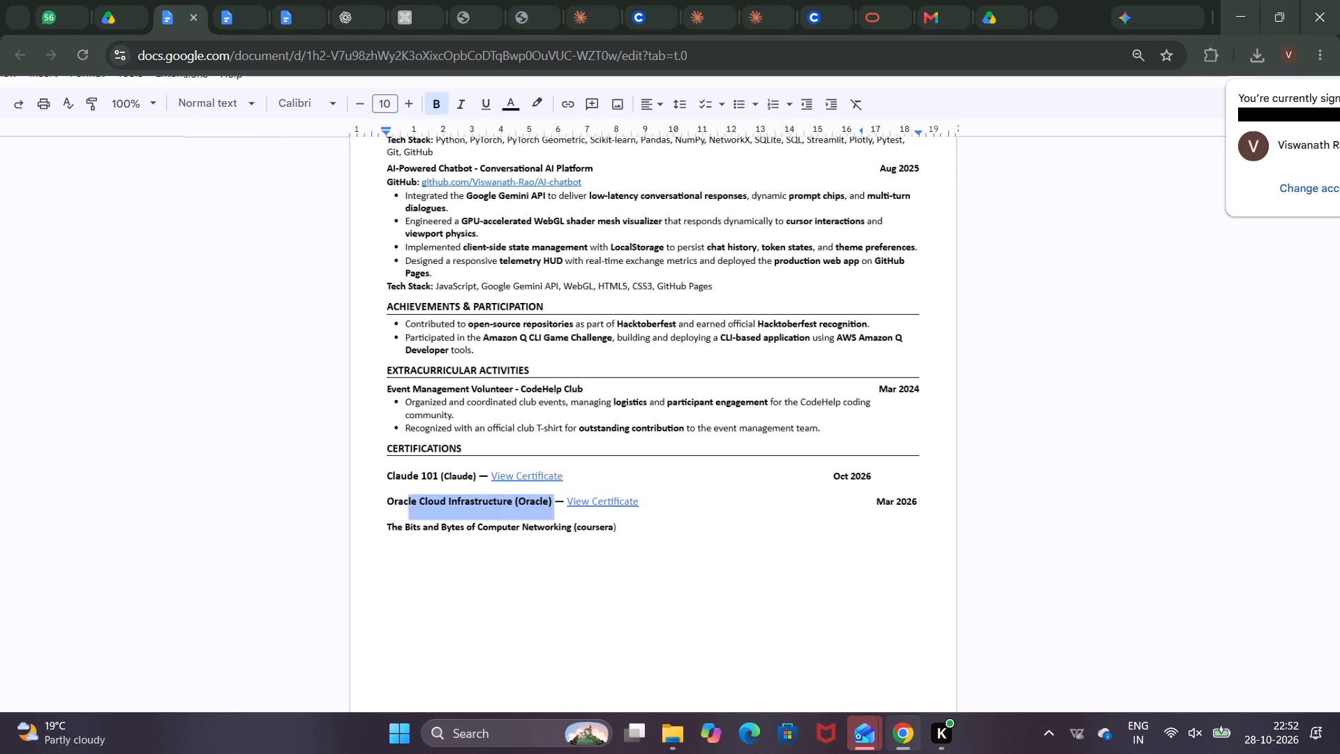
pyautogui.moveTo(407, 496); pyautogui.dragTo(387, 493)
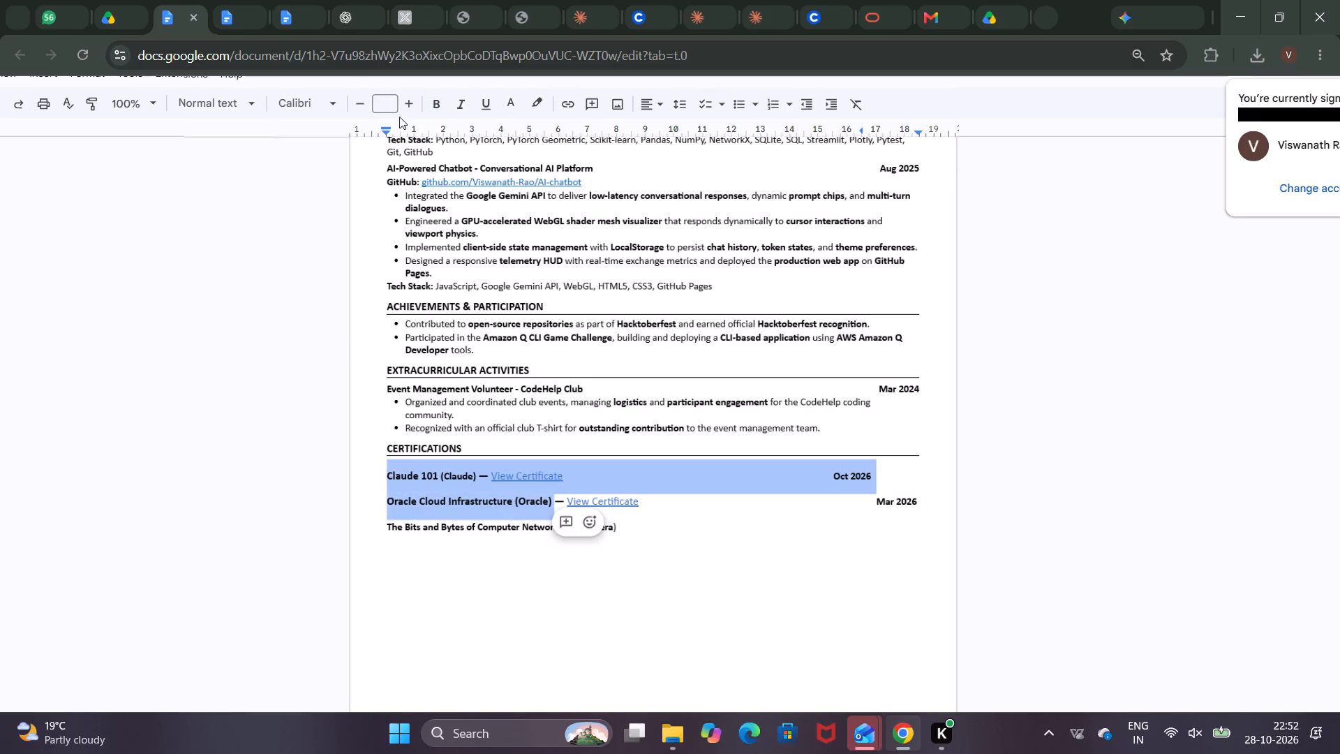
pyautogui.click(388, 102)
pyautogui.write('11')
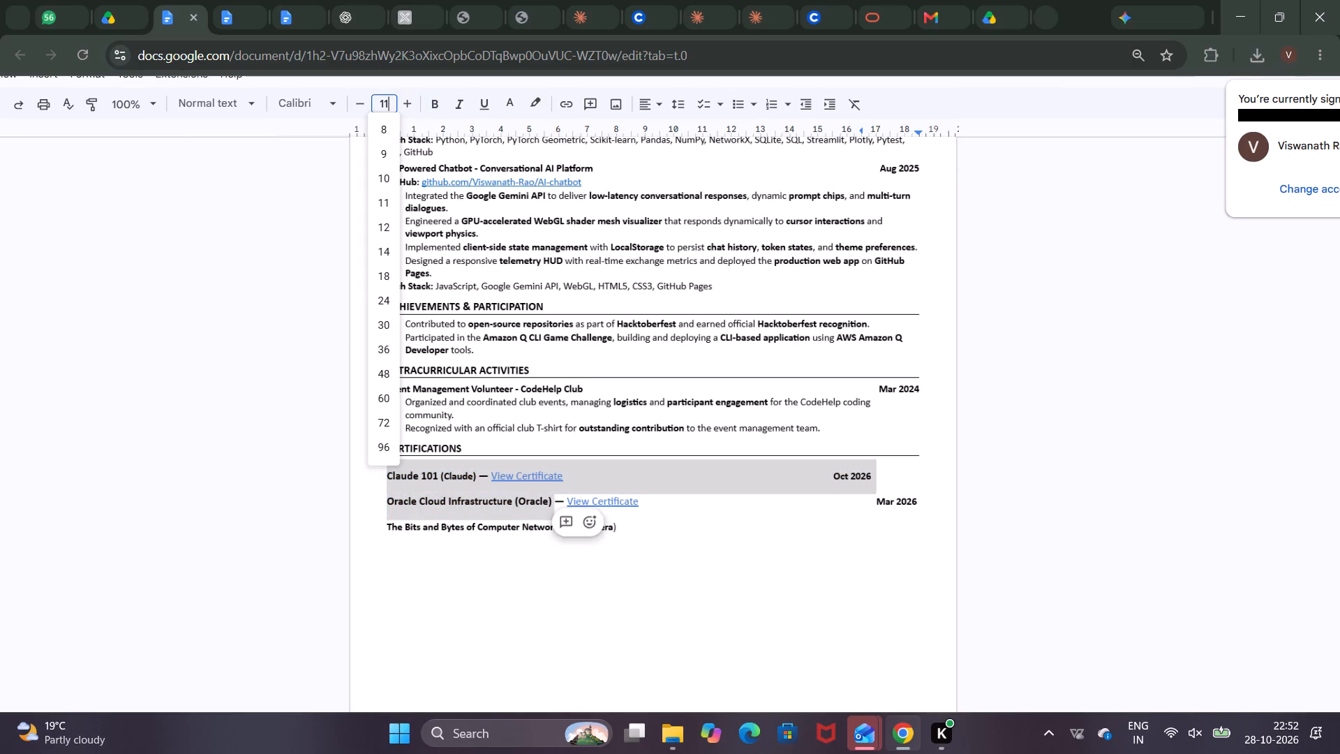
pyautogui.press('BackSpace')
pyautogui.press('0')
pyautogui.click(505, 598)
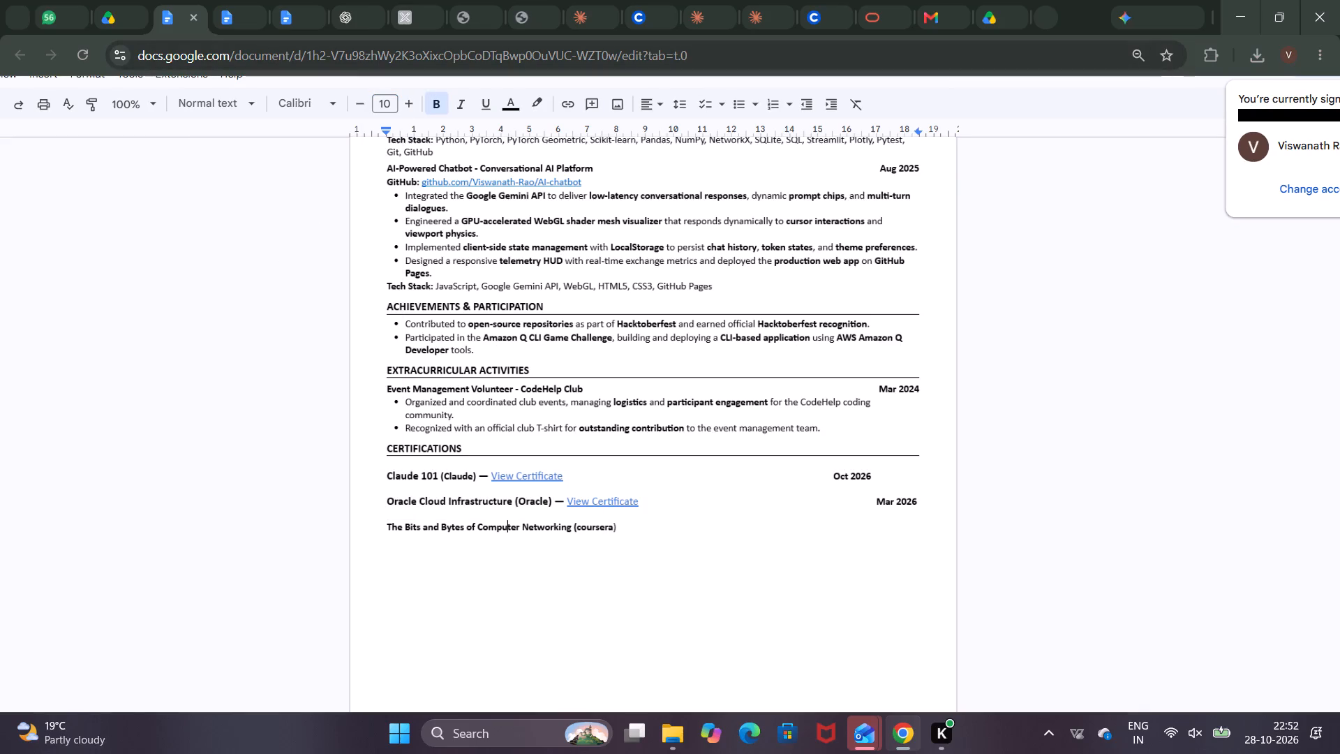
# Add spaces before "Oct 2026" in the Claude 101 entry to align it with the "Mar 2026" date below.
pyautogui.click(824, 480)
pyautogui.press('space')
pyautogui.press('space')
pyautogui.press('space')
pyautogui.press('space')
pyautogui.press('space')
pyautogui.press('space')
pyautogui.press('space')
pyautogui.press('space')
pyautogui.press('space')
pyautogui.press('space')
pyautogui.press('space')
pyautogui.press('space')
pyautogui.press('space')
pyautogui.press('space')
pyautogui.press('space')
pyautogui.press('space')
pyautogui.press('space')
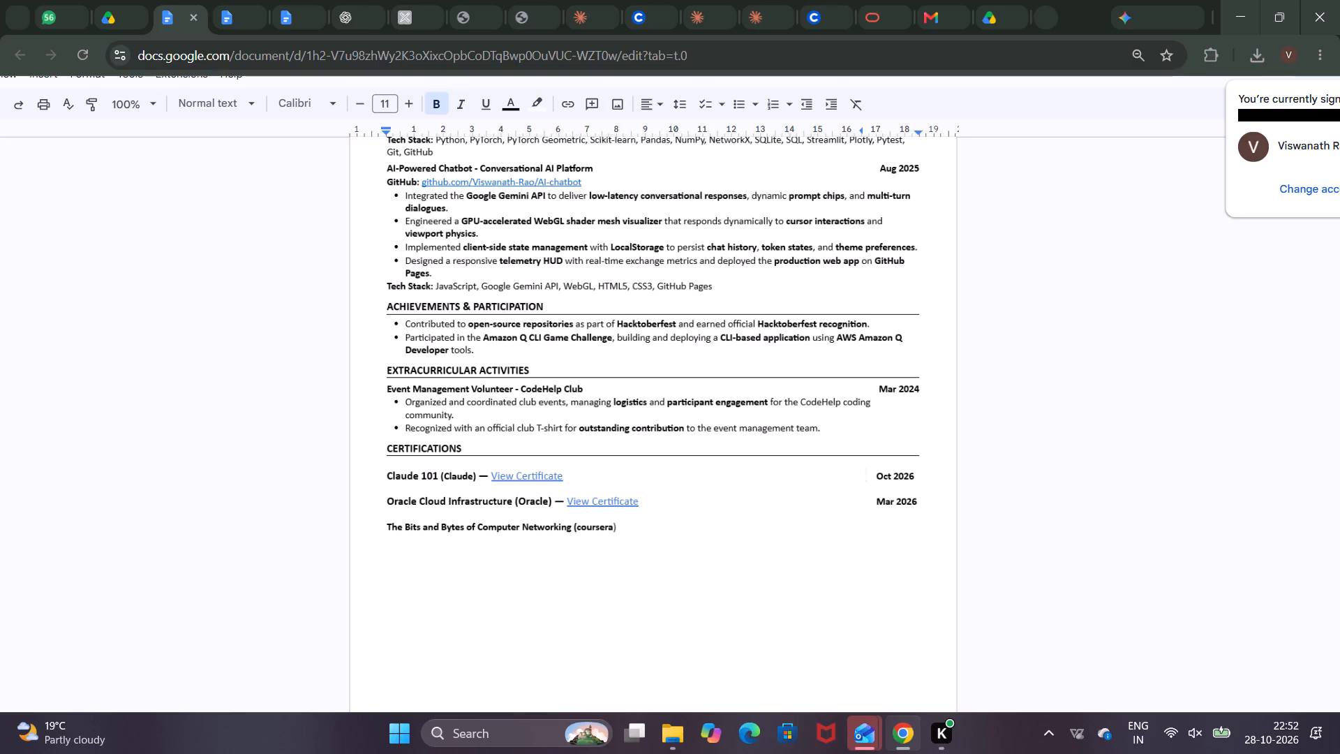
# Append "— View Certificate" after "(coursera)" in the Computer Networking entry, copying the dash from the Oracle entry.
pyautogui.click(622, 526)
pyautogui.press('space')
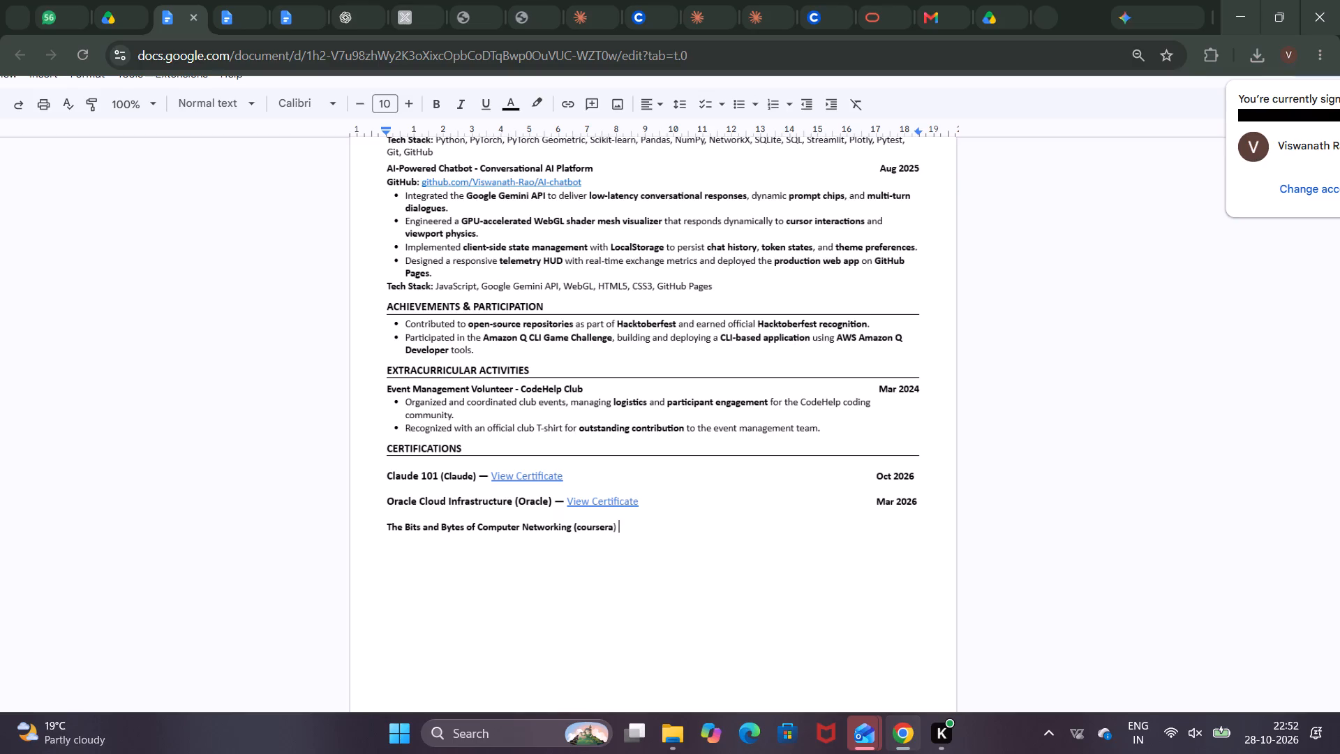
pyautogui.moveTo(556, 500); pyautogui.dragTo(566, 500)
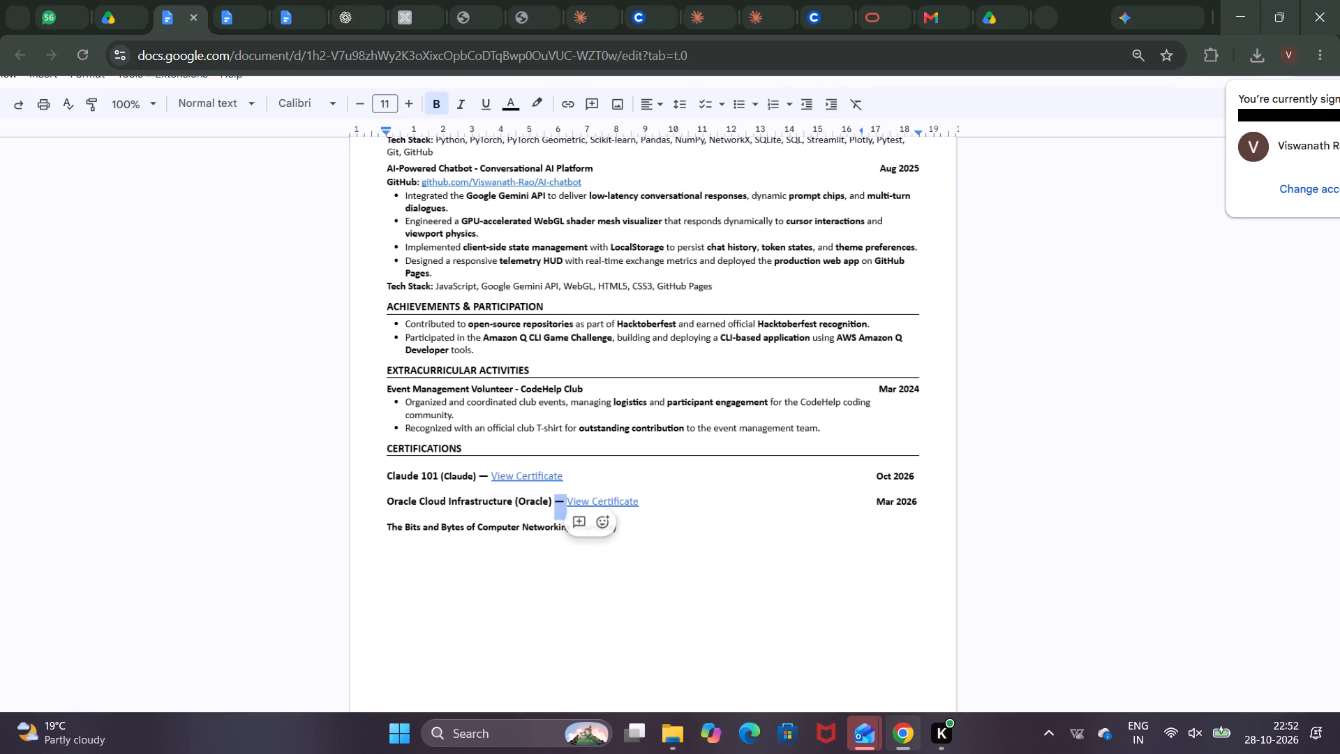
pyautogui.hotkey('ctrl', 'c')
pyautogui.click(633, 530)
pyautogui.hotkey('ctrl', 'v')
pyautogui.press('BackSpace')
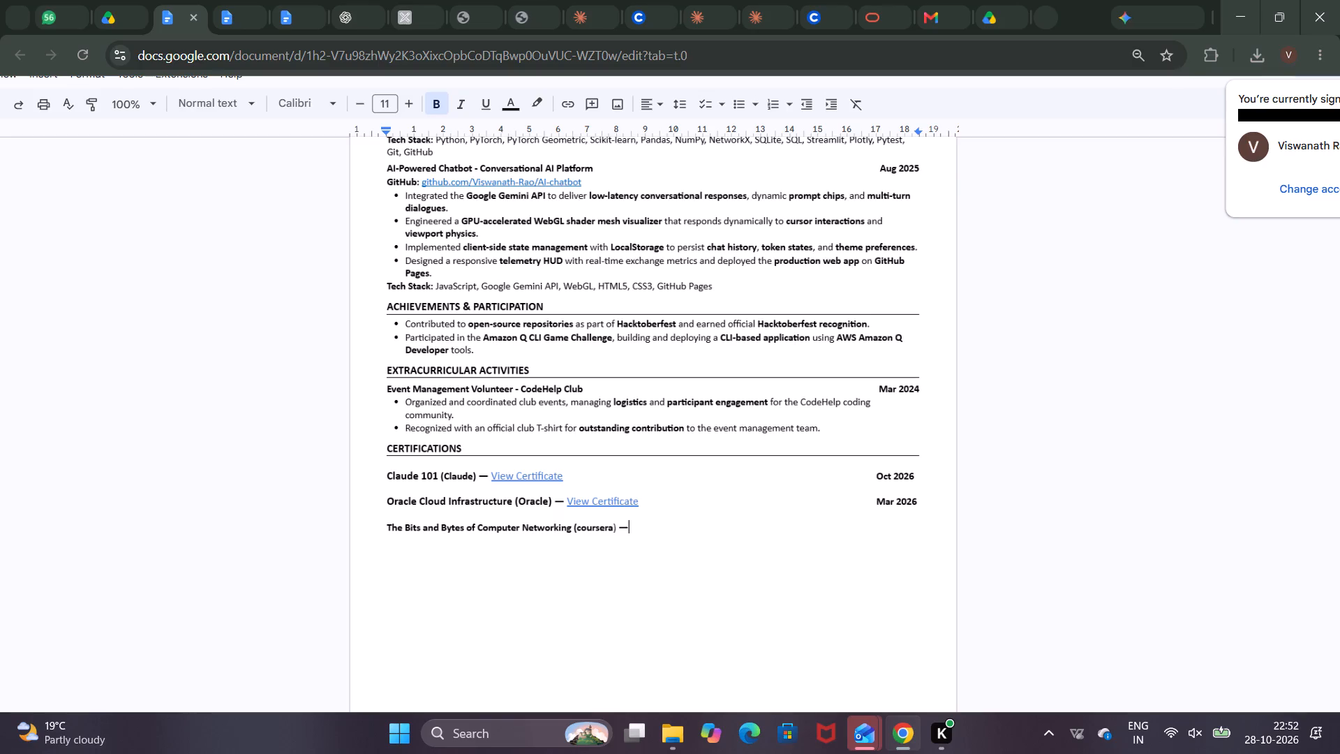
pyautogui.press('space')
pyautogui.hotkey('shift', 'v')
pyautogui.write('iew')
pyautogui.press('space')
pyautogui.write('Certificate')
# Format "View Certificate" in the Computer Networking entry as non-bold, underlined blue text.
pyautogui.moveTo(631, 527); pyautogui.dragTo(707, 527)
pyautogui.click(444, 101)
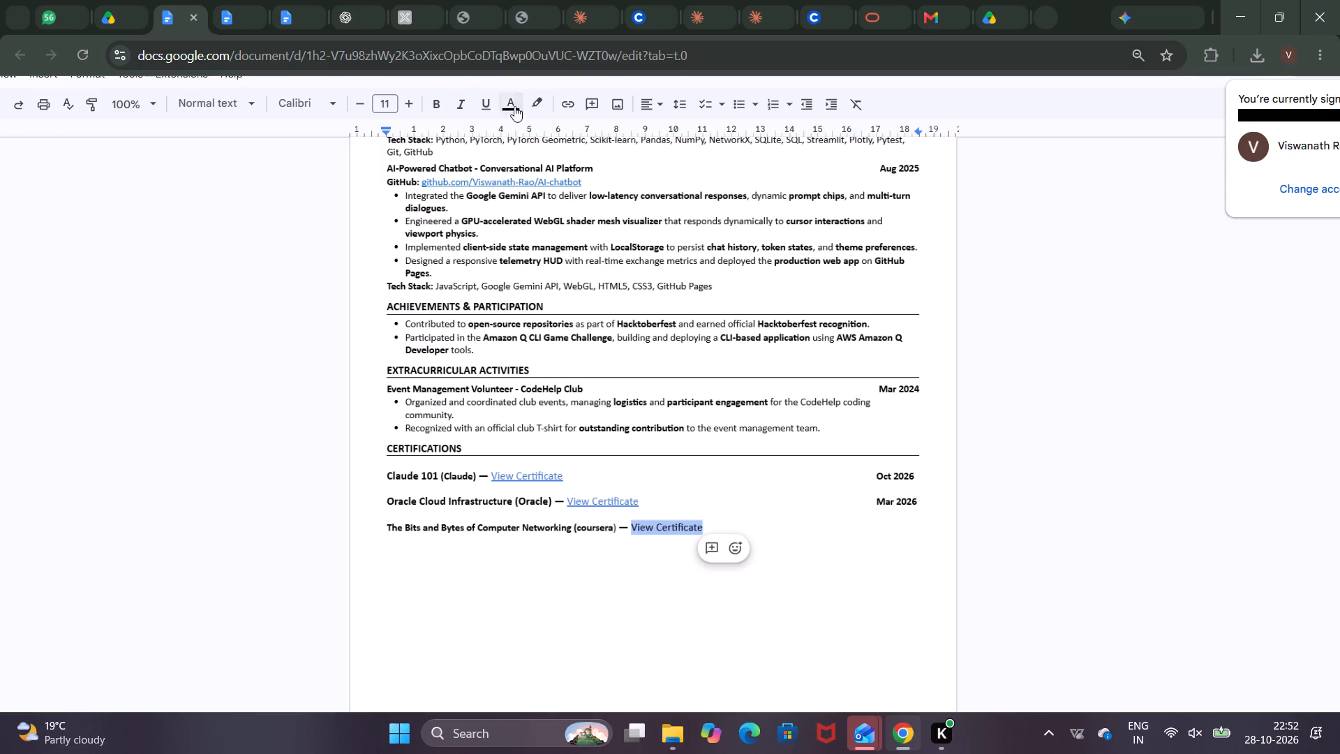
pyautogui.click(482, 103)
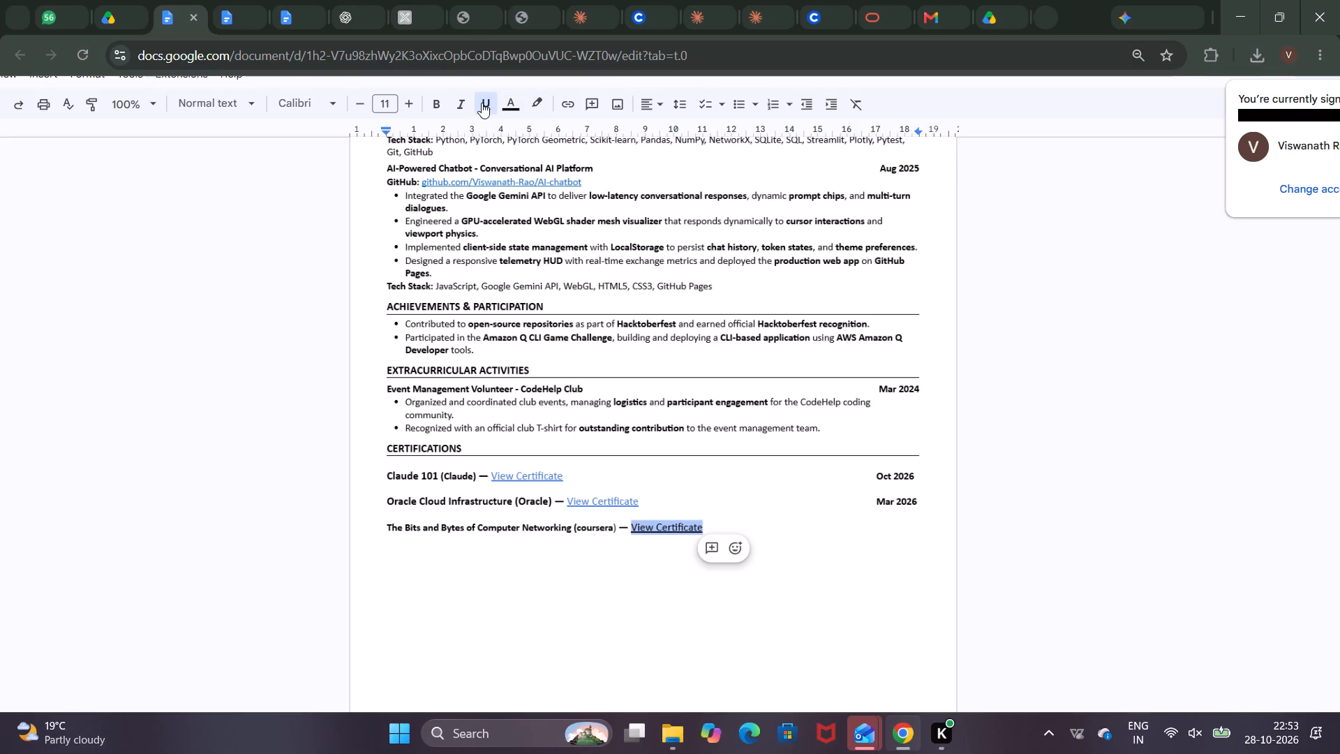
pyautogui.click(517, 97)
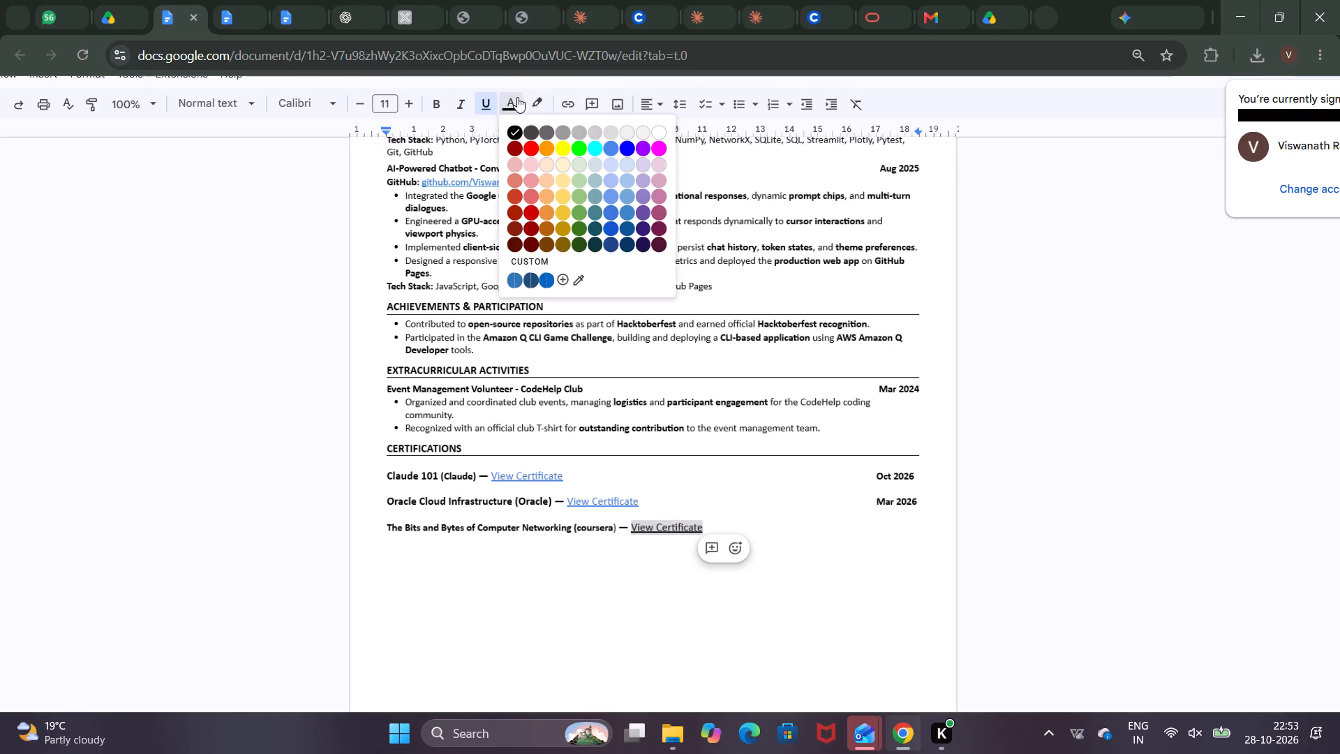
pyautogui.click(606, 206)
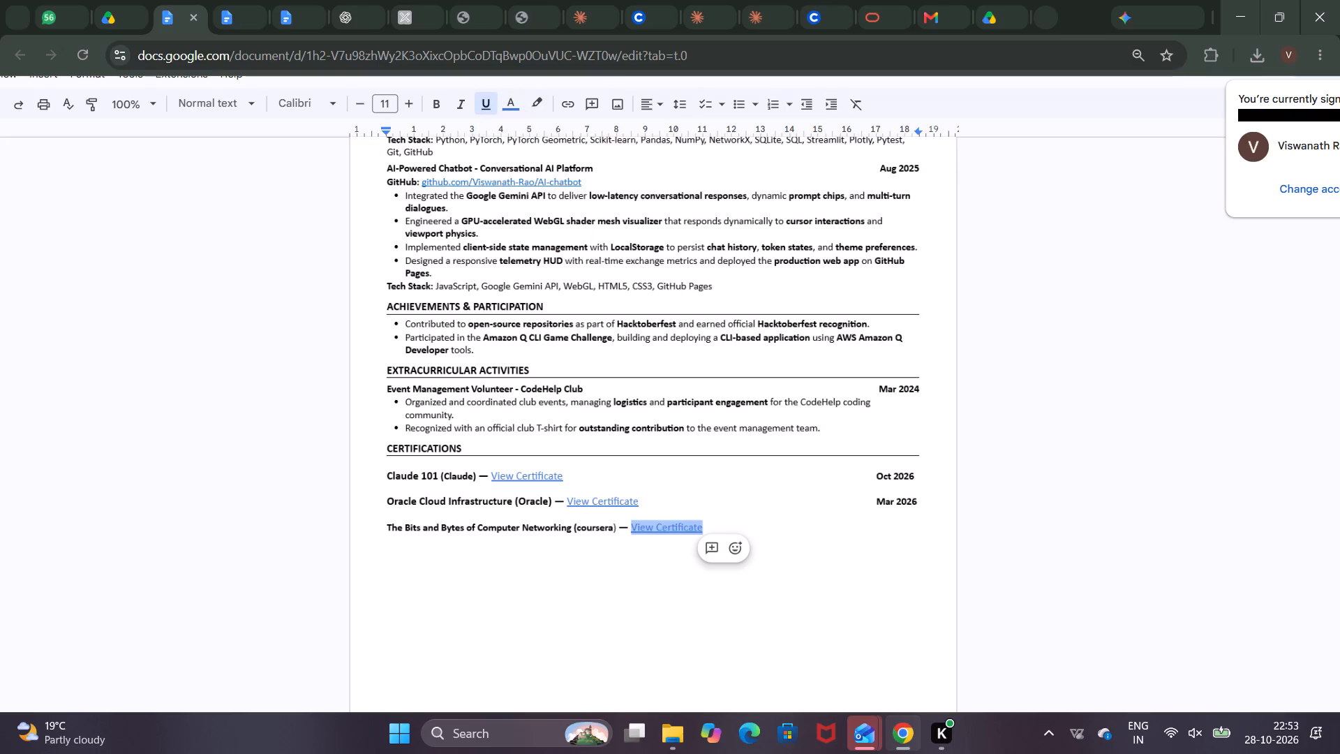
pyautogui.click(574, 580)
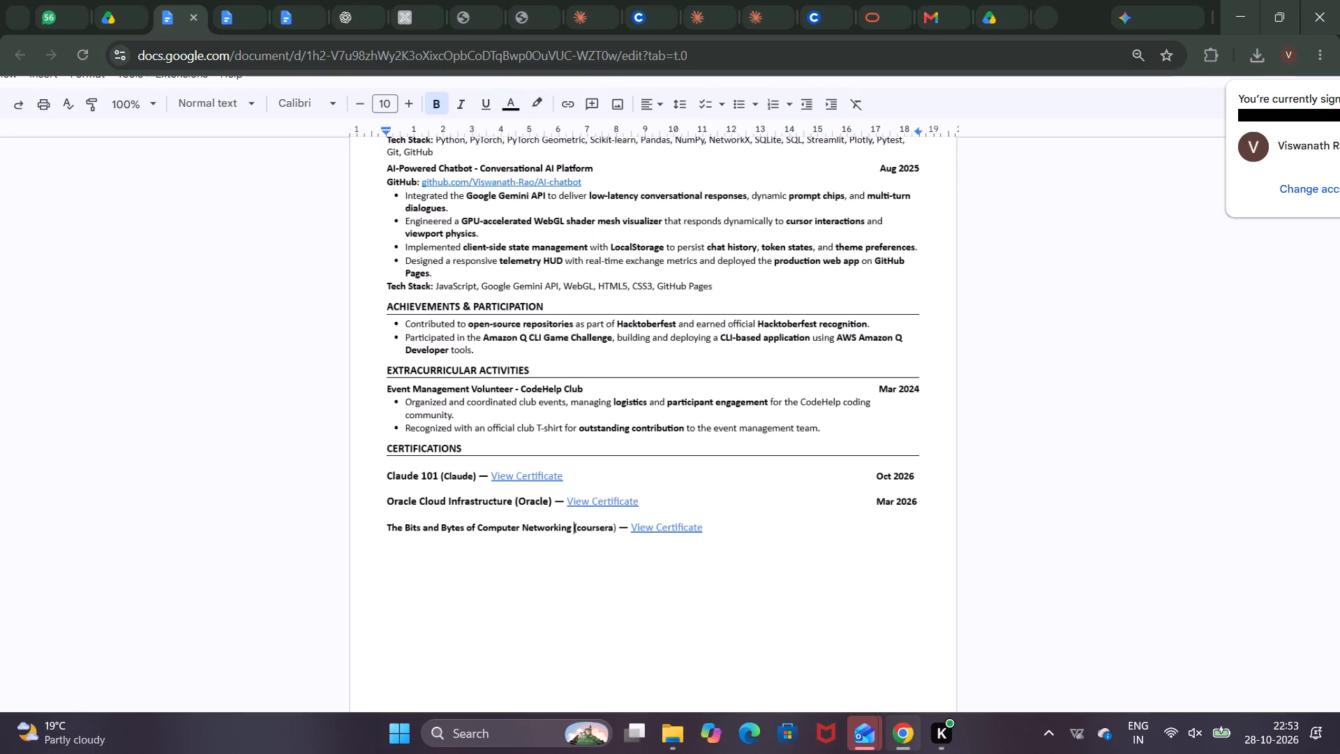
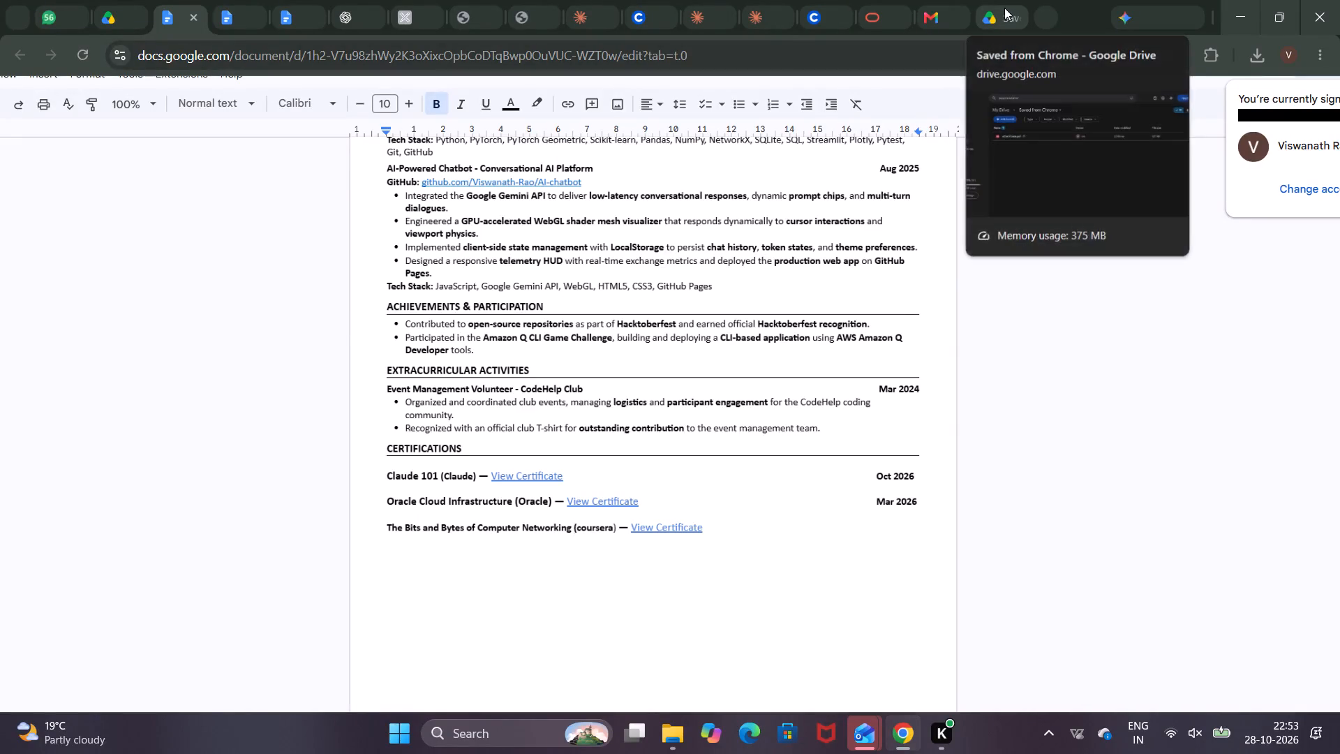
# Open the Coursera certificate for The Bits and Bytes of Computer Networking to check its completion date.
pyautogui.click(801, 20)
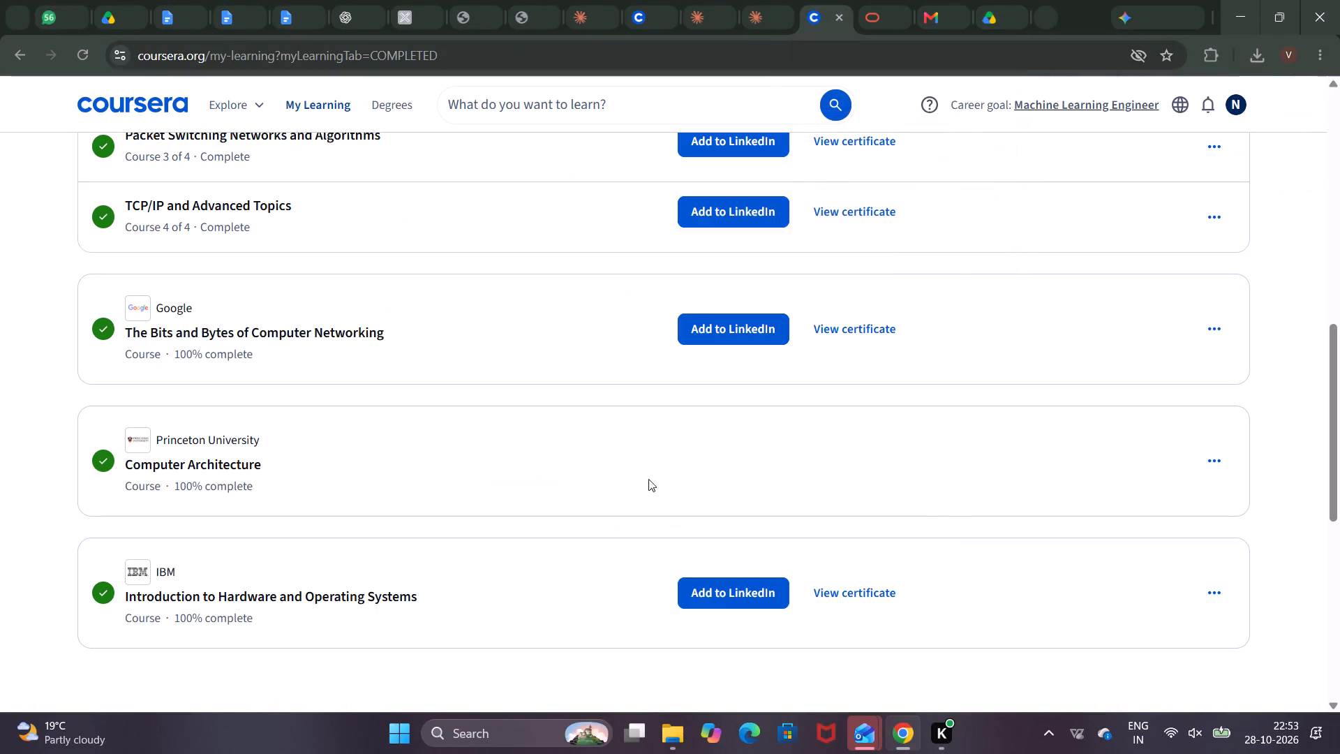
pyautogui.click(835, 325)
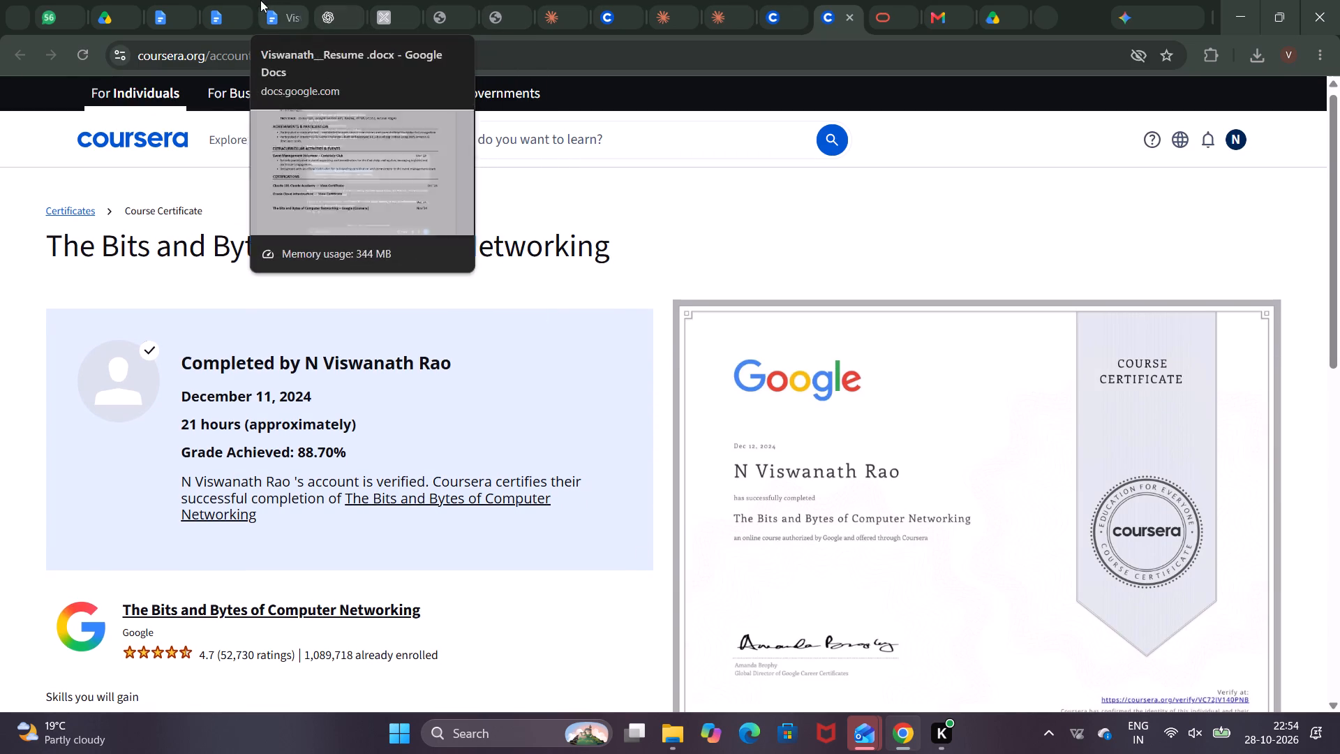
# Back in the resume, add spaces and the date "Dec 2024" after "View Certificate" in the Computer Networking entry.
pyautogui.click(167, 0)
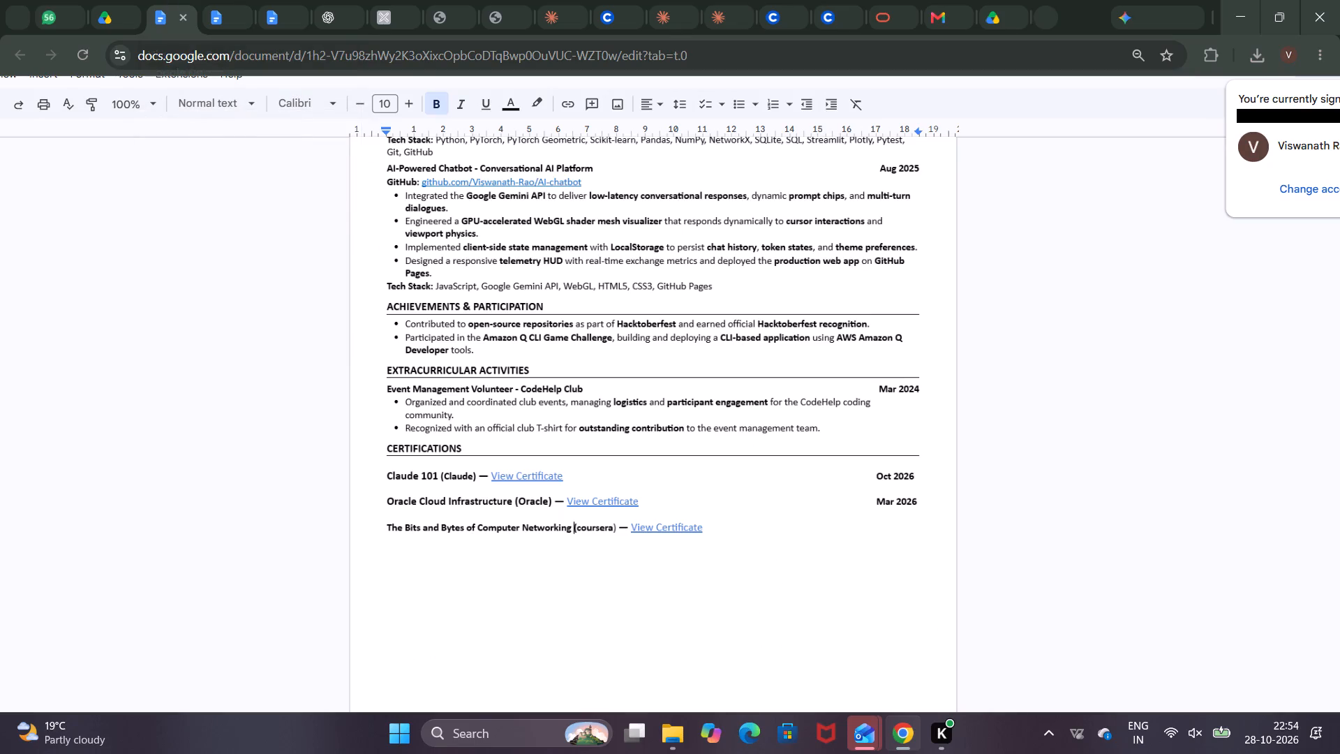
pyautogui.click(812, 537)
pyautogui.press('space')
pyautogui.press('space')
pyautogui.press('space')
pyautogui.press('space')
pyautogui.press('space')
pyautogui.press('space')
pyautogui.press('space')
pyautogui.press('space')
pyautogui.press('space')
pyautogui.press('space')
pyautogui.press('space')
pyautogui.press('space')
pyautogui.press('space')
pyautogui.press('space')
pyautogui.press('space')
pyautogui.press('space')
pyautogui.press('space')
pyautogui.press('space')
pyautogui.press('space')
pyautogui.press('space')
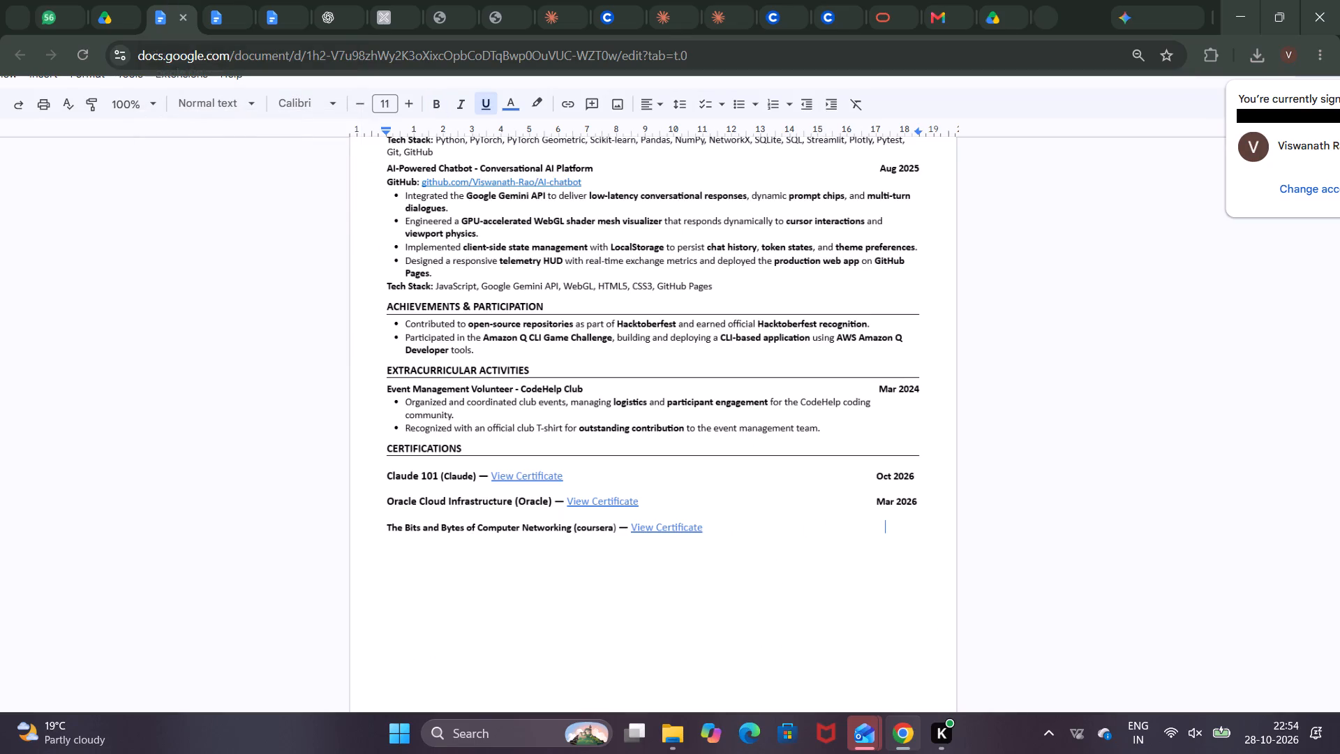
pyautogui.press('d')
pyautogui.press('BackSpace')
pyautogui.press('BackSpace')
pyautogui.press('BackSpace')
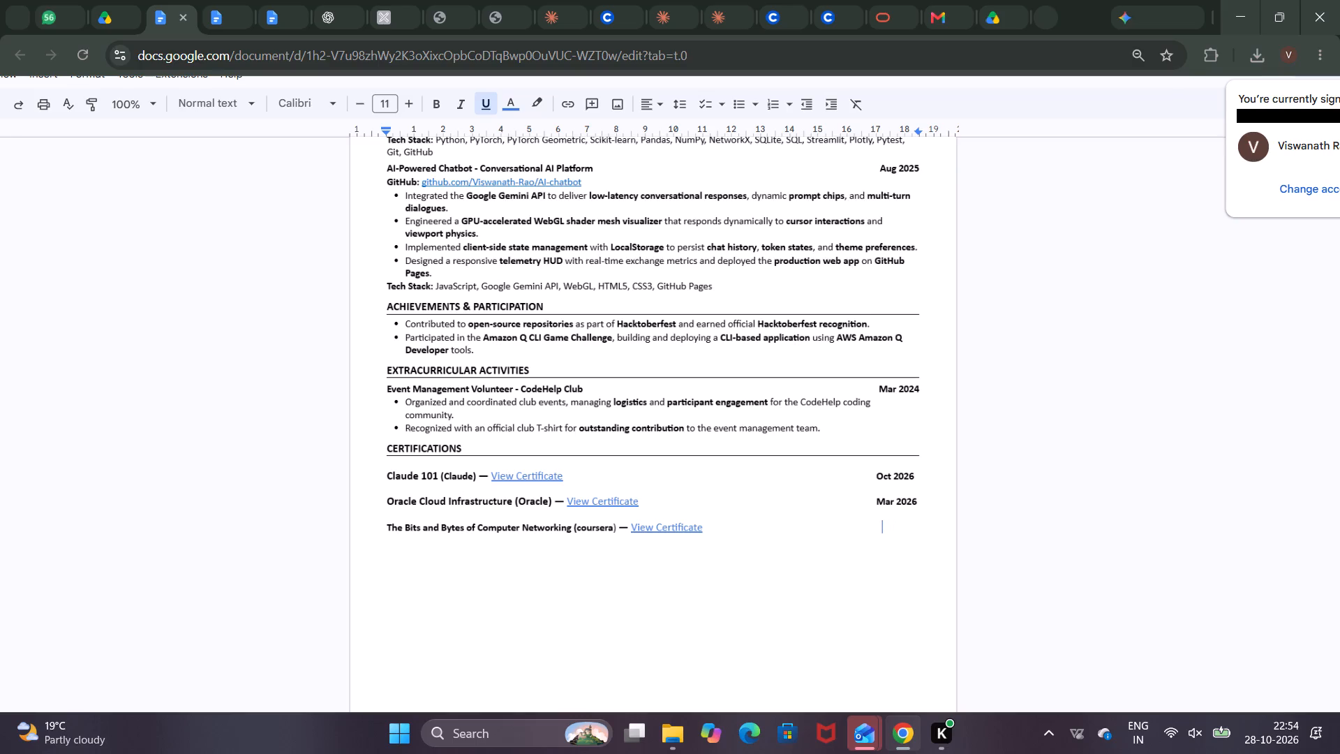
pyautogui.write('Dec')
pyautogui.press('space')
pyautogui.write('202')
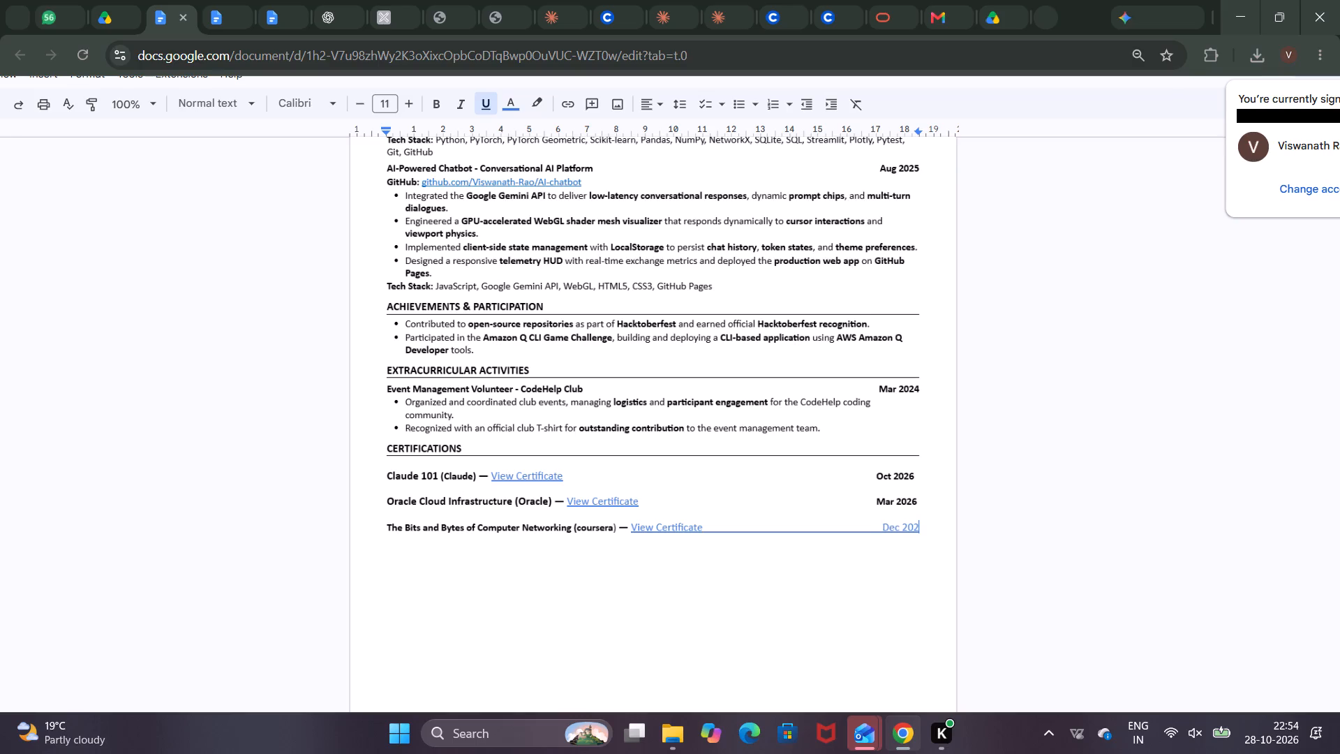
pyautogui.press('4')
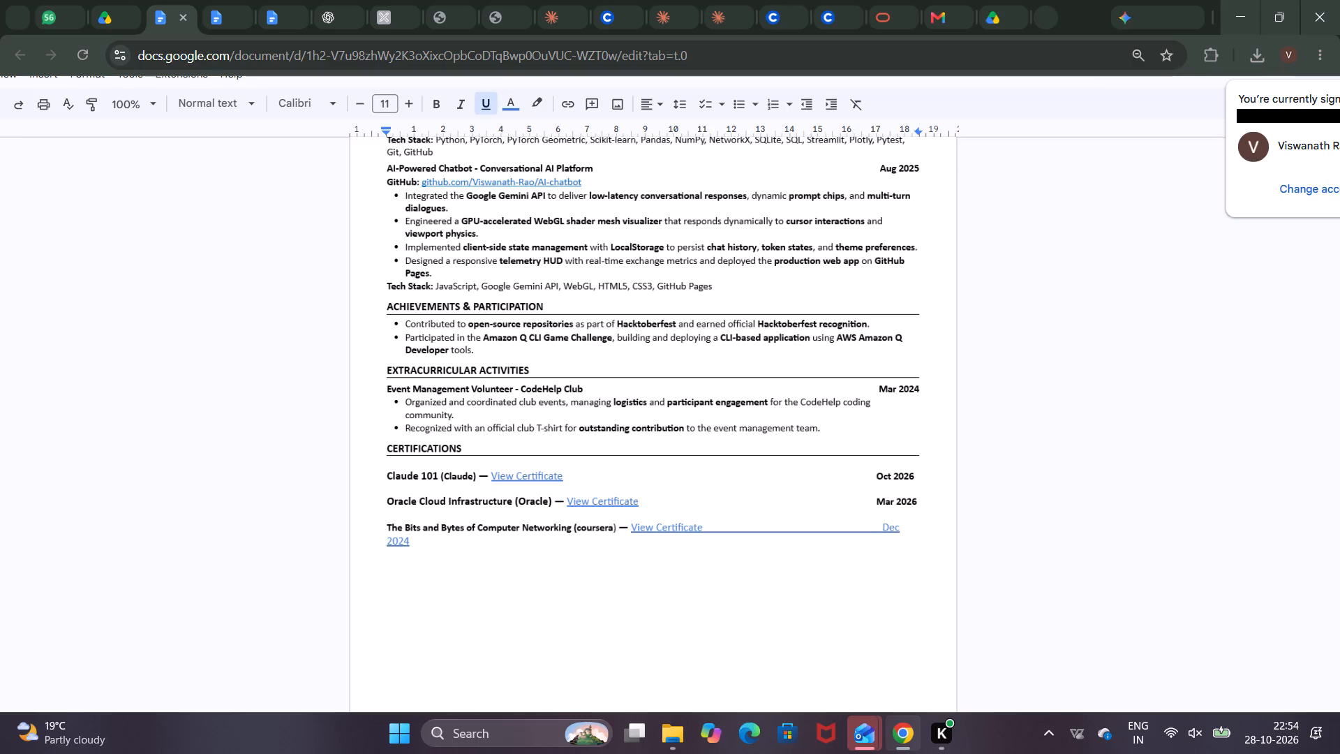
# Trim the spaces before "Dec 2024" so the date fits on the Computer Networking line, near the date column above.
pyautogui.press('Up')
pyautogui.press('Up')
pyautogui.press('Down')
pyautogui.press('Right')
pyautogui.press('Right')
pyautogui.press('Right')
pyautogui.press('Right')
pyautogui.press('Right')
pyautogui.press('Right')
pyautogui.press('Right')
pyautogui.press('Right')
pyautogui.press('Right')
pyautogui.press('Right')
pyautogui.press('Right')
pyautogui.press('Right')
pyautogui.press('Right')
pyautogui.press('Right')
pyautogui.press('Right')
pyautogui.press('Right')
pyautogui.press('Right')
pyautogui.press('Right')
pyautogui.press('Right')
pyautogui.press('Right')
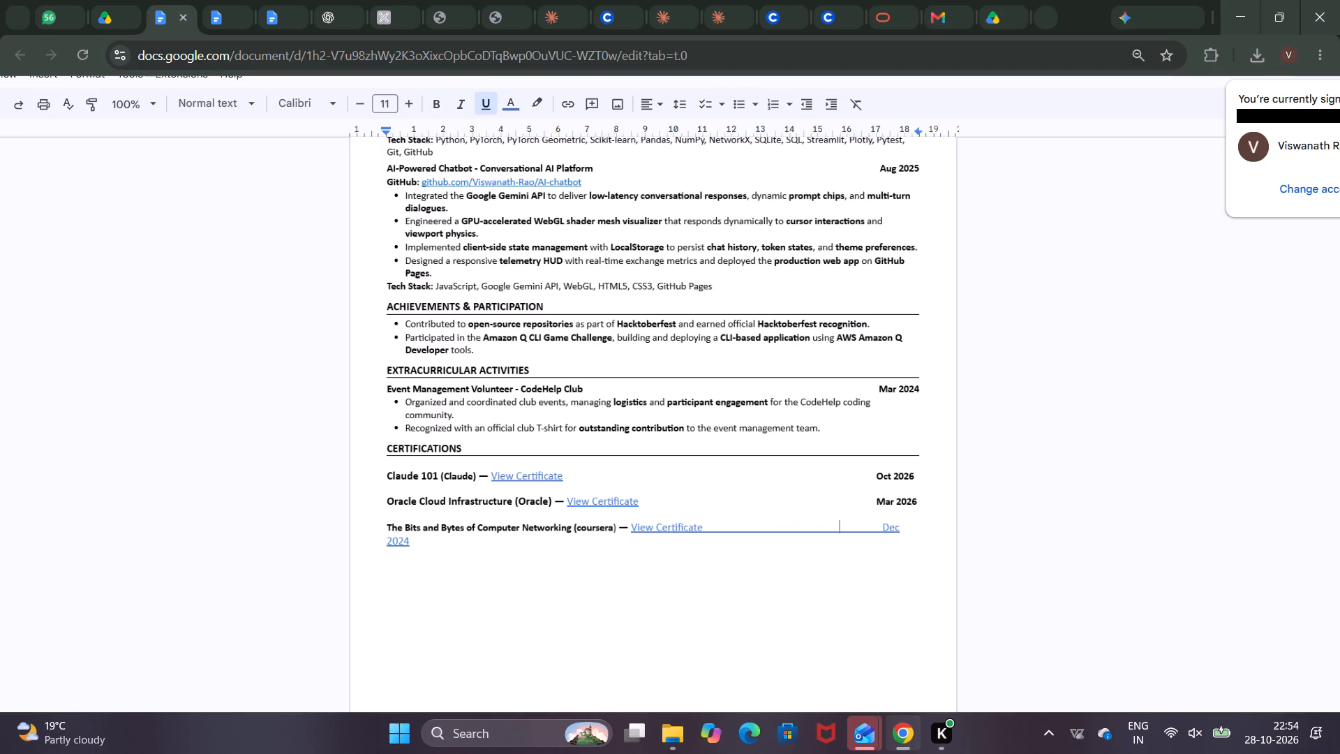
pyautogui.press('BackSpace')
pyautogui.press('BackSpace')
pyautogui.press('BackSpace')
pyautogui.press('BackSpace')
pyautogui.press('space')
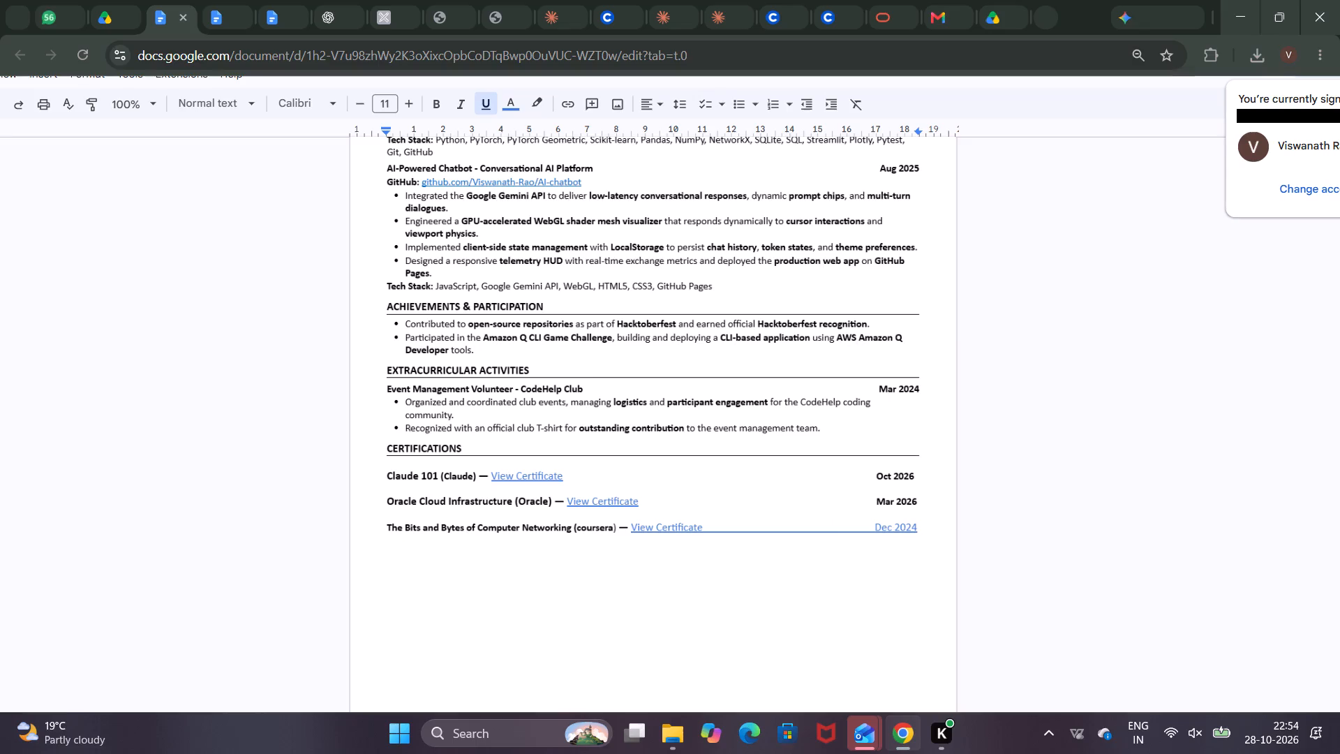
# Format "Dec 2024" in the Computer Networking entry as bold black text at font size 10.
pyautogui.moveTo(873, 530); pyautogui.dragTo(894, 530)
pyautogui.click(894, 530)
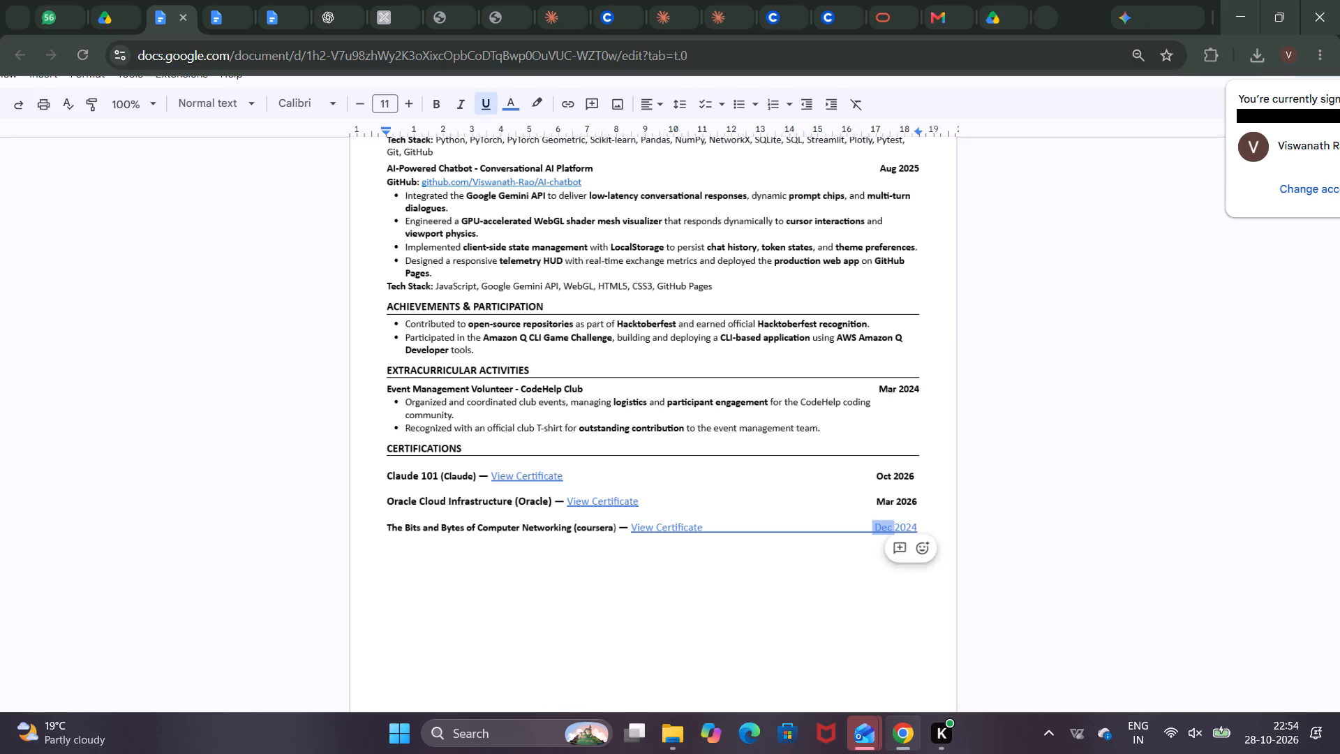
pyautogui.moveTo(920, 524); pyautogui.dragTo(878, 524)
pyautogui.moveTo(878, 524); pyautogui.dragTo(874, 525)
pyautogui.click(359, 111)
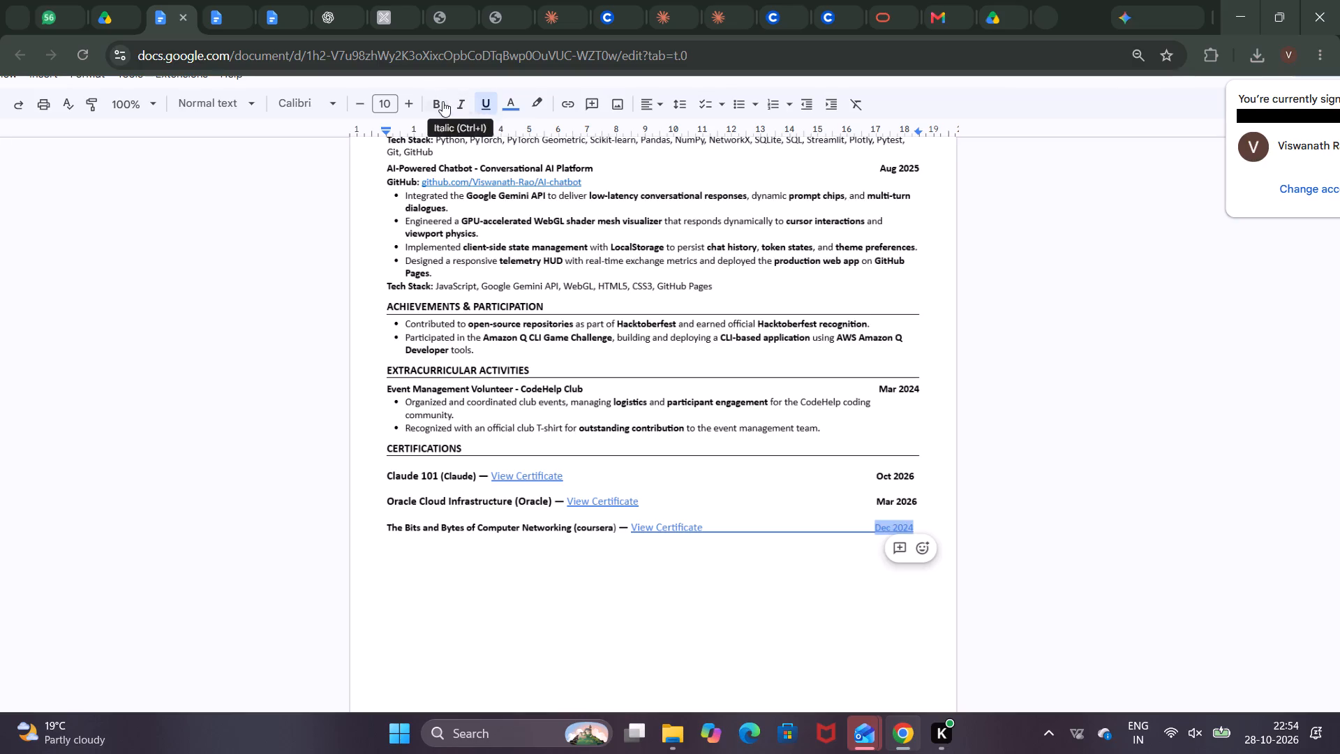
pyautogui.click(442, 101)
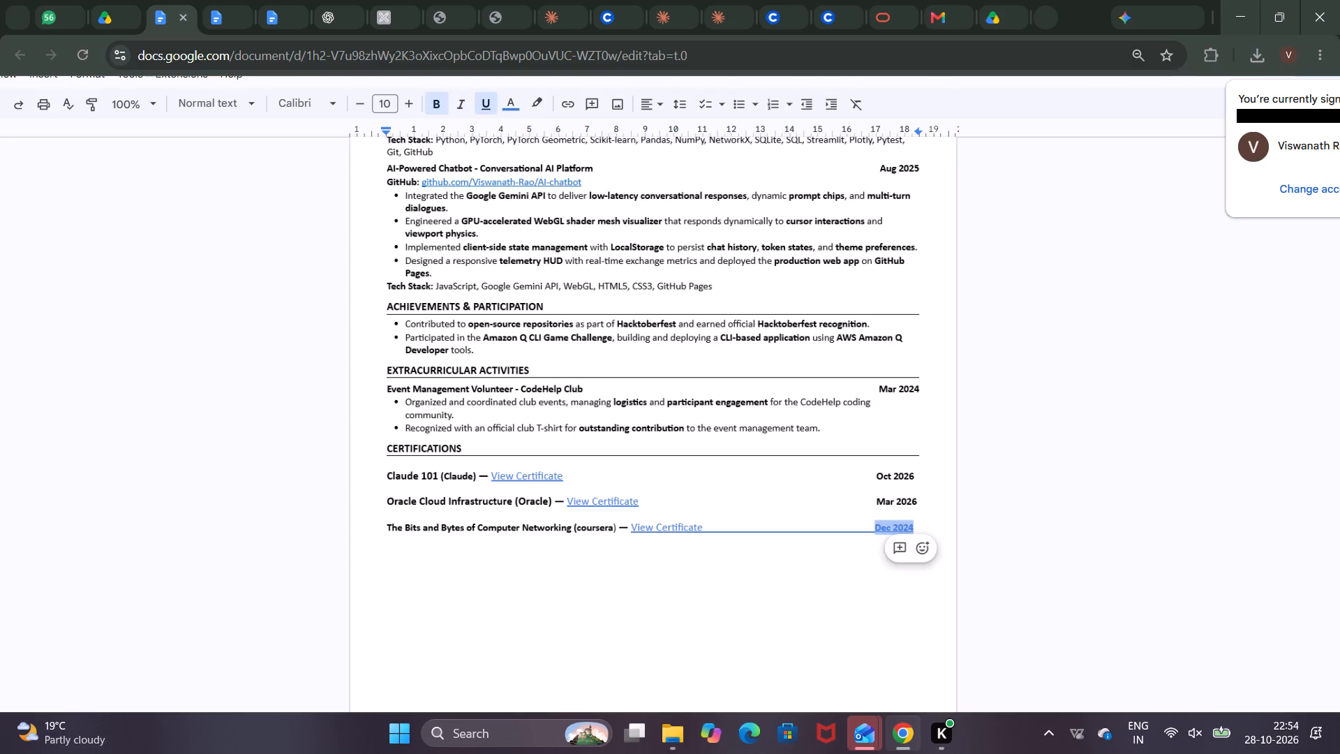
pyautogui.click(505, 108)
pyautogui.click(517, 132)
pyautogui.click(829, 608)
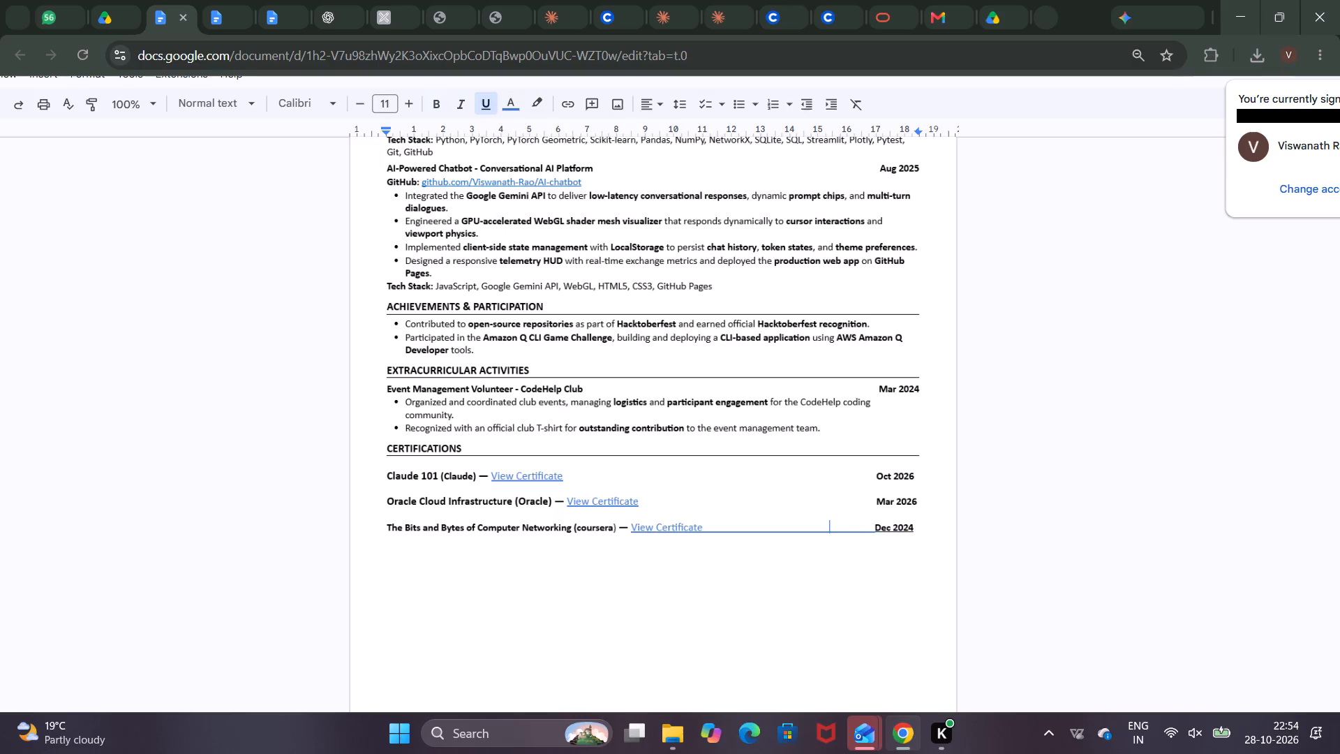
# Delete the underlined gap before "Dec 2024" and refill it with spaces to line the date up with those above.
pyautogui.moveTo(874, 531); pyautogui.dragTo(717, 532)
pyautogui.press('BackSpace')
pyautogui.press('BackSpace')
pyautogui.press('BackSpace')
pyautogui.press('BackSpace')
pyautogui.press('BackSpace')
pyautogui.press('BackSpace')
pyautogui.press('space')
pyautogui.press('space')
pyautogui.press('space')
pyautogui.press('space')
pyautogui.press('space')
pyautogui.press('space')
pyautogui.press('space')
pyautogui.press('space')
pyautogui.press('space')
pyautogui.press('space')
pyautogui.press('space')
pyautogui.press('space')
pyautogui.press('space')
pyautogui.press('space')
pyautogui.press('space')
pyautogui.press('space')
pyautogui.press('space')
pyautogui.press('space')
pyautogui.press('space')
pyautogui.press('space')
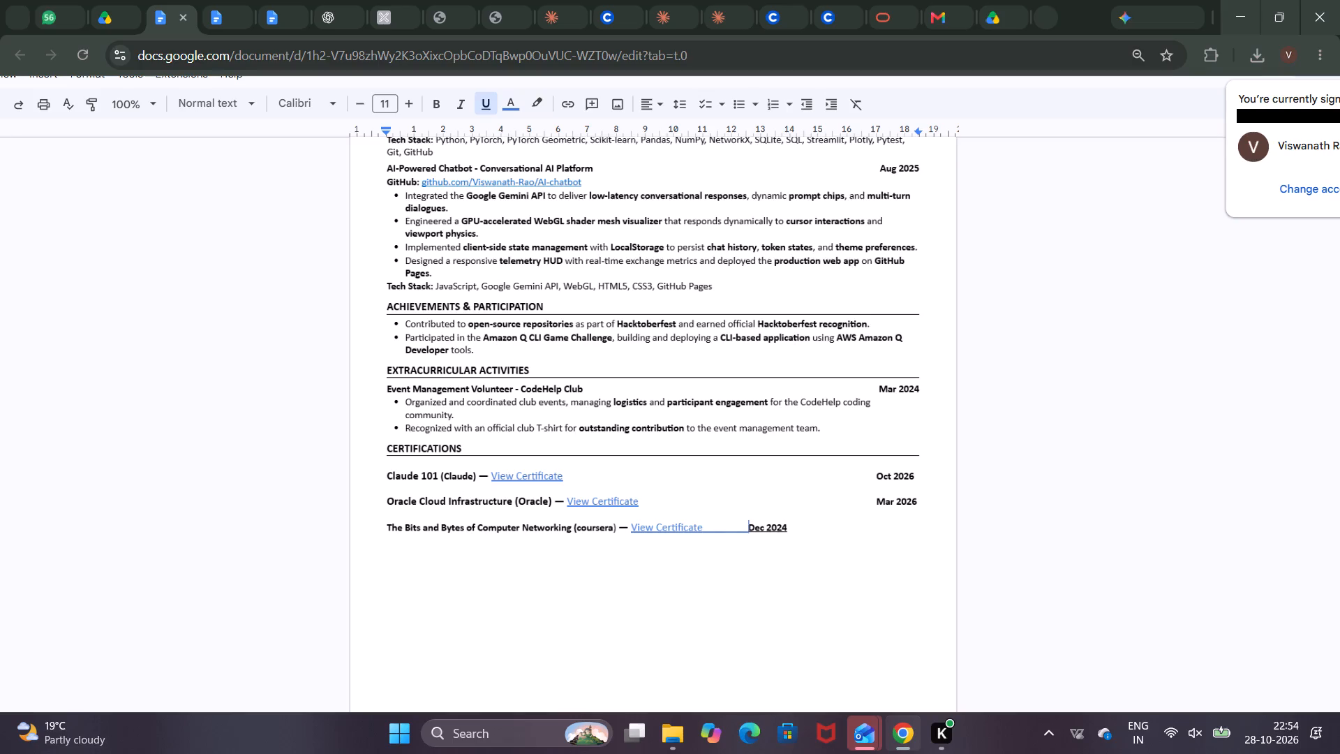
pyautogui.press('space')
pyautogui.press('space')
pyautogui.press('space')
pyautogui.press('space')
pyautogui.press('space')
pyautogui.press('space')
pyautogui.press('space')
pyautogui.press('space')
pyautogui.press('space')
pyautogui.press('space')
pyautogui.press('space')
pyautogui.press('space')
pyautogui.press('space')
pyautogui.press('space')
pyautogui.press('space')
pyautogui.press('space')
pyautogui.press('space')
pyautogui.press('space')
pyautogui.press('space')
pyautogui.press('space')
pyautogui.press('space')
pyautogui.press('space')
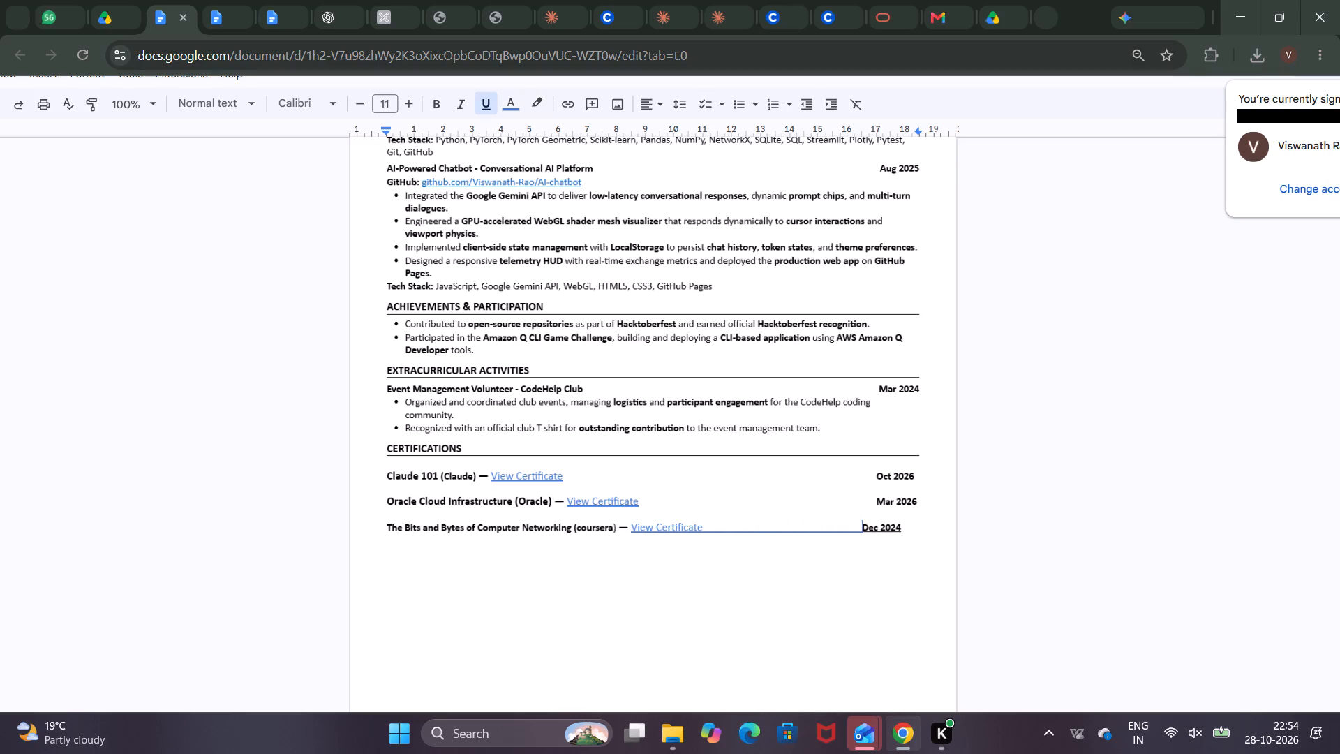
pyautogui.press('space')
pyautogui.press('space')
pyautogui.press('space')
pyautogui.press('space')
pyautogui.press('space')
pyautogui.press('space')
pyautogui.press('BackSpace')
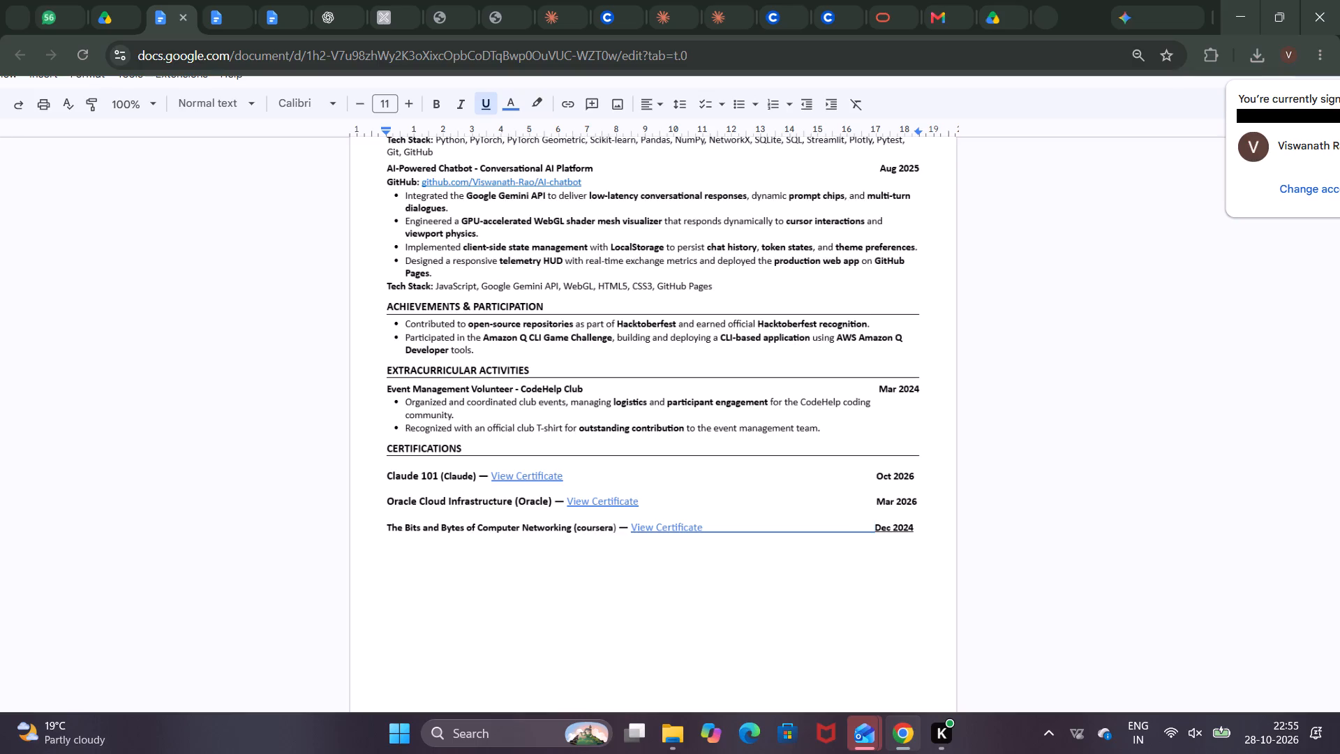
# Remove the underline from the gap after "View Certificate" and from "Dec 2024" in the Computer Networking entry.
pyautogui.moveTo(918, 527); pyautogui.dragTo(694, 533)
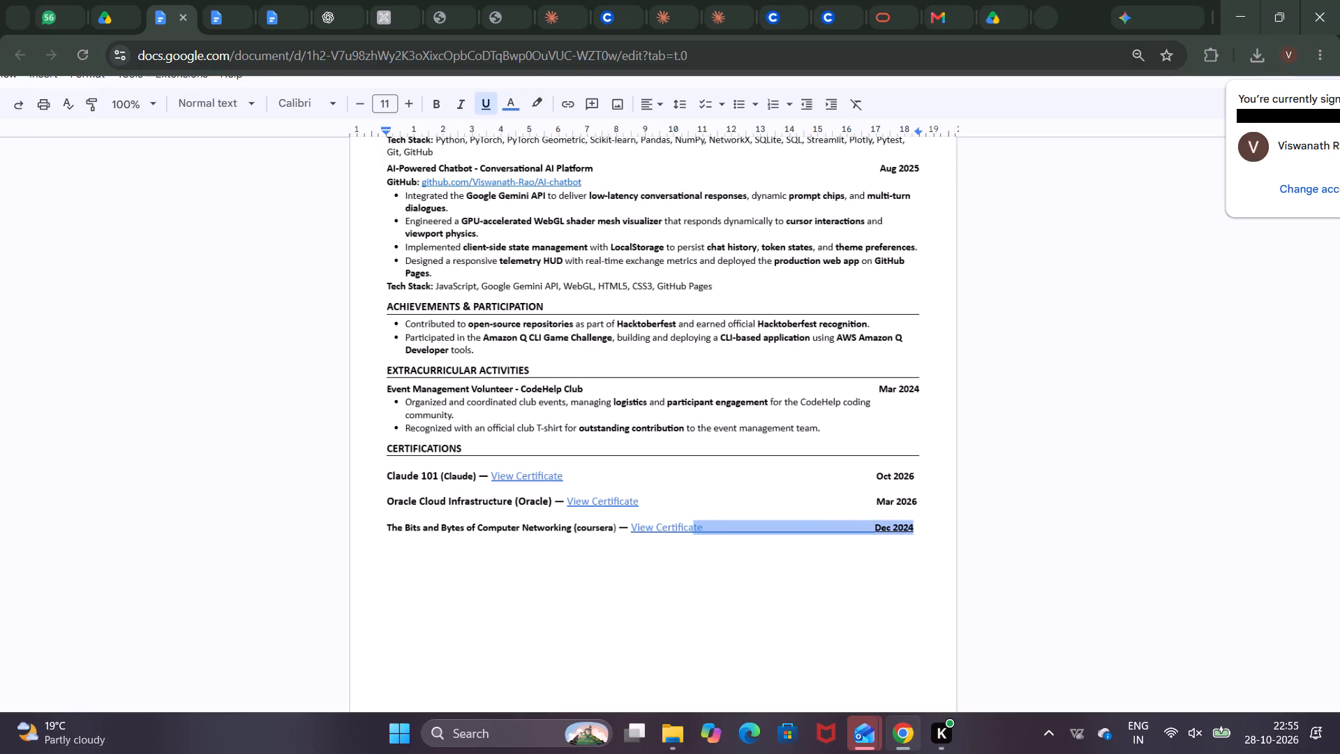
pyautogui.moveTo(694, 533); pyautogui.dragTo(705, 535)
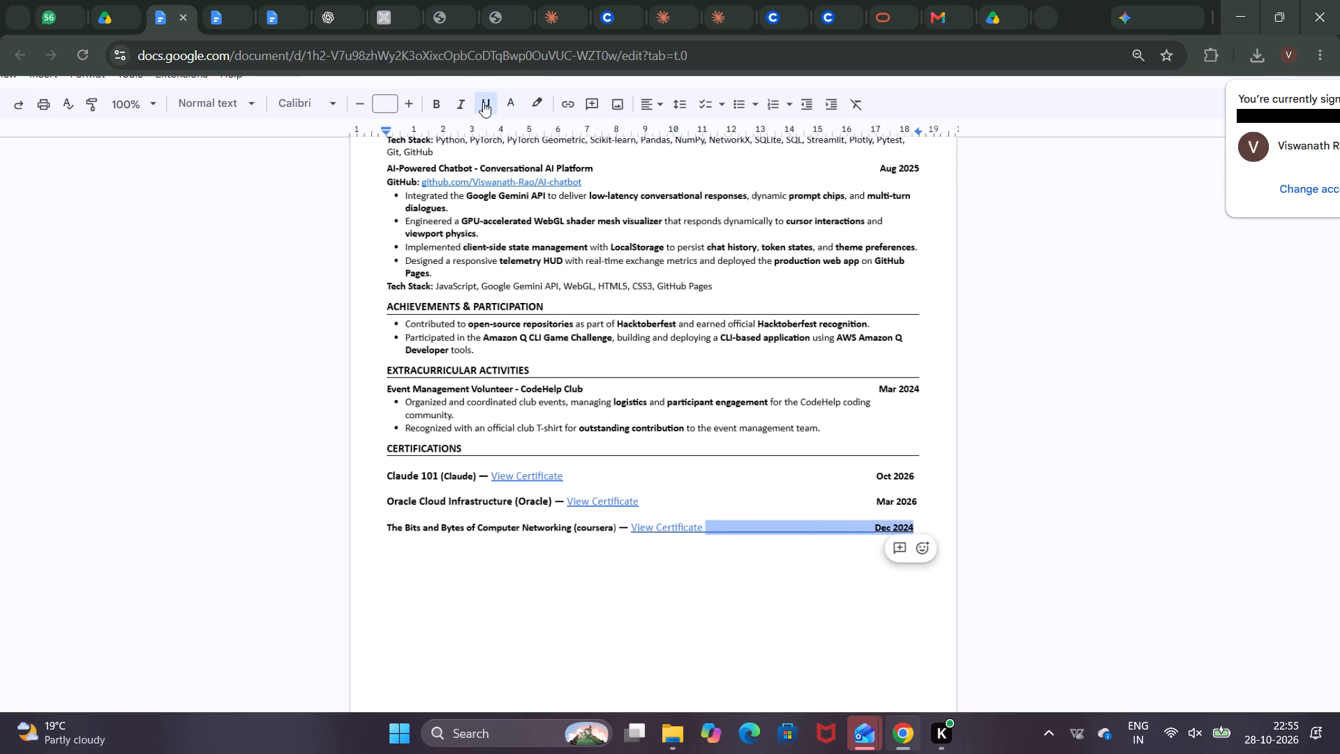
pyautogui.click(479, 100)
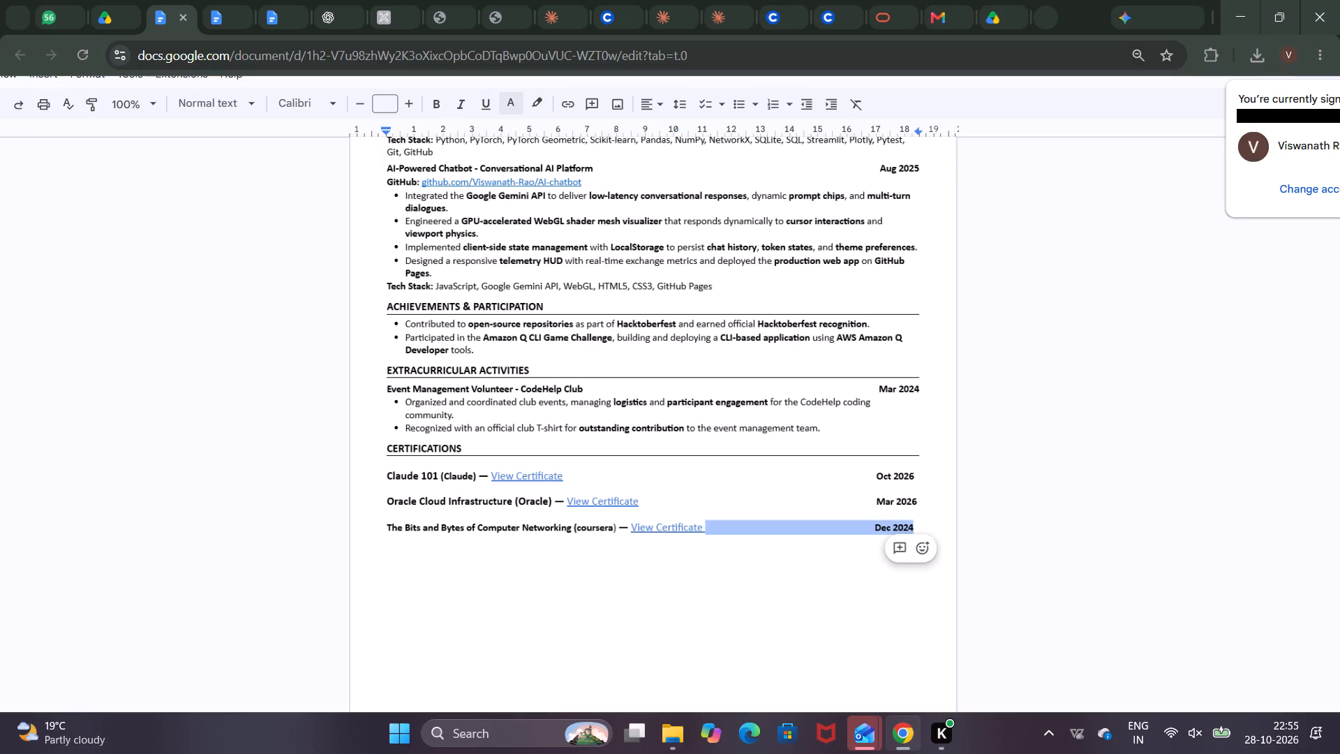
pyautogui.click(745, 613)
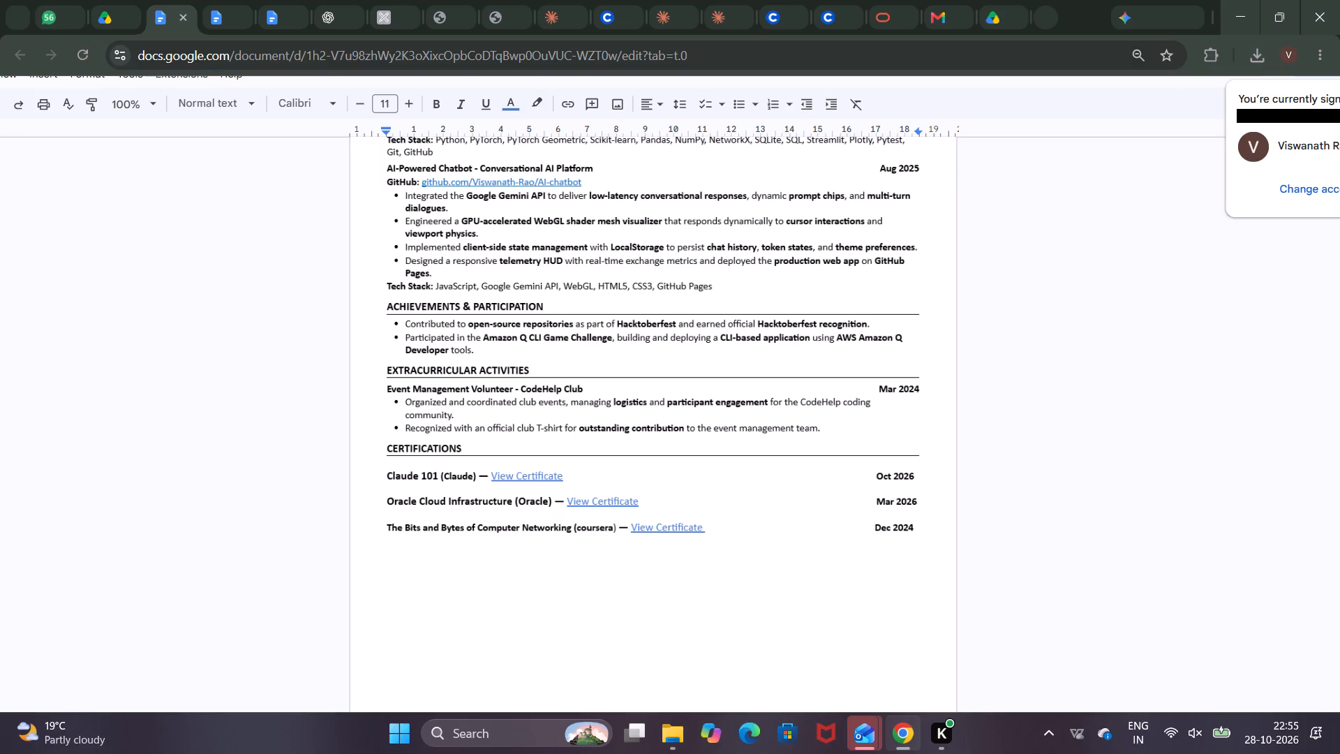
# Delete the underlined trailing space after "View Certificate" and add spaces before "Dec 2024" to align it with the dates above.
pyautogui.click(876, 526)
pyautogui.press('space')
pyautogui.click(717, 529)
pyautogui.press('Left')
pyautogui.press('Left')
pyautogui.press('Left')
pyautogui.press('Left')
pyautogui.press('BackSpace')
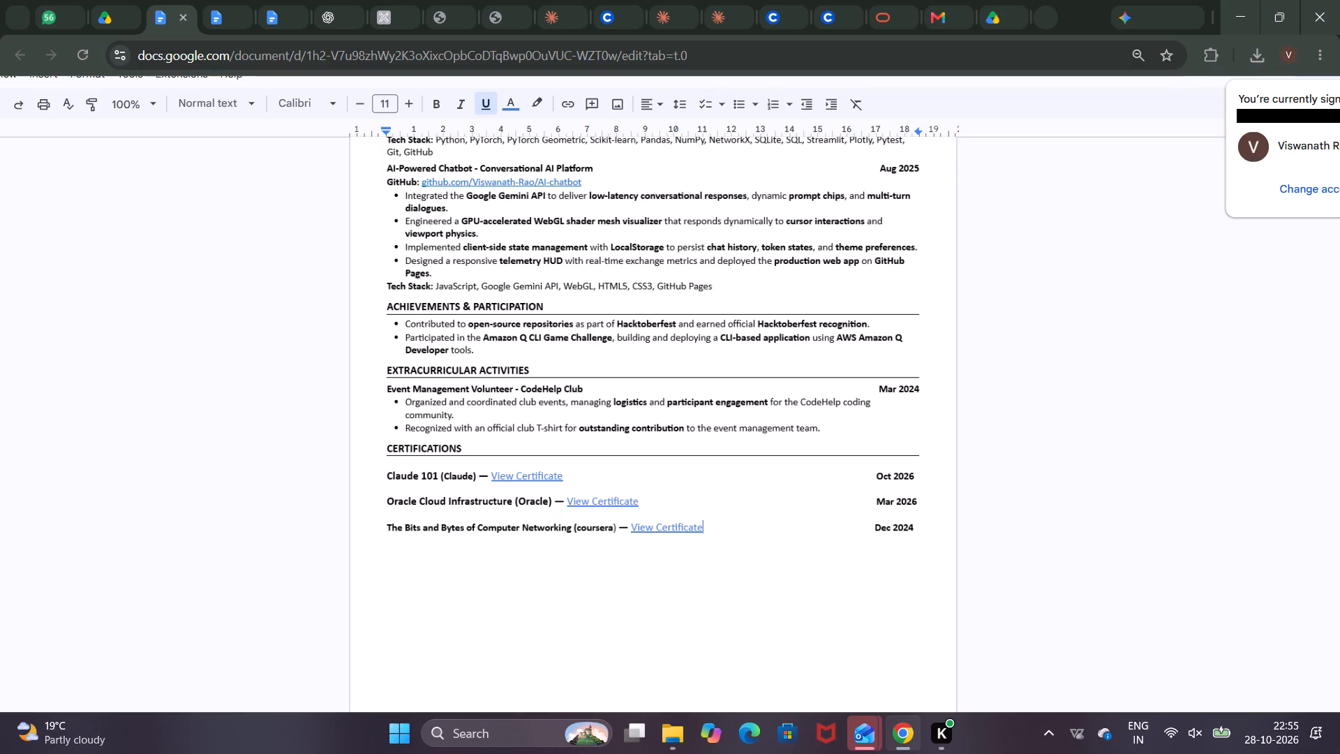
pyautogui.click(872, 531)
pyautogui.press('space')
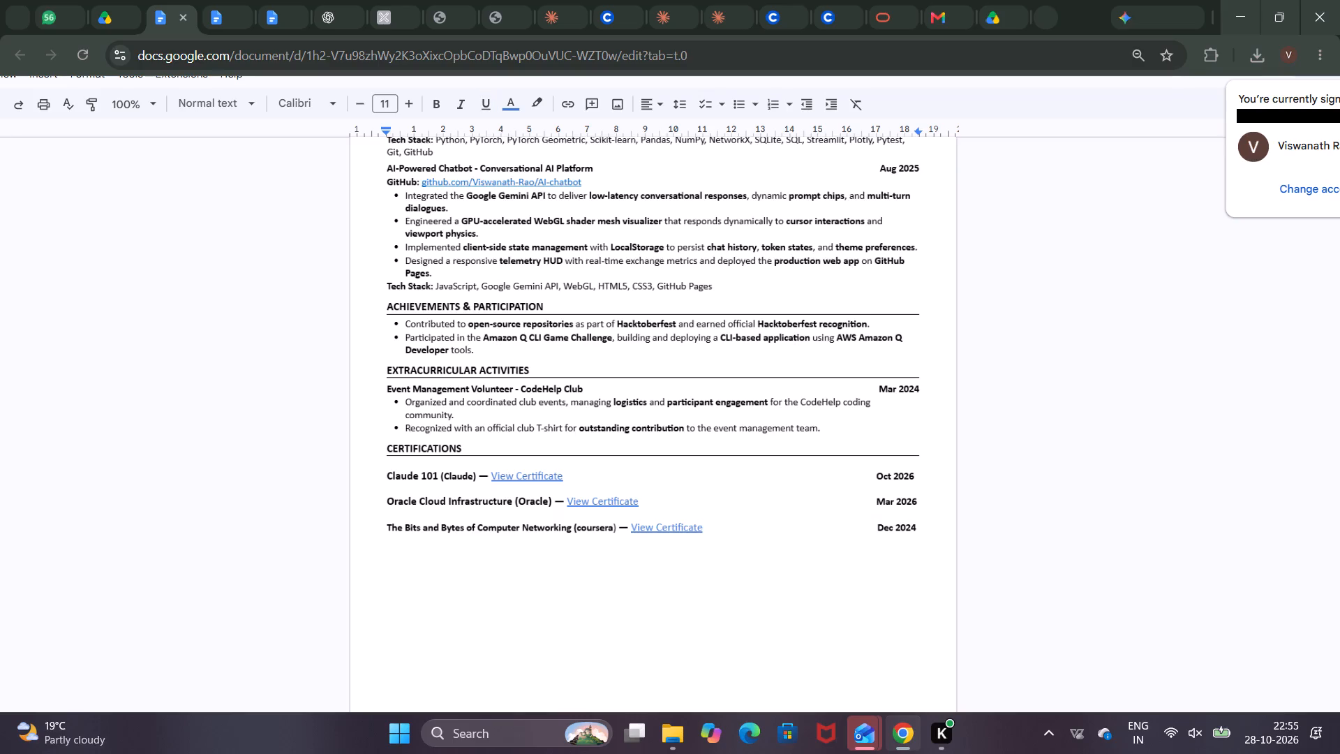
pyautogui.click(513, 623)
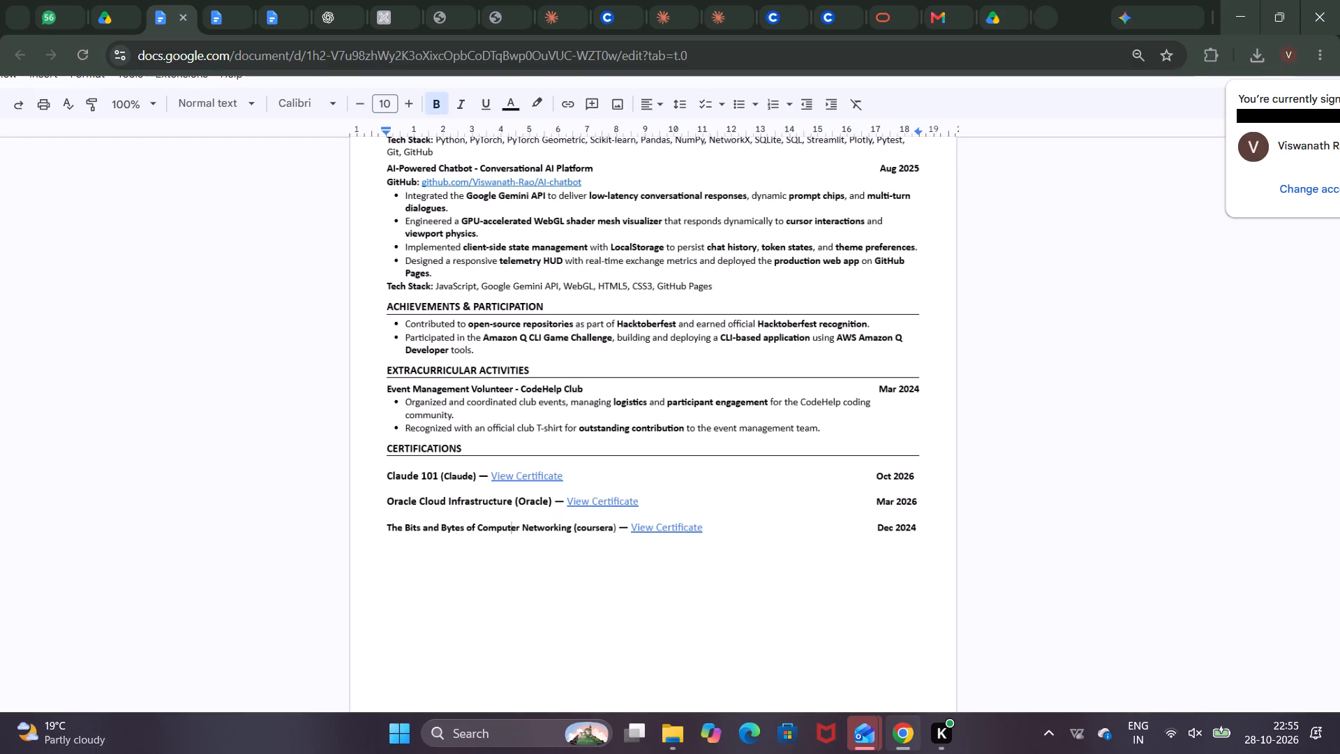
# Set the "Claude 101" text in the first certification entry to font size 10.
pyautogui.moveTo(387, 475); pyautogui.dragTo(449, 478)
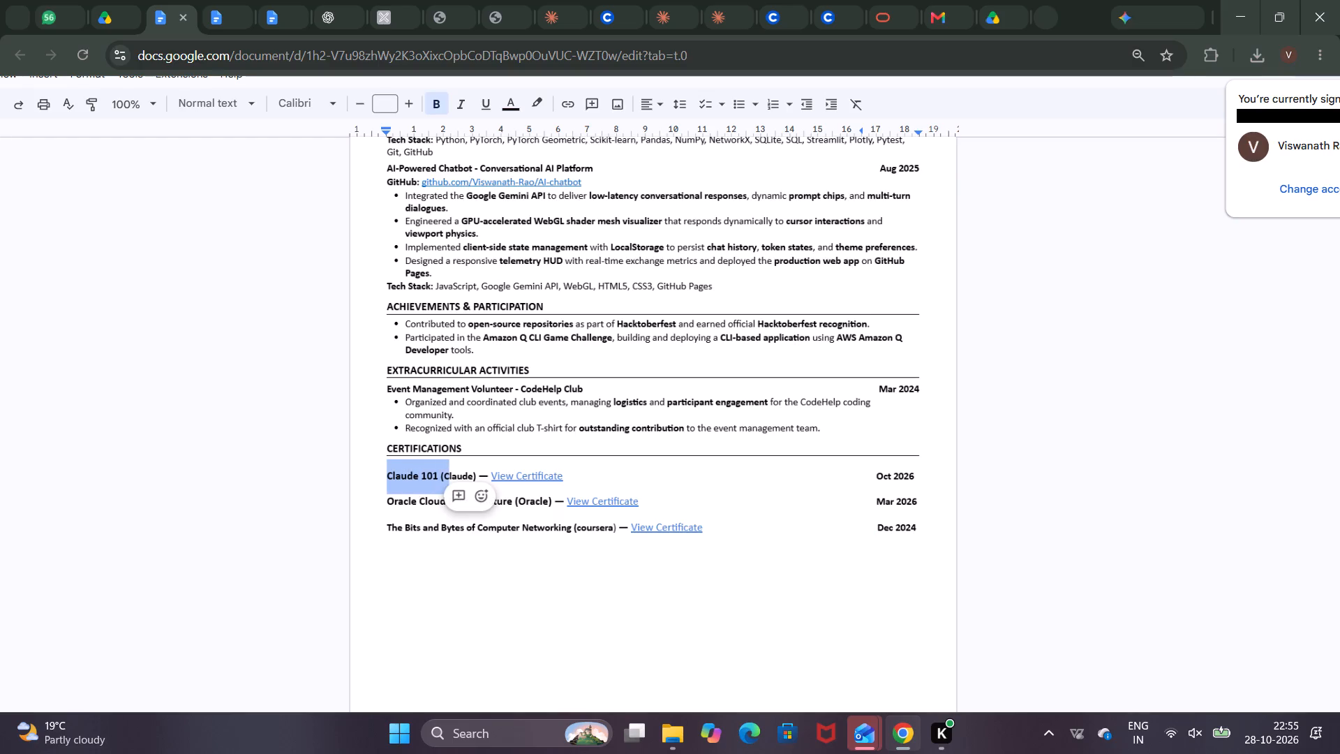
pyautogui.click(382, 101)
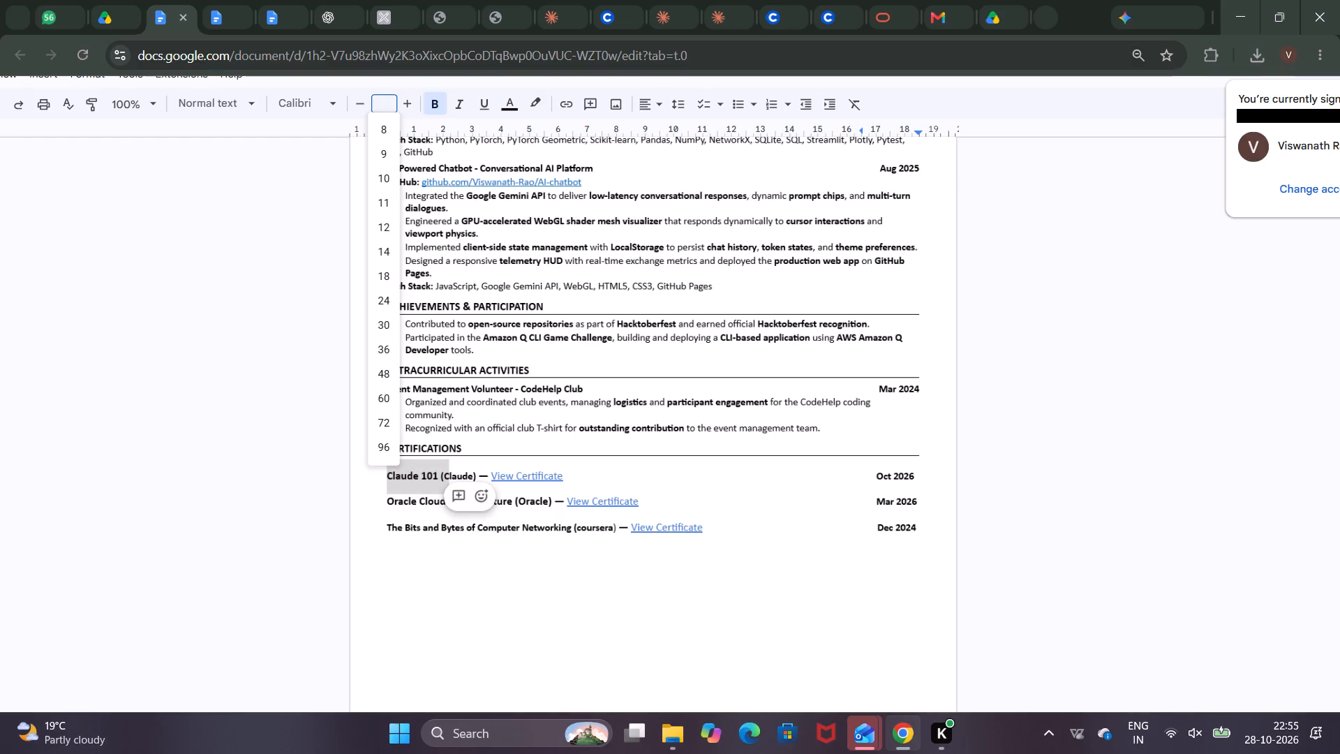
pyautogui.write('10')
pyautogui.press('space')
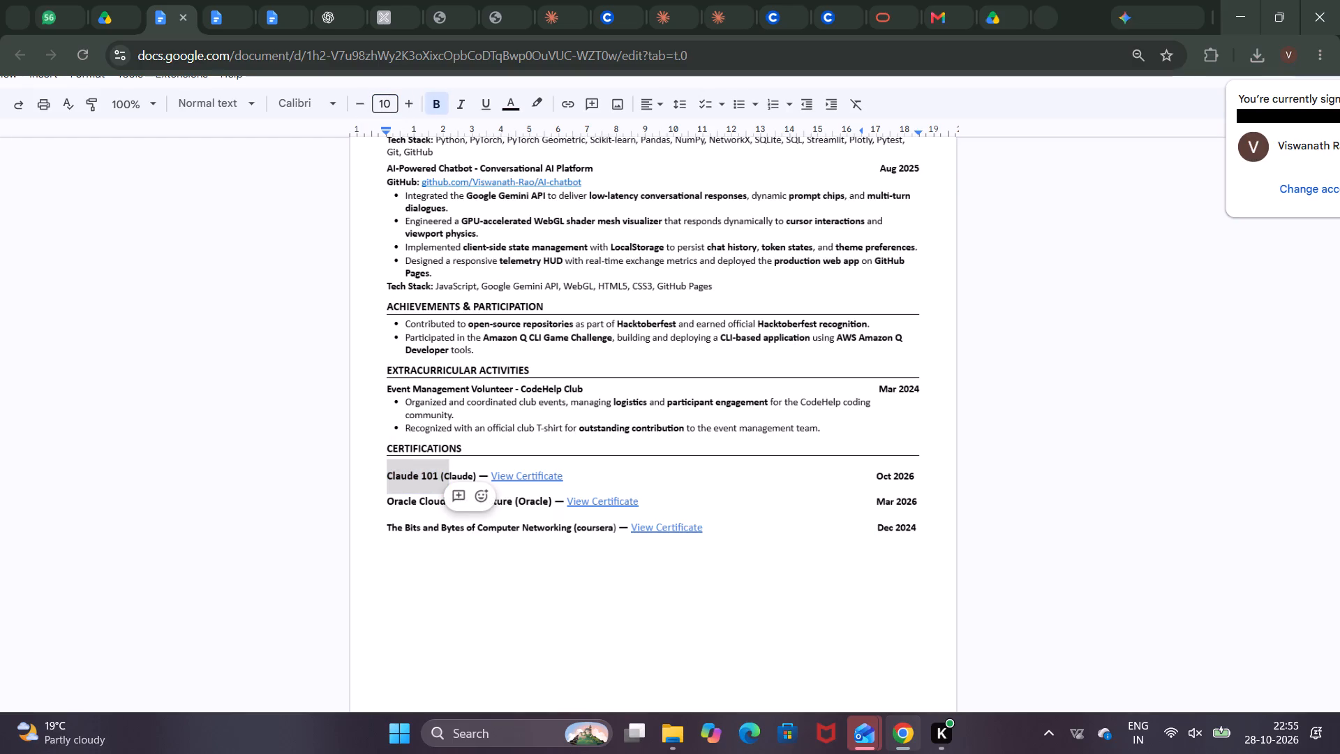
pyautogui.press('Return')
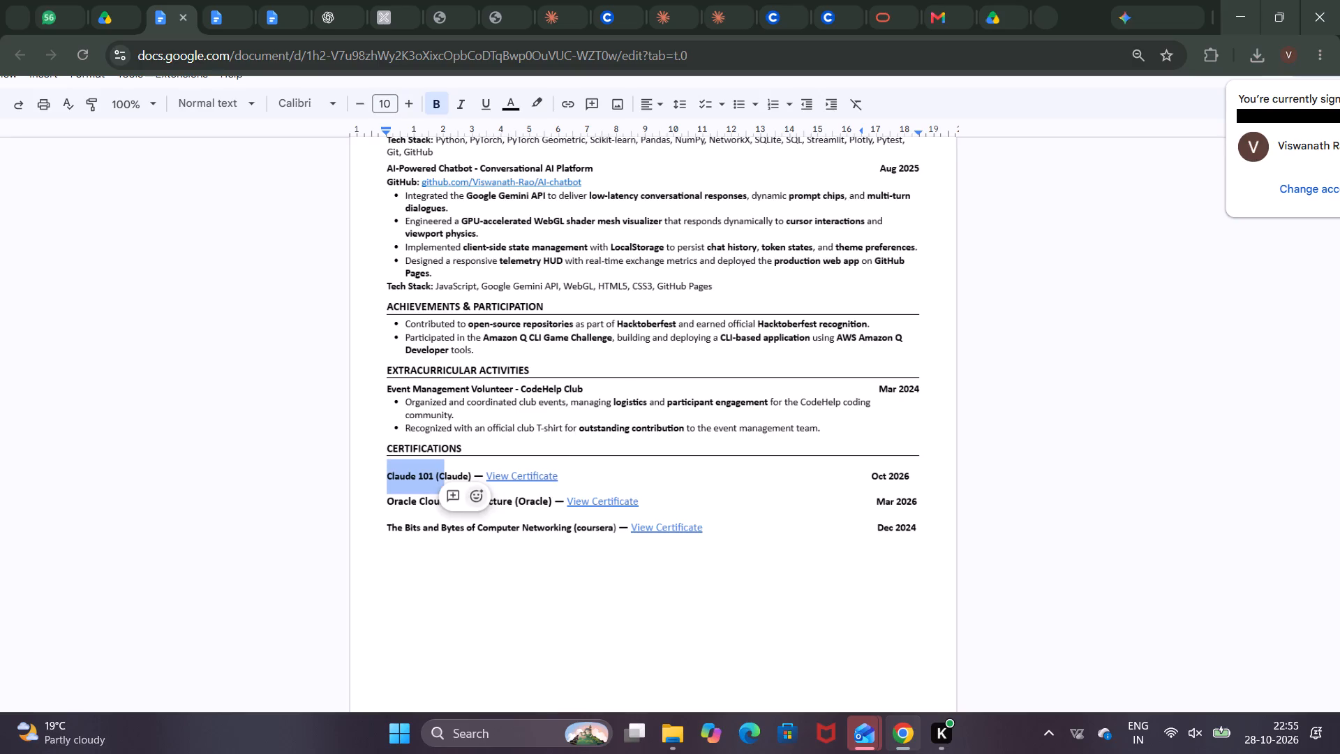
pyautogui.click(487, 622)
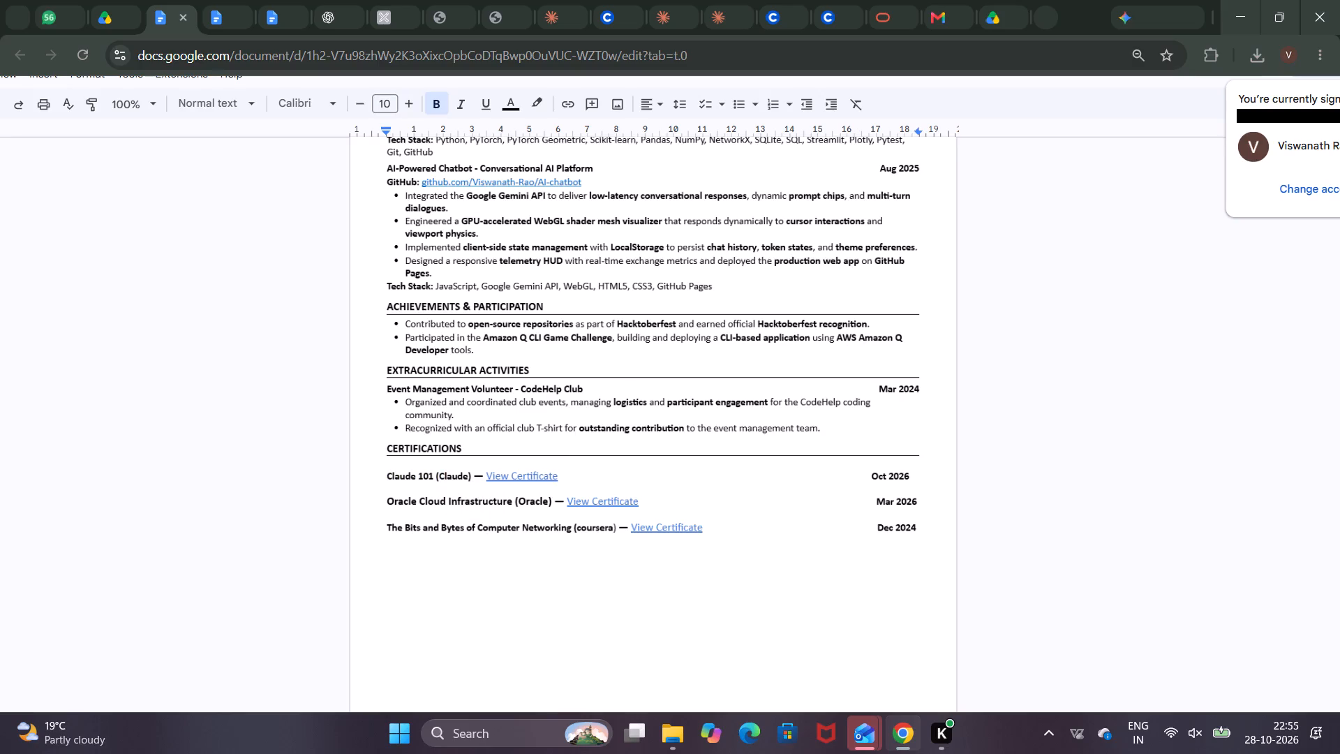
# Set the certification text from Claude's "View Certificate" link through the Computer Networking entry's link to font size 10.
pyautogui.moveTo(711, 523); pyautogui.dragTo(631, 520)
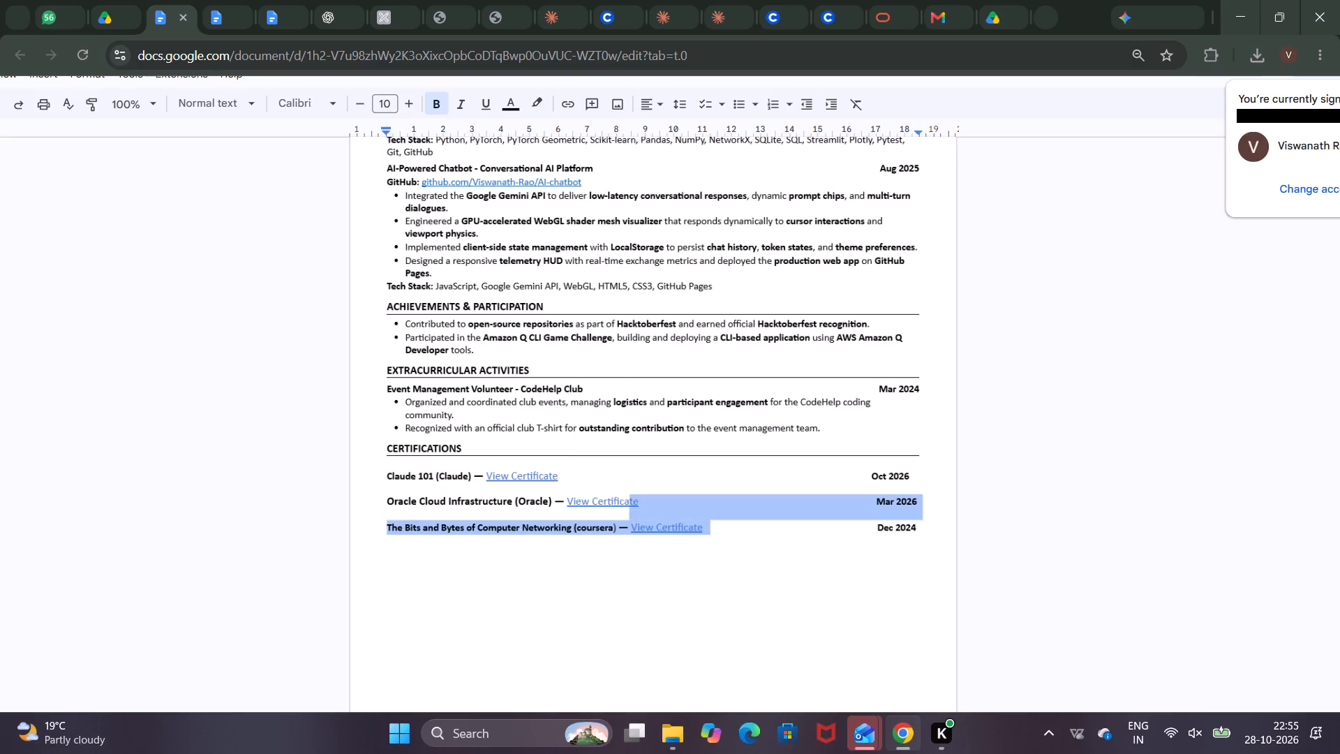
pyautogui.moveTo(631, 520); pyautogui.dragTo(491, 472)
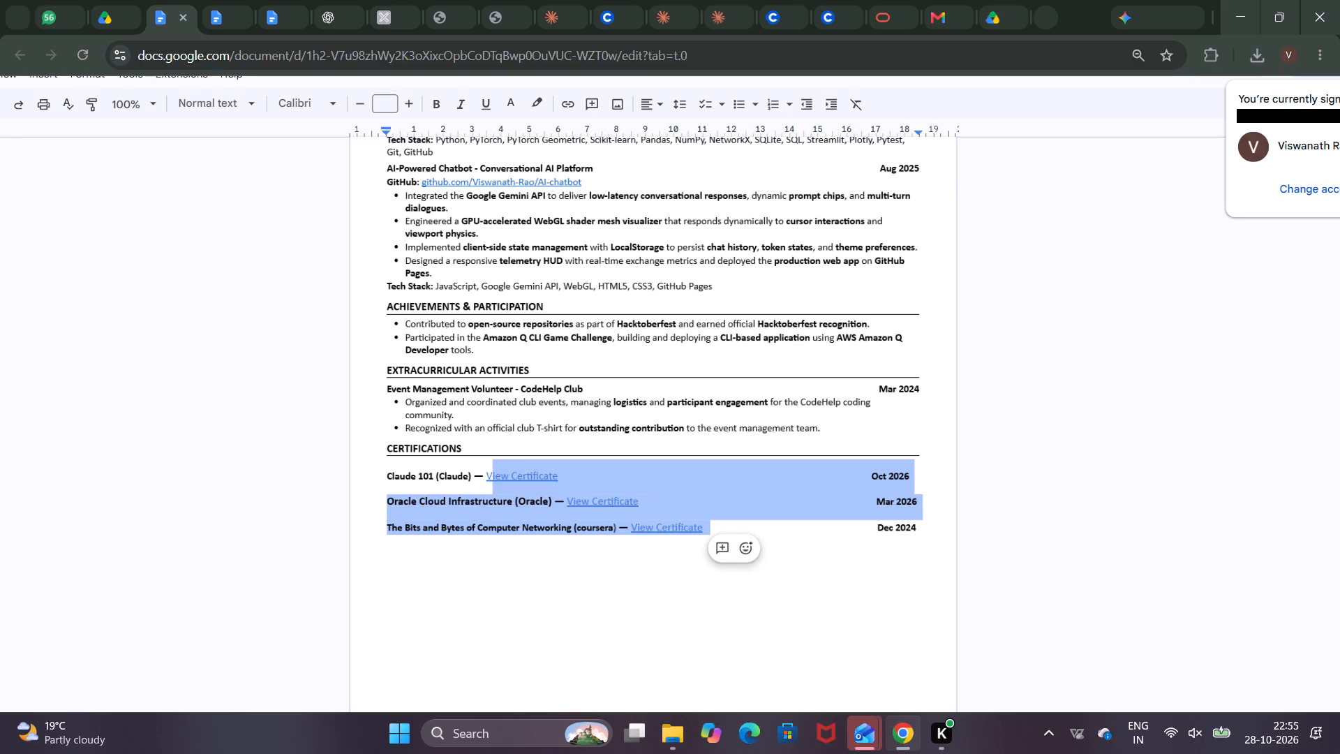
pyautogui.click(708, 528)
pyautogui.moveTo(708, 528); pyautogui.dragTo(486, 475)
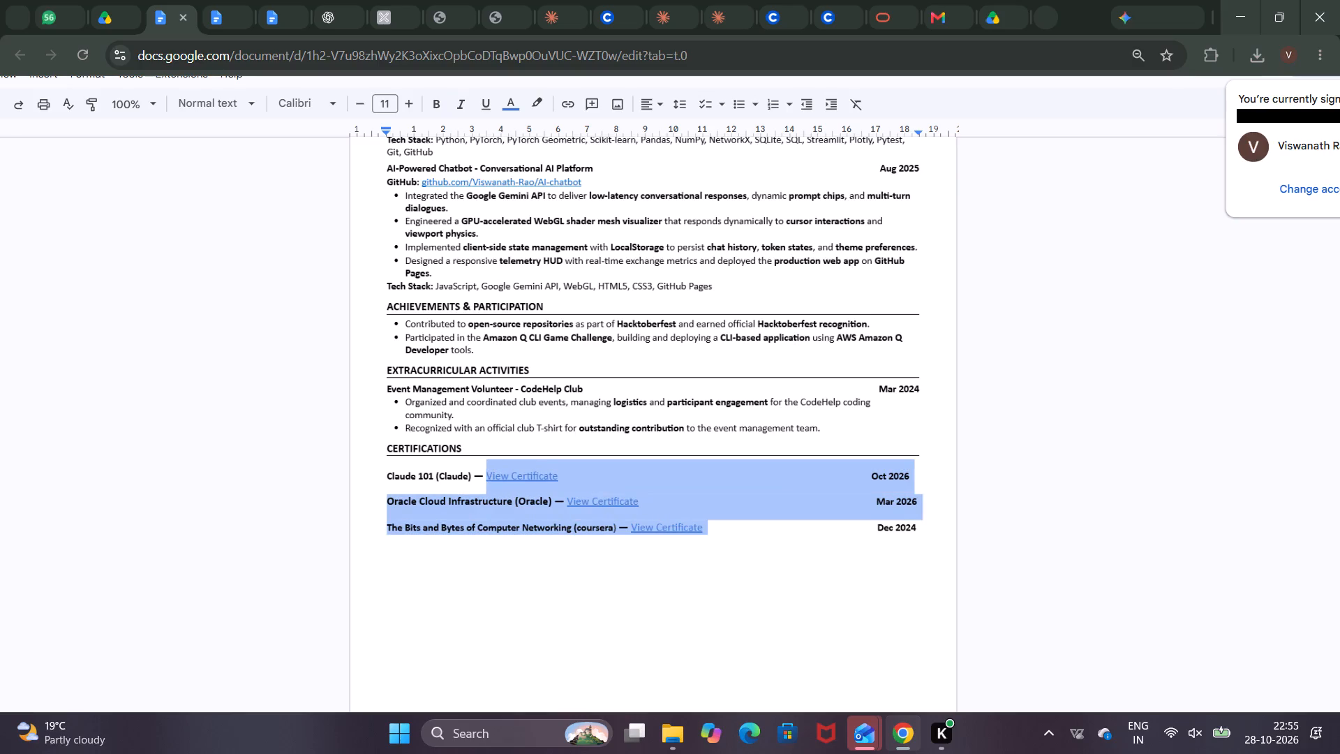
pyautogui.moveTo(486, 475); pyautogui.dragTo(483, 475)
pyautogui.click(385, 105)
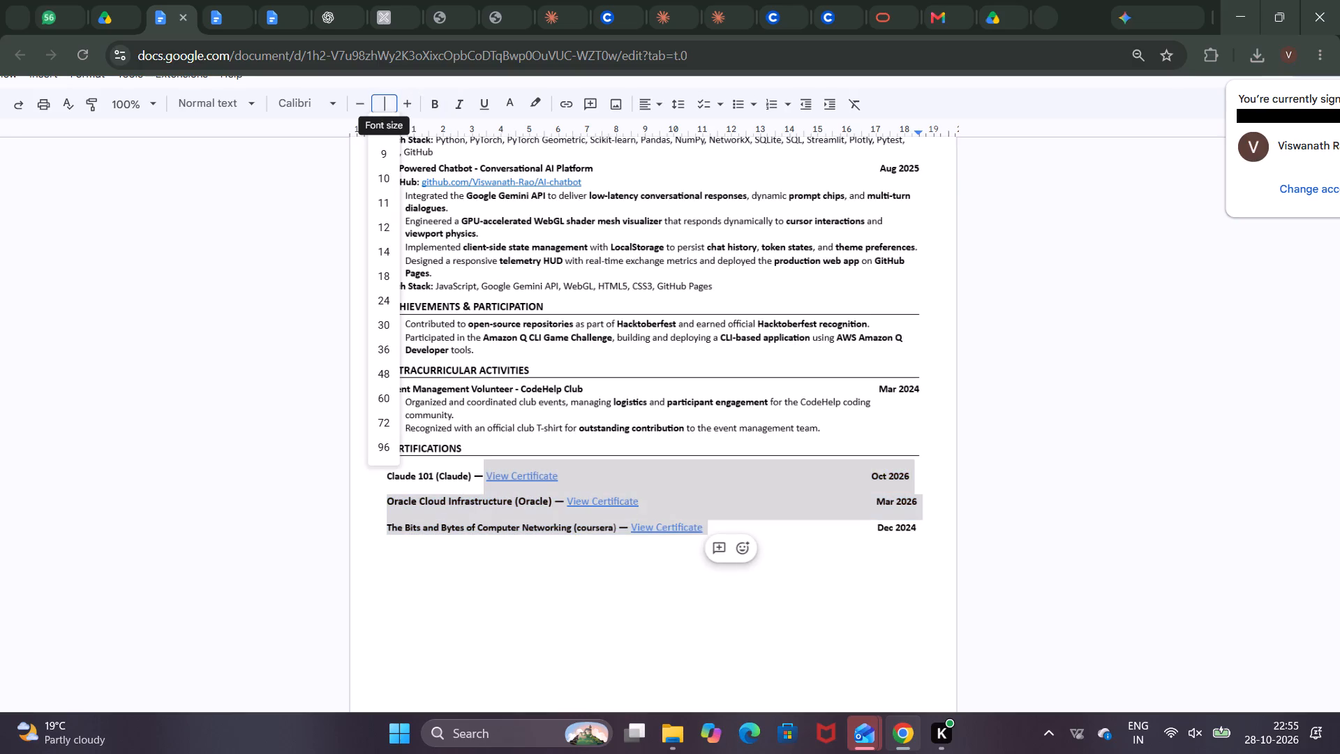
pyautogui.write('10')
pyautogui.press('Return')
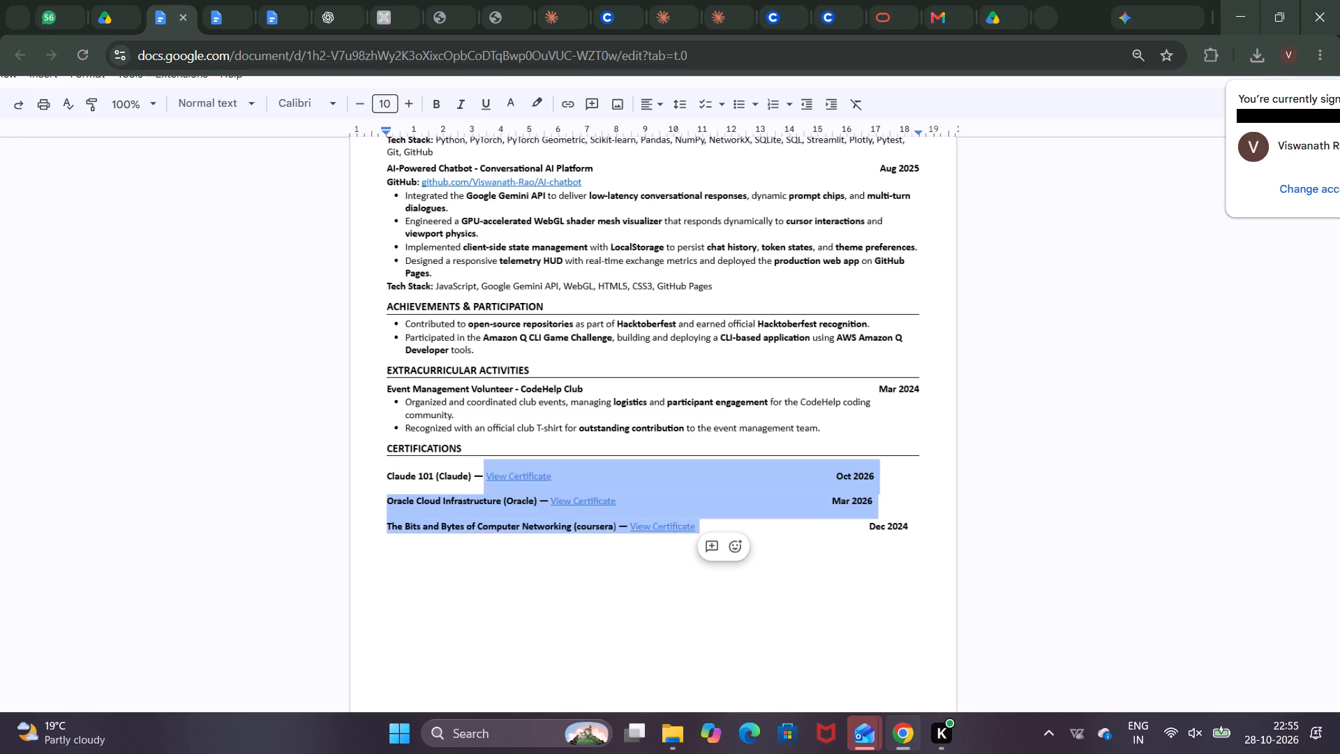
pyautogui.click(582, 635)
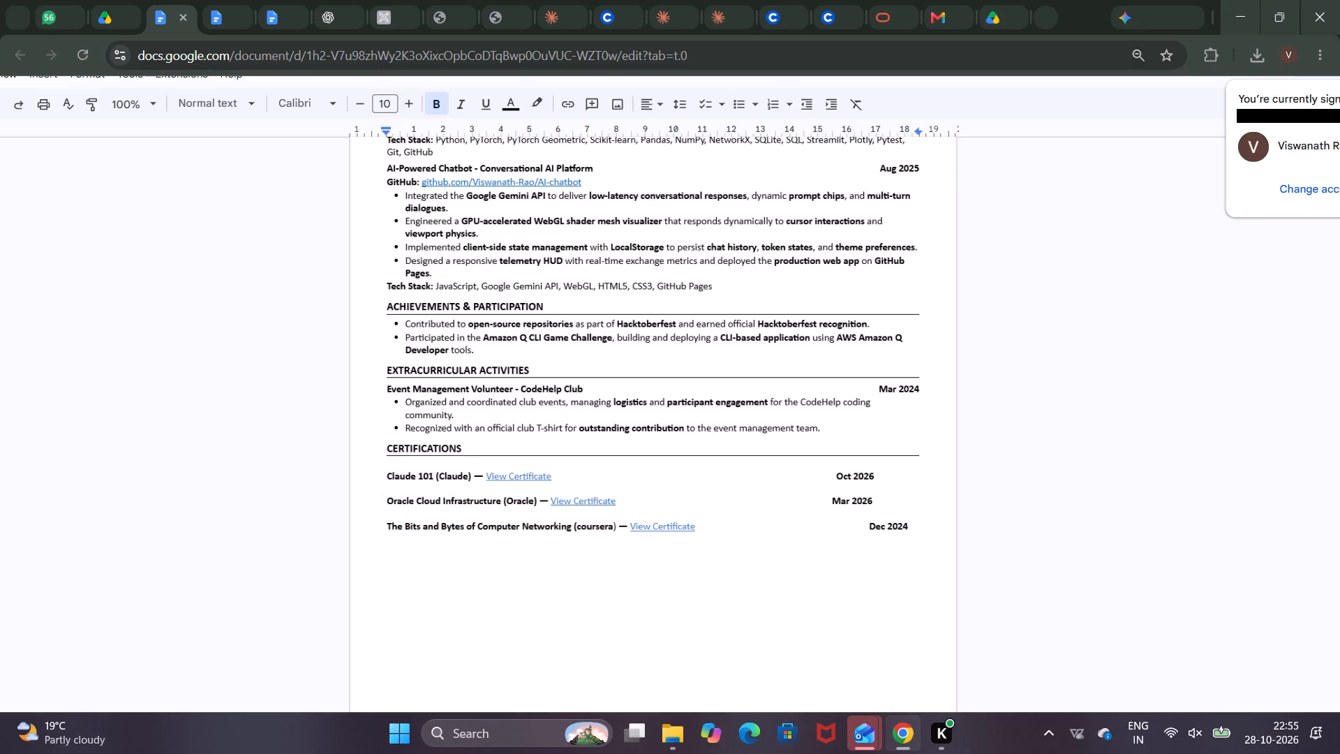
# Add spaces before "Oct 2026" in the Claude 101 entry to move the date back towards the page's right margin.
pyautogui.scroll(3, 658, 482)
pyautogui.scroll(-1, 658, 482)
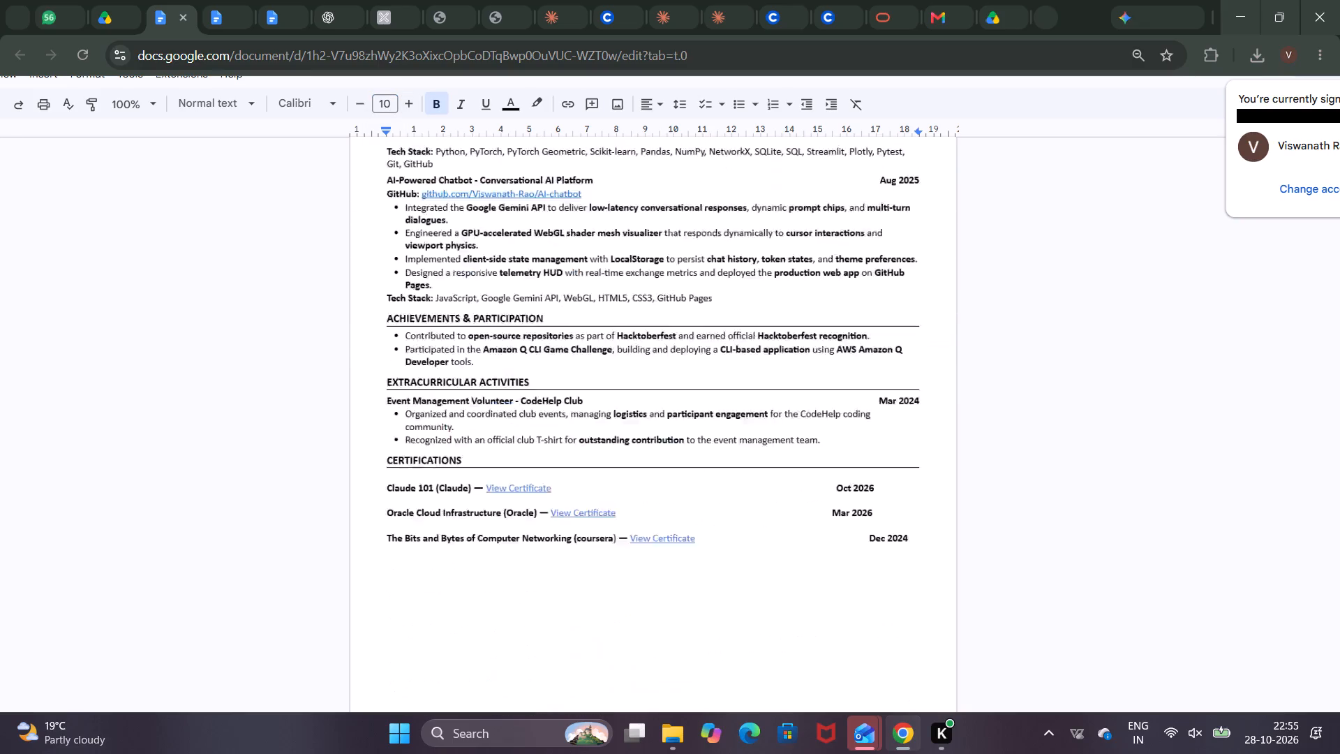
pyautogui.scroll(-2, 658, 482)
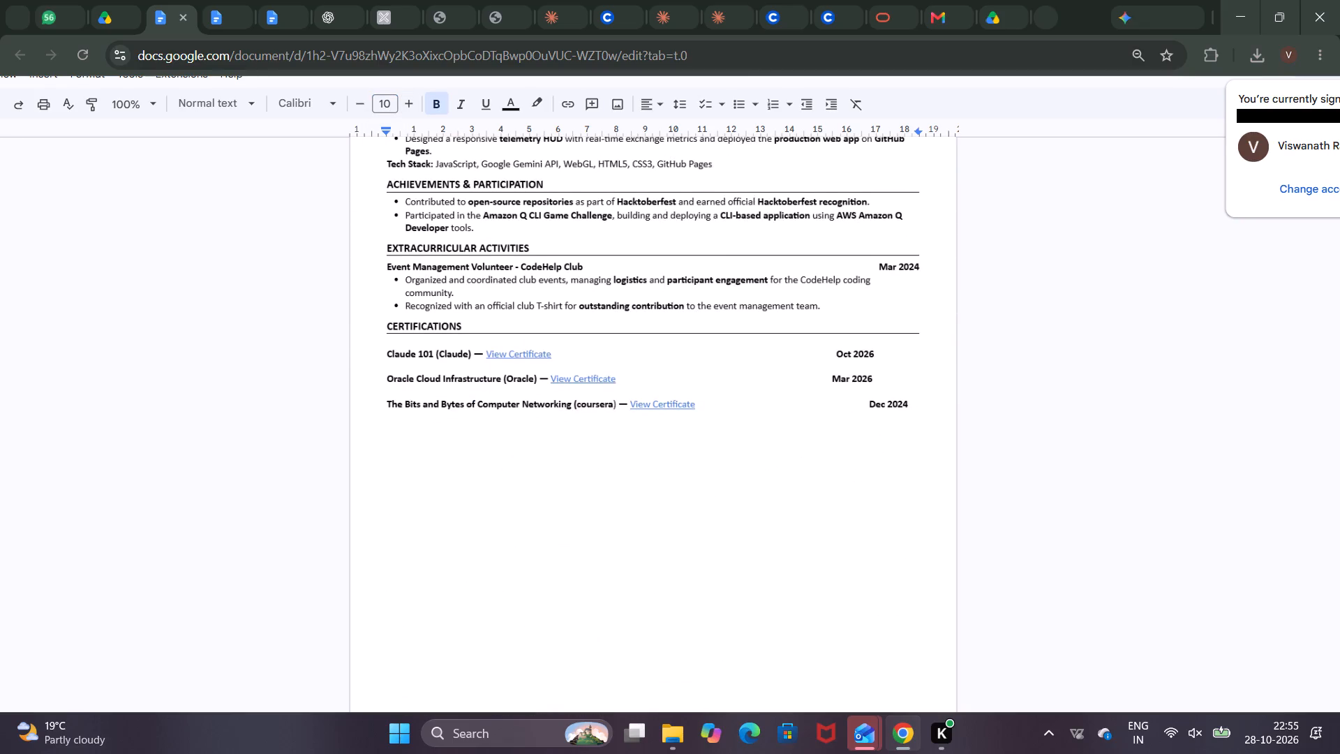
pyautogui.click(815, 355)
pyautogui.press('space')
pyautogui.press('space')
pyautogui.press('space')
pyautogui.press('space')
pyautogui.press('space')
pyautogui.press('space')
pyautogui.press('space')
pyautogui.press('space')
pyautogui.press('space')
pyautogui.press('space')
pyautogui.press('space')
pyautogui.press('space')
pyautogui.press('space')
pyautogui.press('space')
pyautogui.press('space')
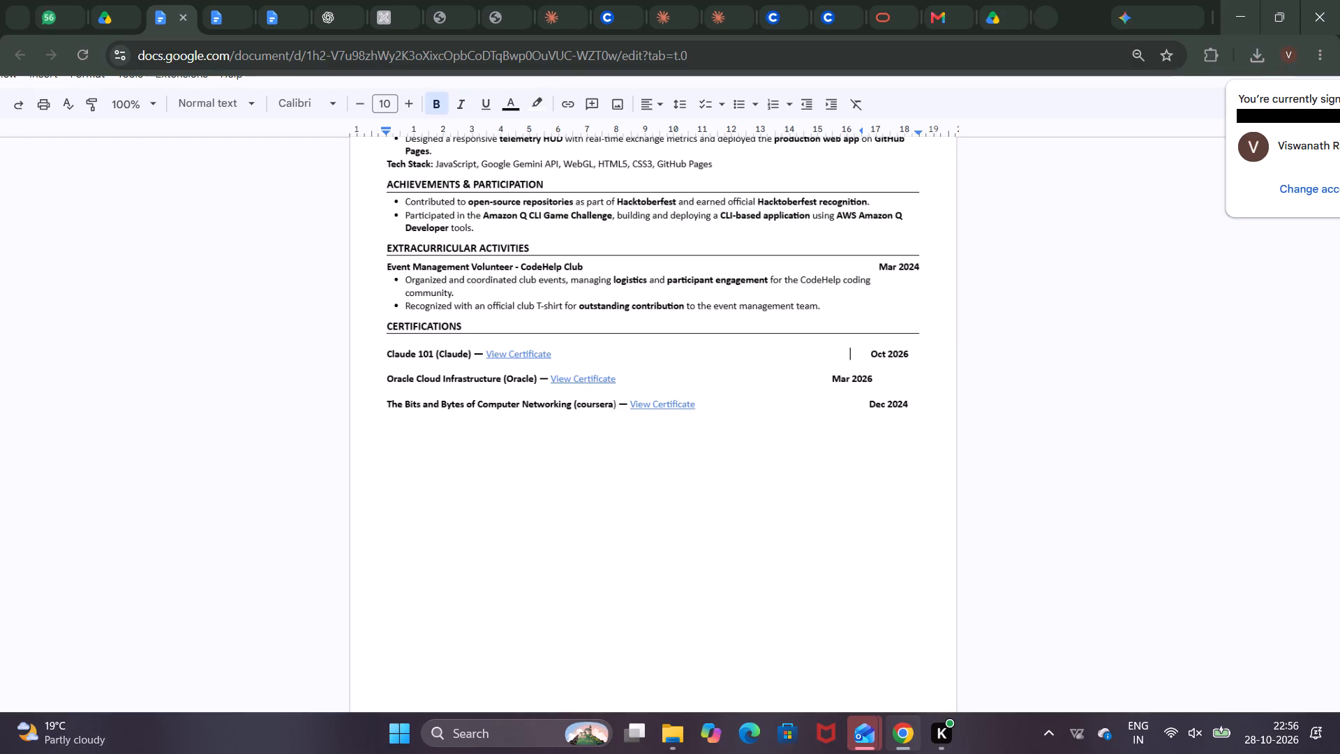
pyautogui.press('space')
# Add spaces before "Mar 2026" in the Oracle Cloud Infrastructure entry to align it with the Claude 101 date.
pyautogui.click(828, 382)
pyautogui.press('space')
pyautogui.press('space')
pyautogui.press('space')
pyautogui.press('space')
pyautogui.press('space')
pyautogui.press('space')
pyautogui.press('space')
pyautogui.press('space')
pyautogui.press('space')
pyautogui.press('space')
pyautogui.press('space')
pyautogui.press('space')
pyautogui.press('space')
pyautogui.press('space')
pyautogui.press('space')
pyautogui.press('space')
pyautogui.press('space')
pyautogui.press('space')
pyautogui.press('BackSpace')
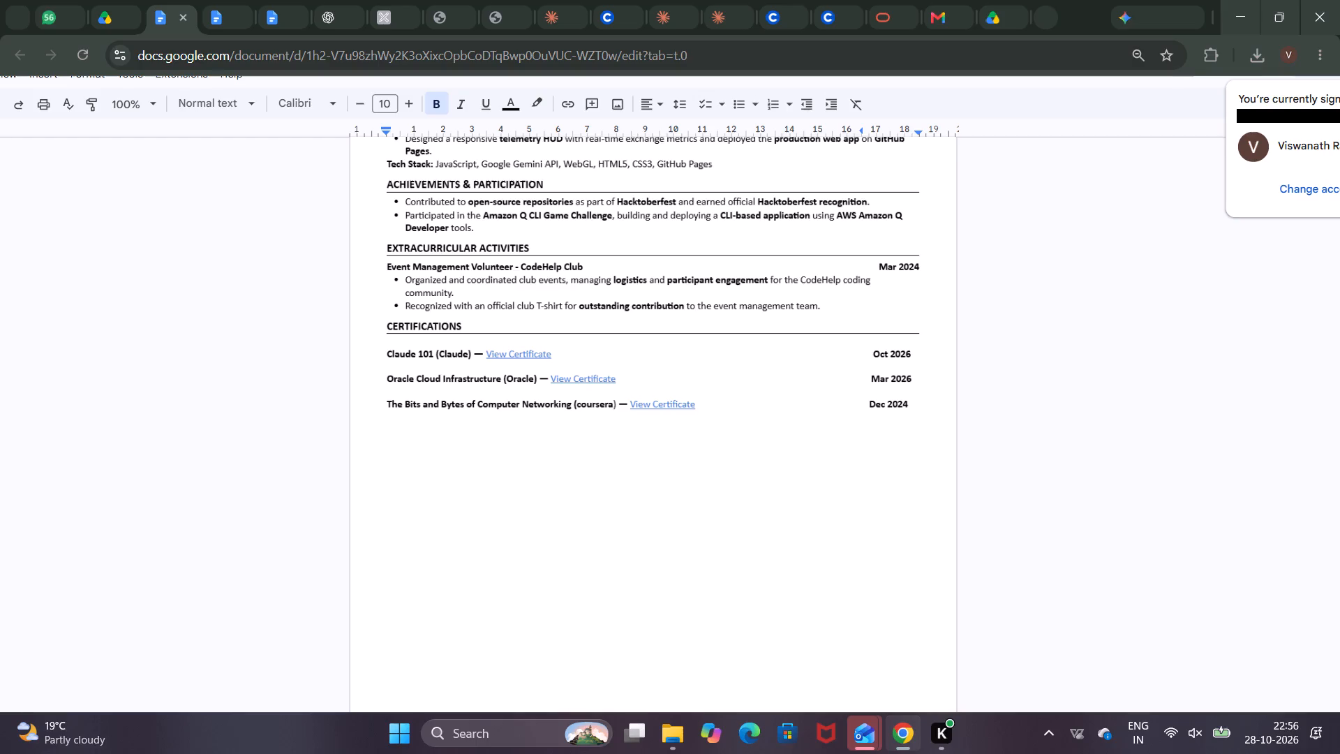
# Fine-tune the gaps before "Dec 2024", "Oct 2026" and "Mar 2026" with a few extra spaces so the three dates align near the right margin.
pyautogui.click(870, 408)
pyautogui.press('space')
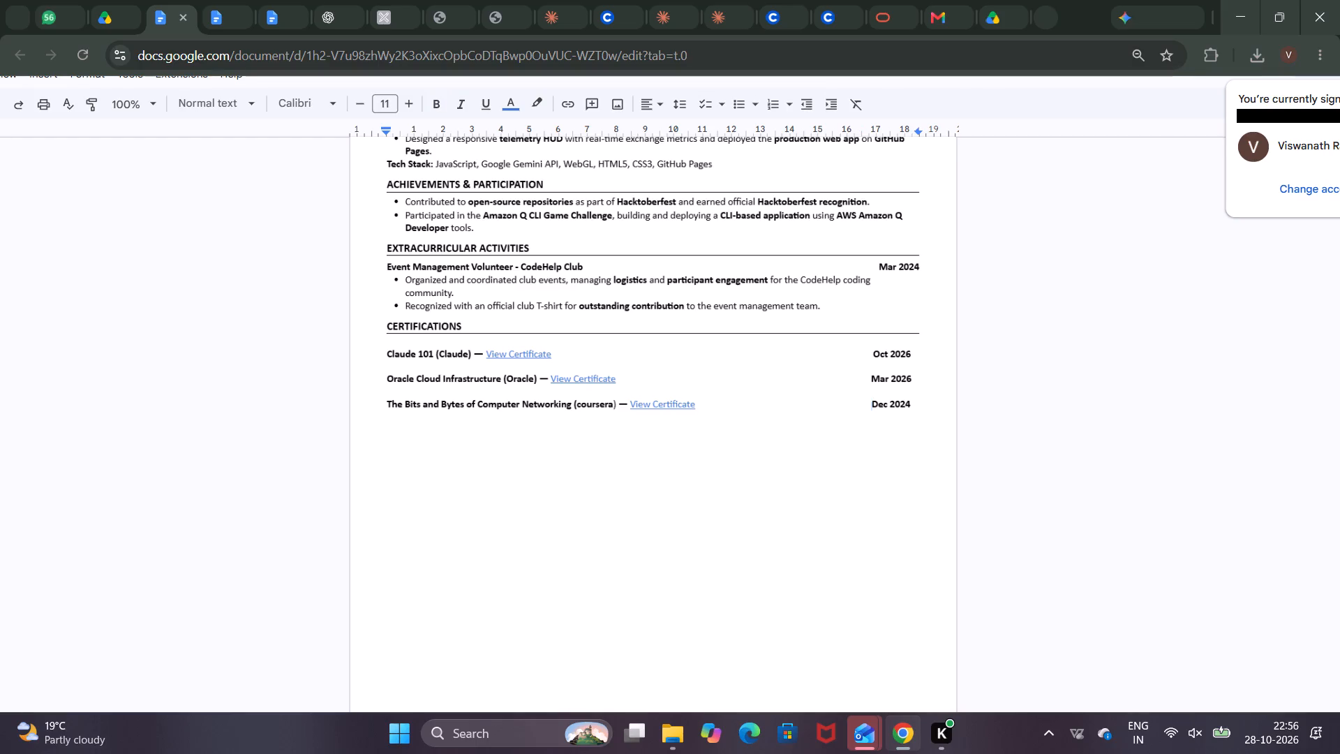
pyautogui.click(865, 348)
pyautogui.press('space')
pyautogui.press('space')
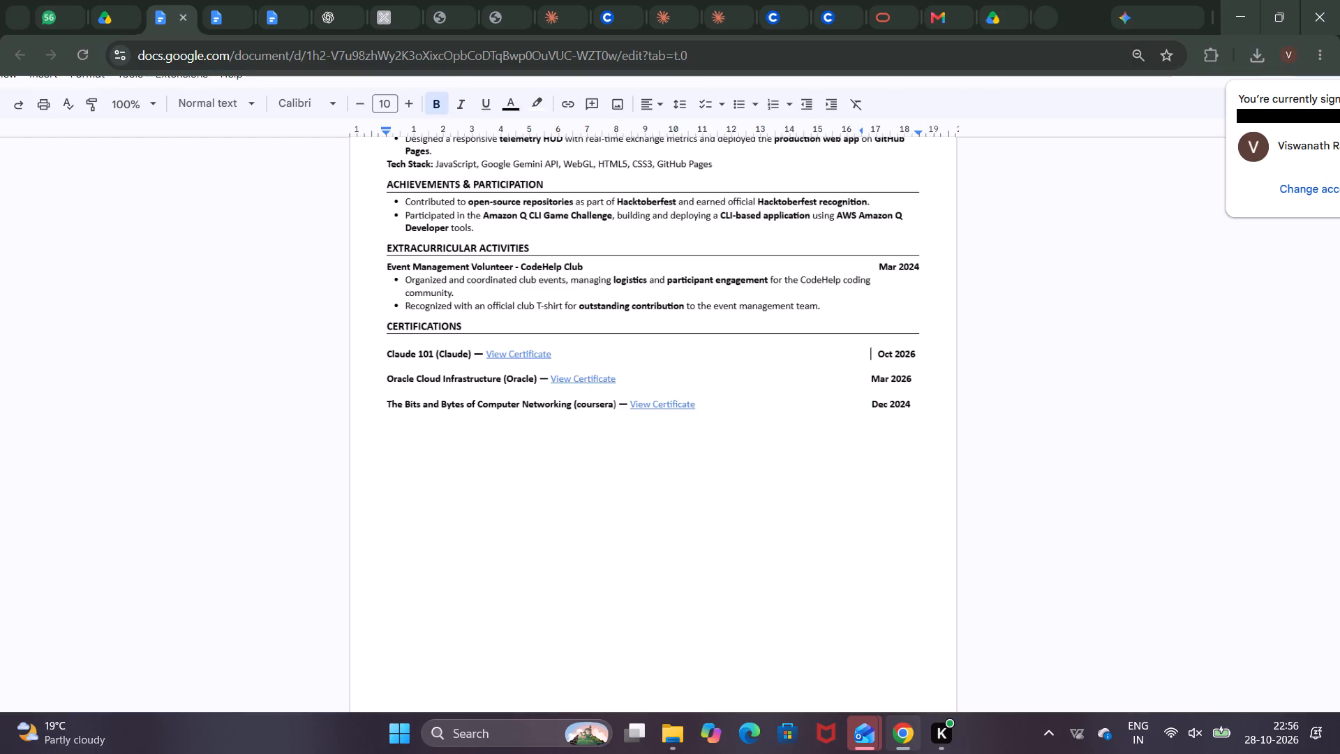
pyautogui.click(869, 382)
pyautogui.press('space')
pyautogui.press('space')
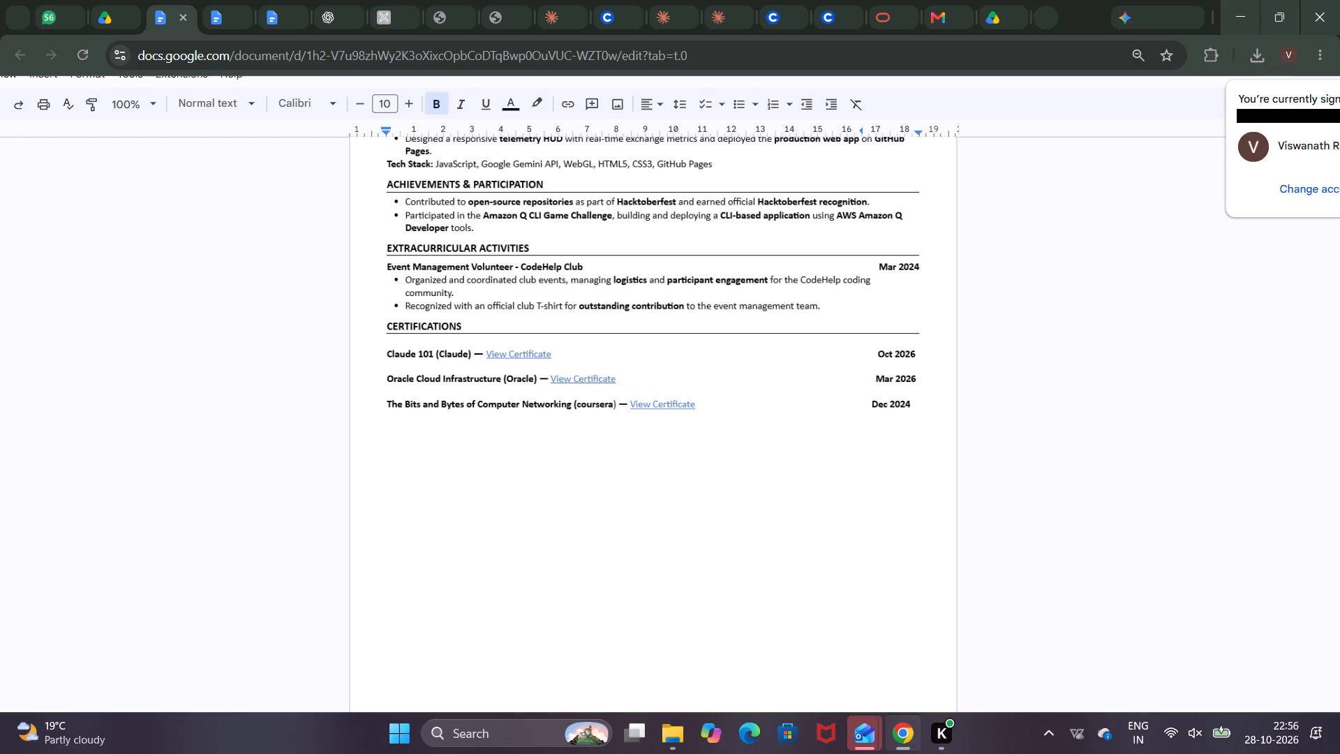
pyautogui.click(870, 411)
pyautogui.press('space')
pyautogui.press('space')
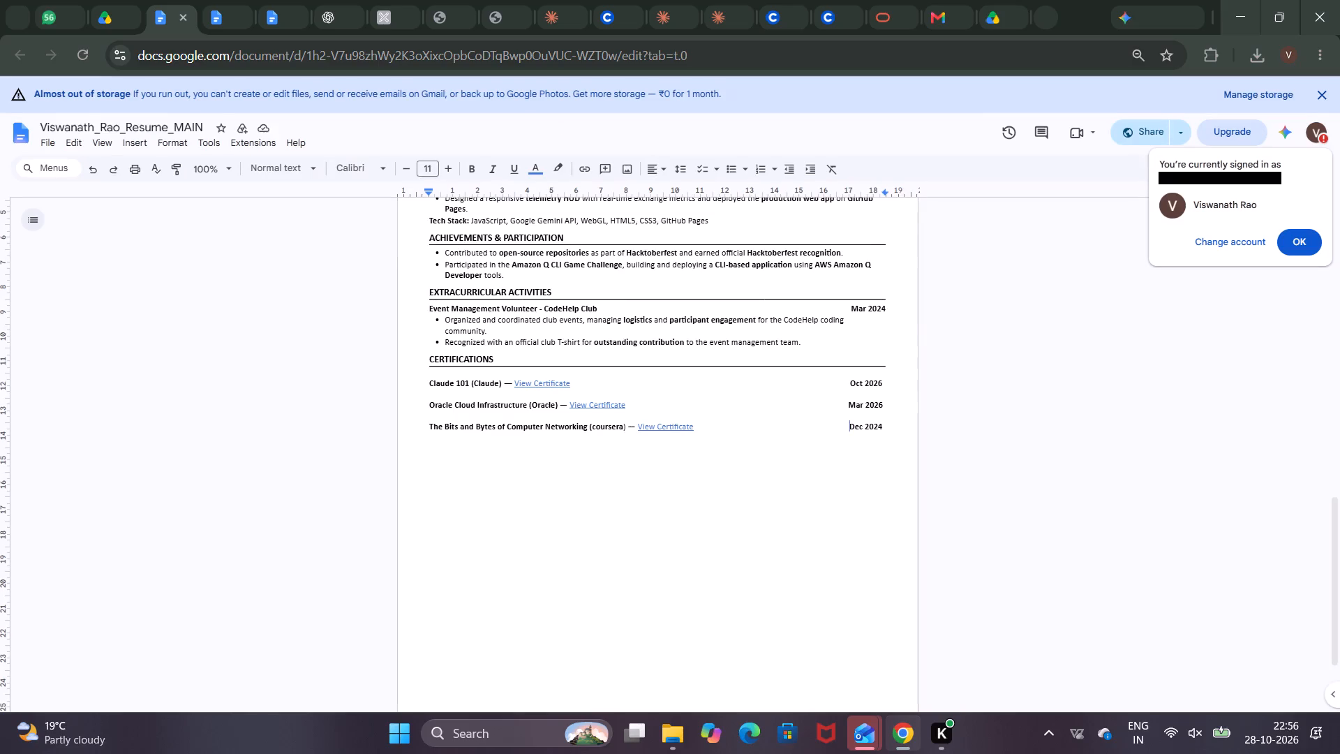
# Dismiss the notice about the signed-in account.
pyautogui.click(1298, 235)
# Highlight all three certification entries, including their dates, in yellow.
pyautogui.scroll(7, 573, 392)
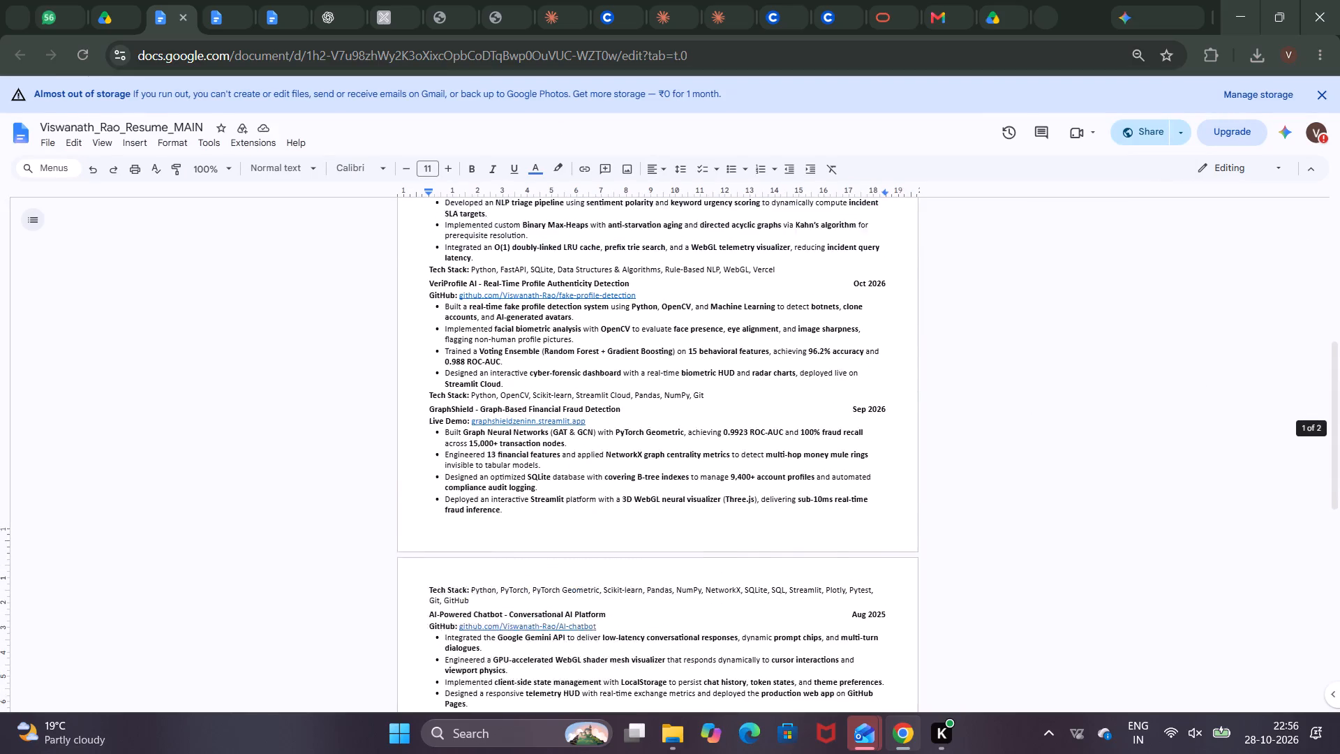
pyautogui.scroll(4, 573, 392)
pyautogui.scroll(-7, 573, 392)
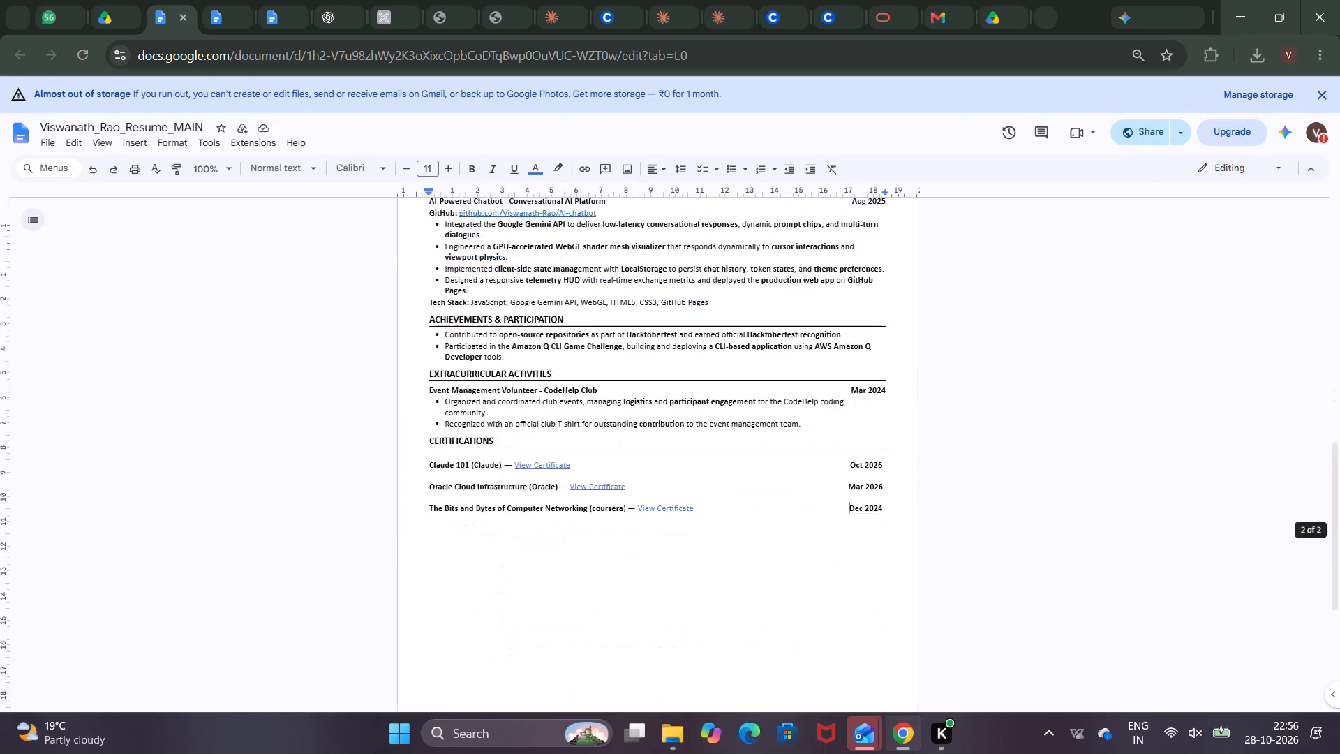
pyautogui.scroll(-2, 573, 392)
pyautogui.scroll(1, 573, 392)
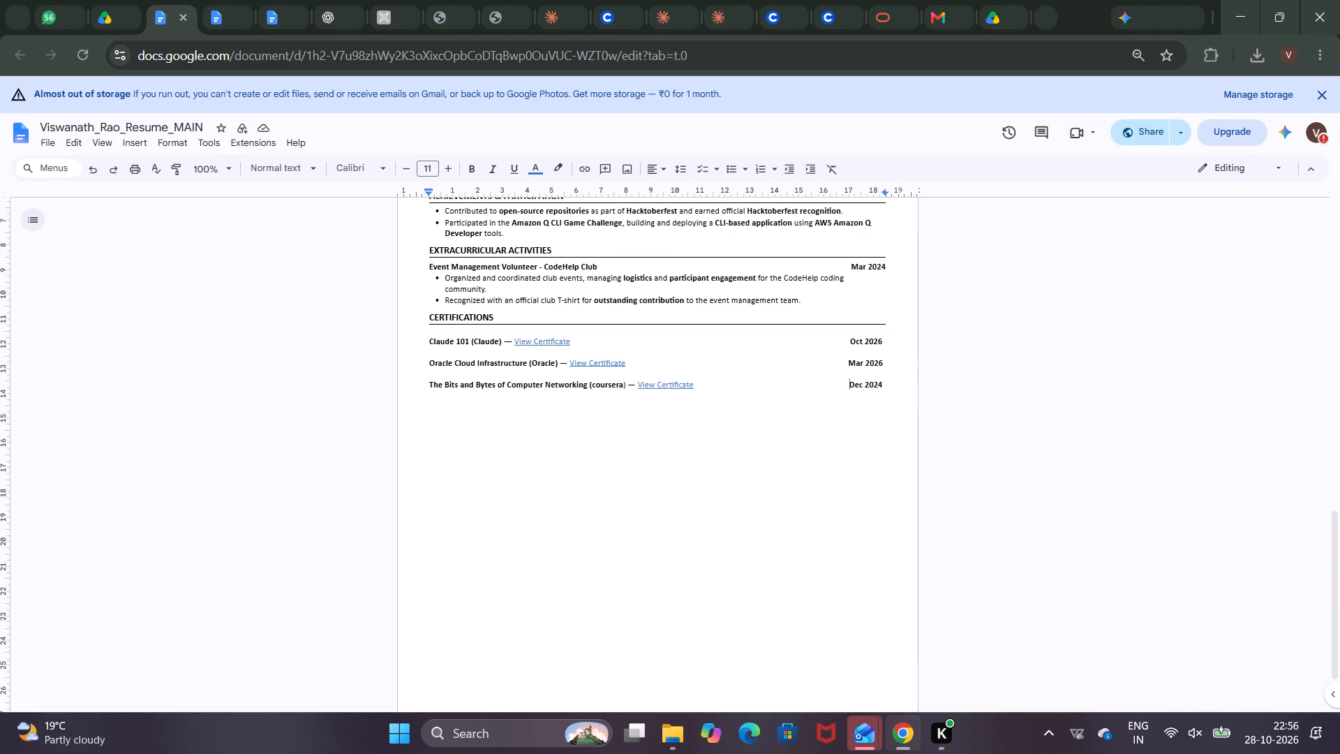
pyautogui.moveTo(426, 335); pyautogui.dragTo(831, 411)
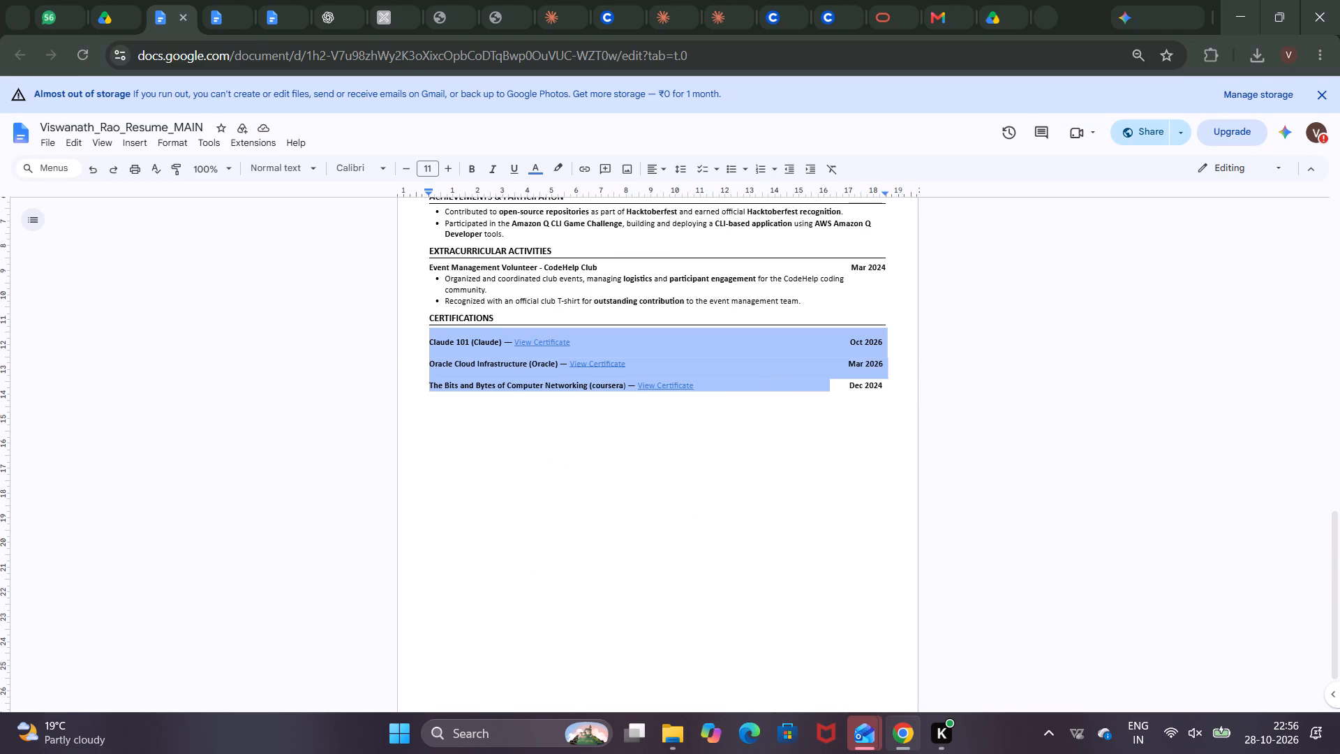
pyautogui.moveTo(831, 411); pyautogui.dragTo(925, 413)
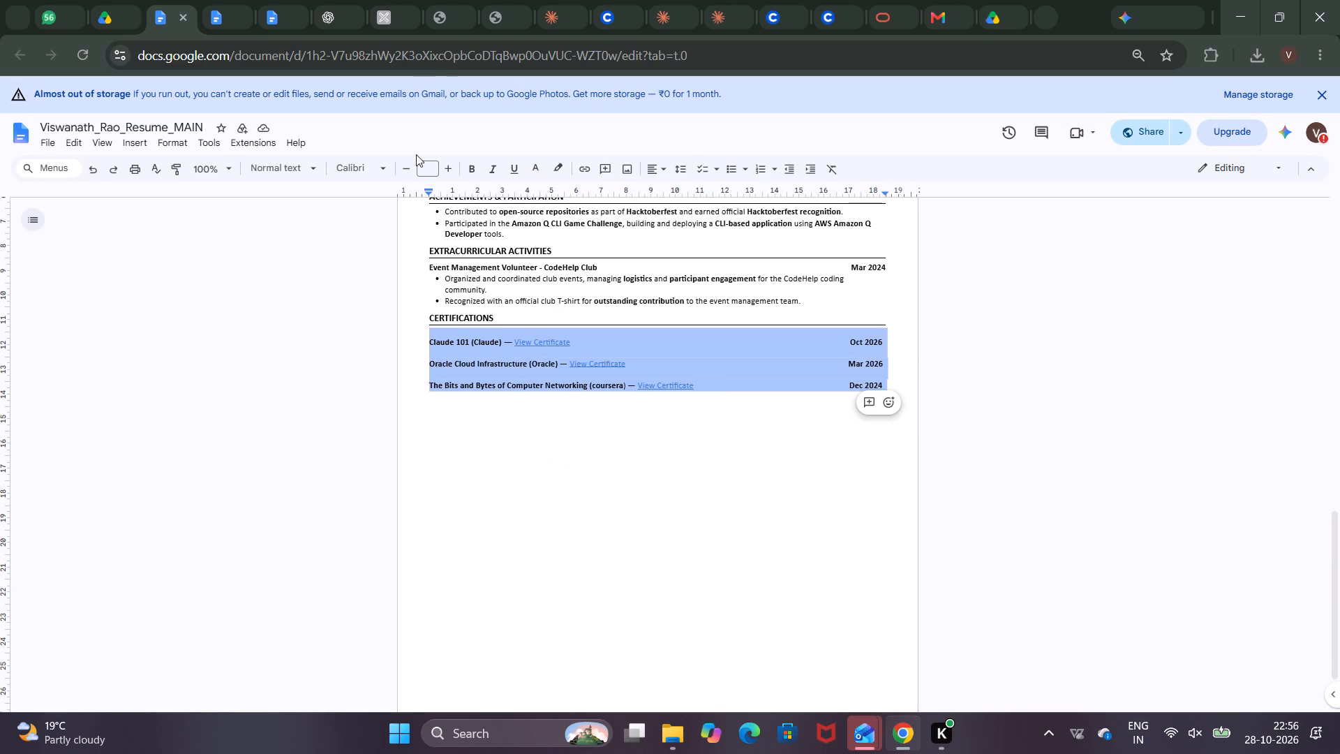
pyautogui.click(557, 161)
pyautogui.click(597, 222)
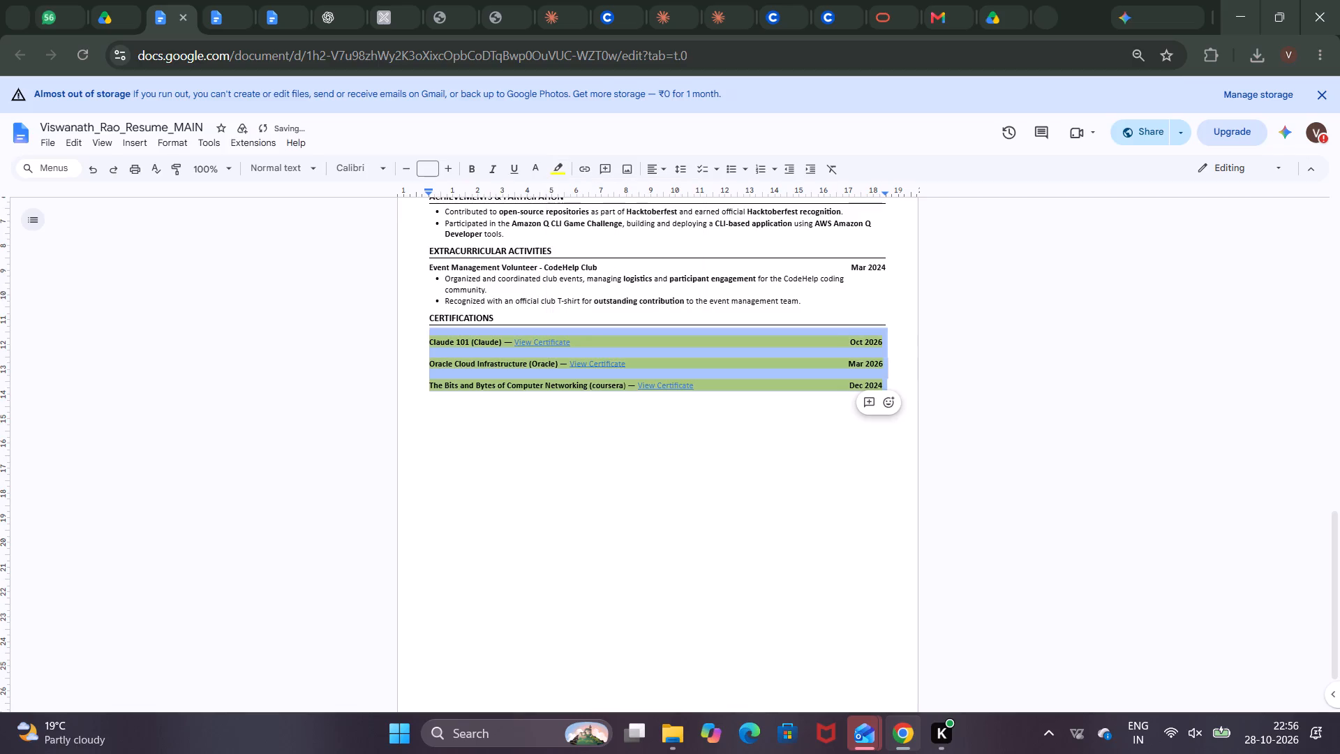
pyautogui.click(715, 536)
# Check the resume back up to the highlighted professional summary and save the document.
pyautogui.scroll(2, 715, 536)
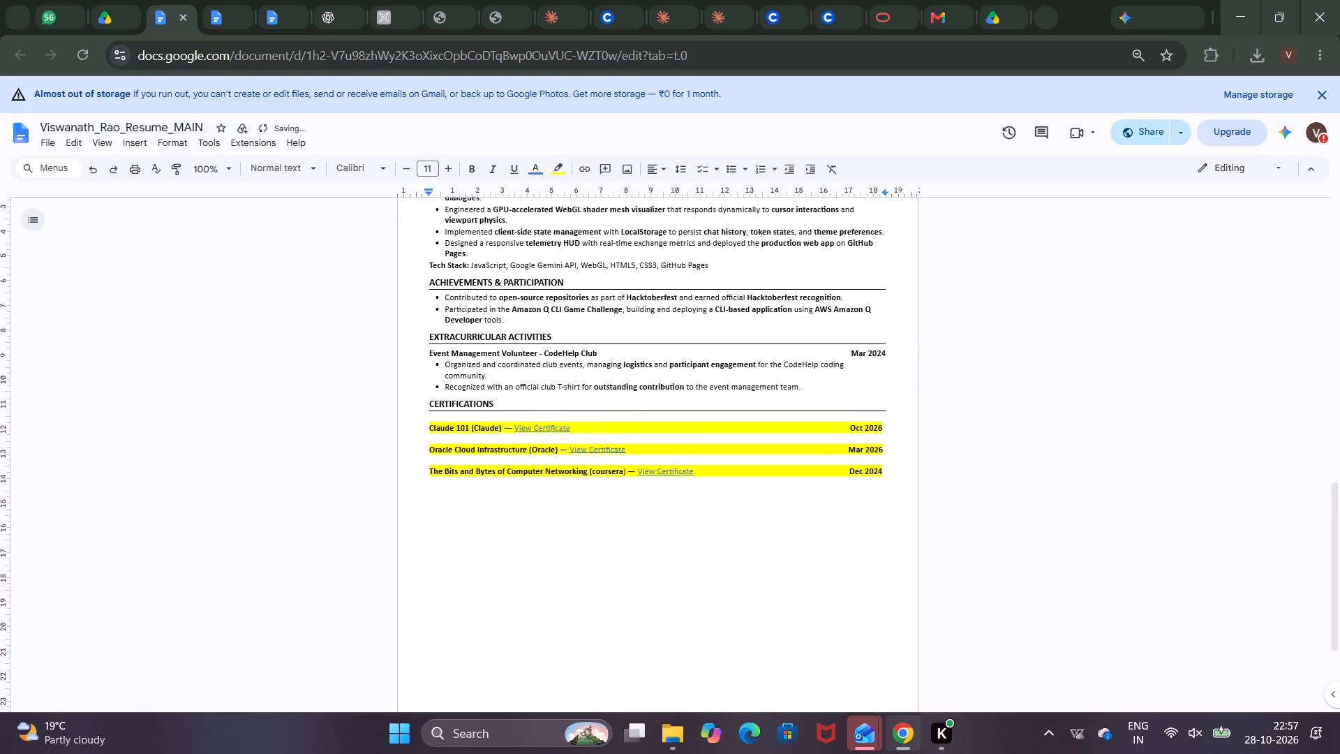
pyautogui.scroll(9, 715, 536)
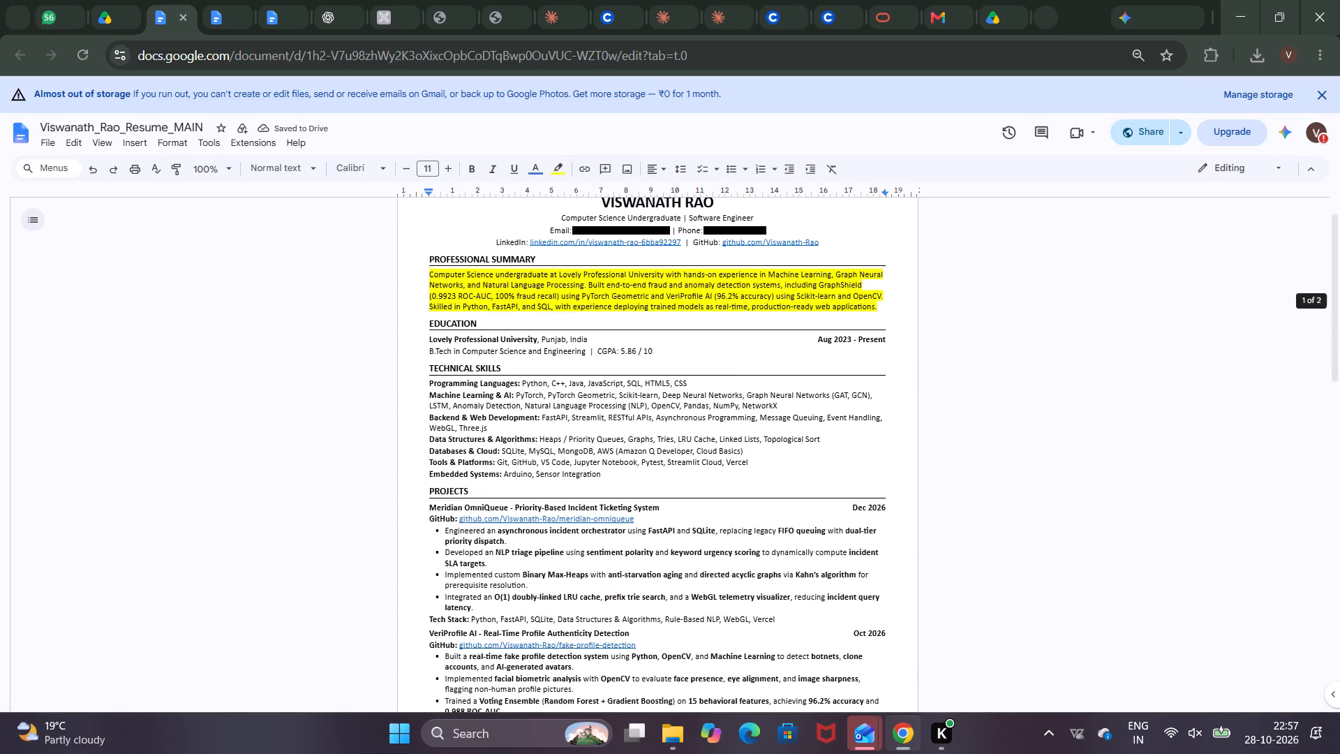
pyautogui.scroll(3, 715, 536)
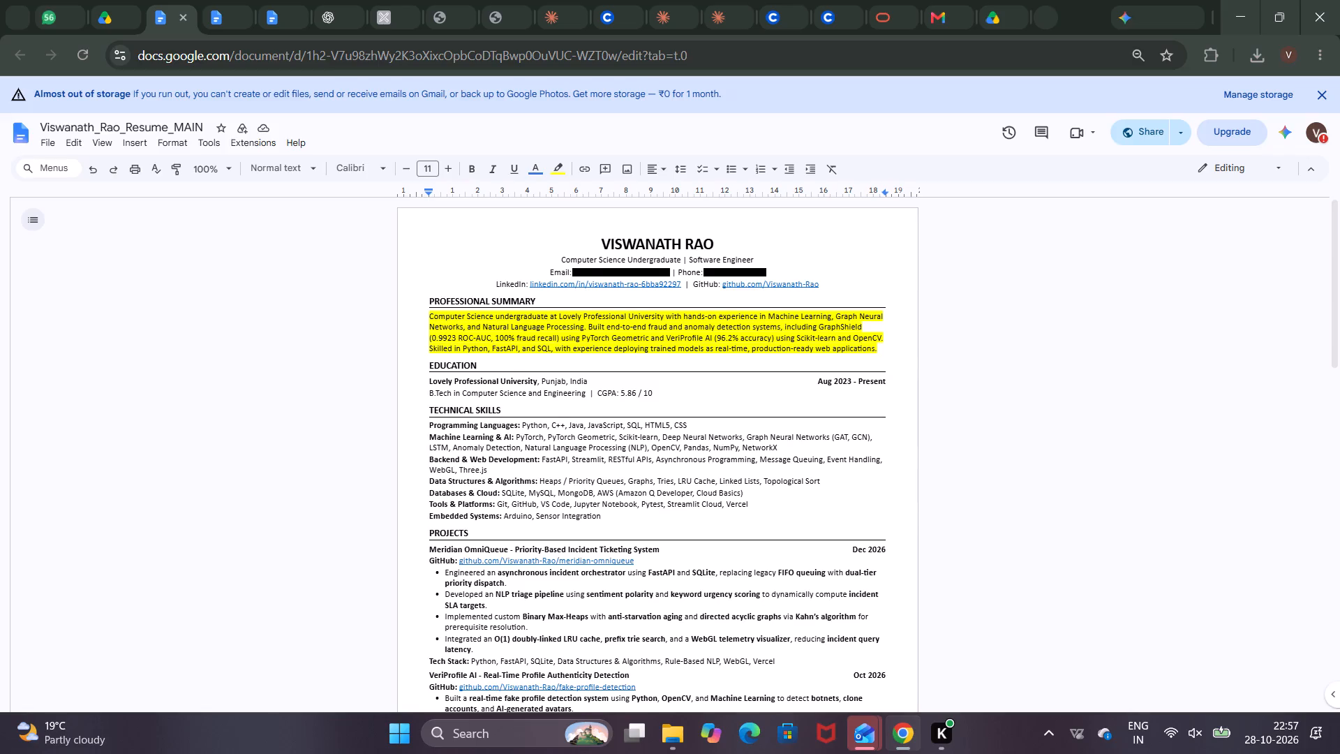
pyautogui.scroll(-1, 798, 472)
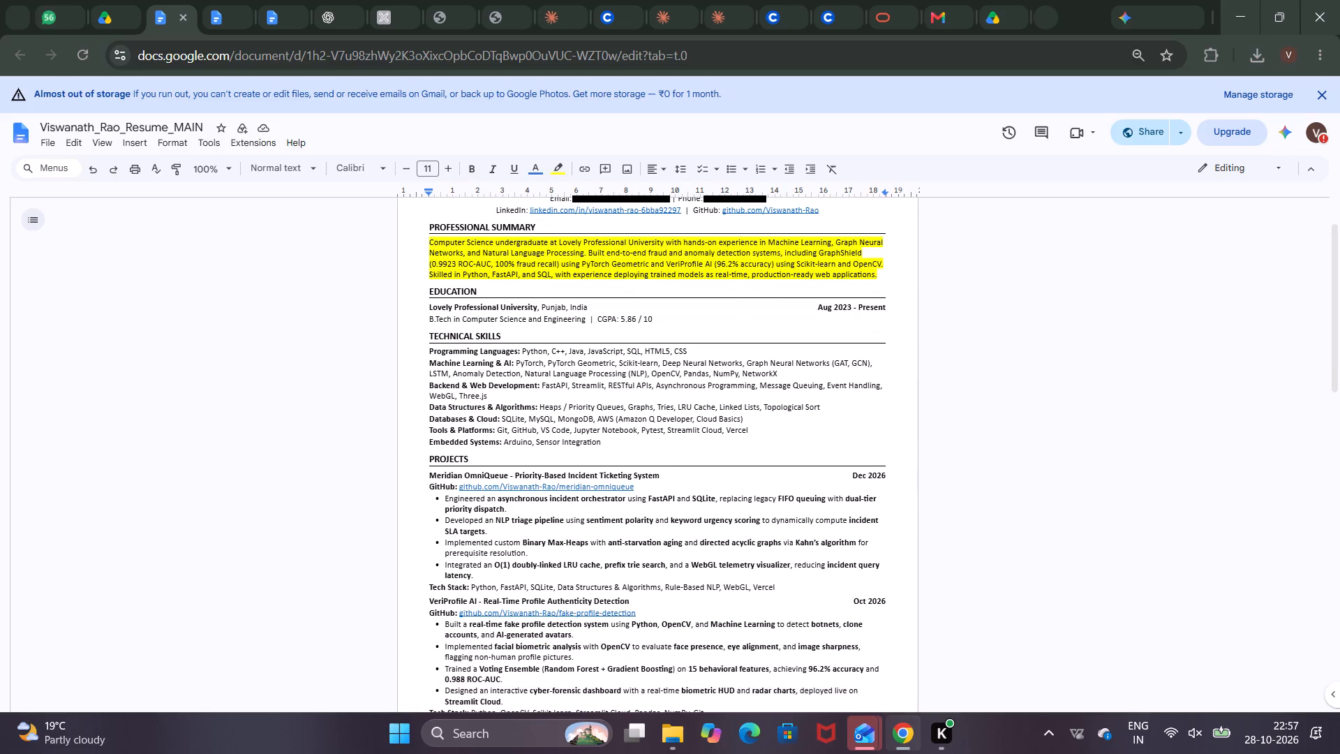
pyautogui.hotkey('ctrl', 's')
# Switch to the Google Drive home page.
pyautogui.click(117, 20)
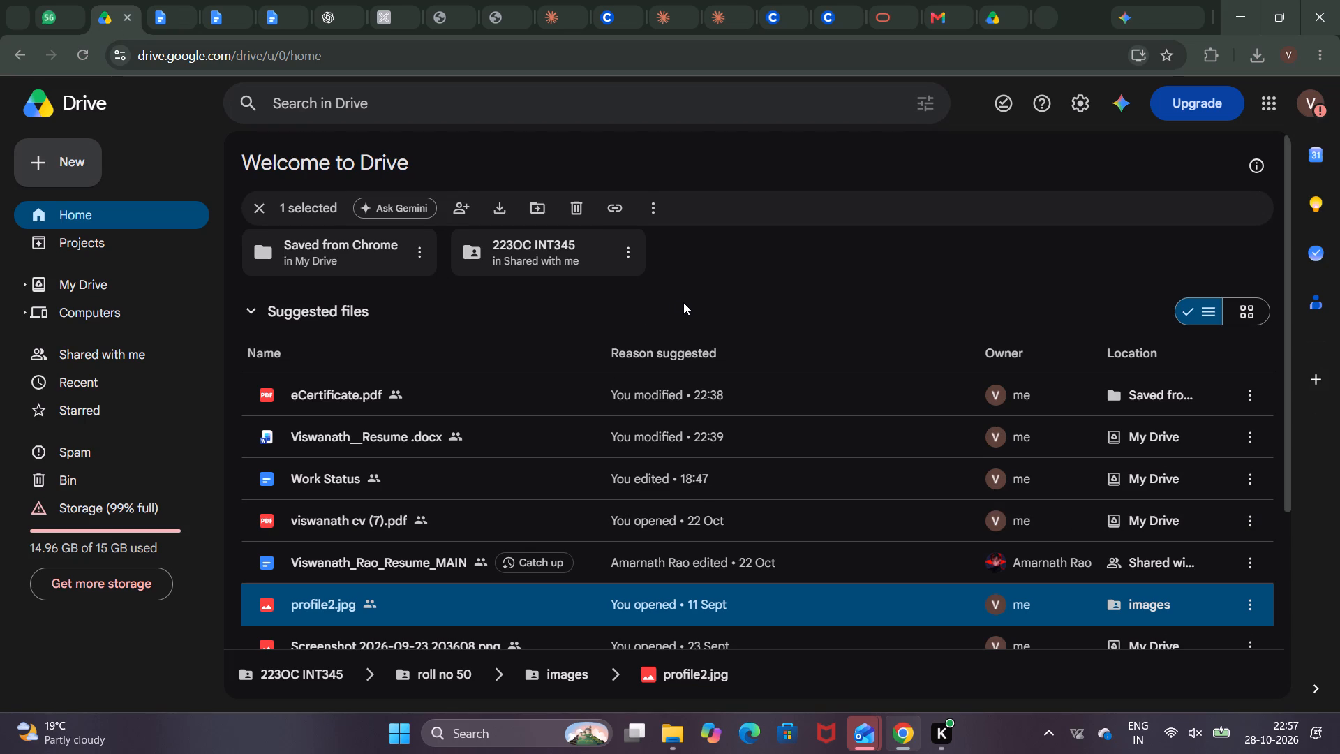
# Return to the MAIN resume and remove the yellow highlight from the professional summary paragraph.
pyautogui.click(179, 32)
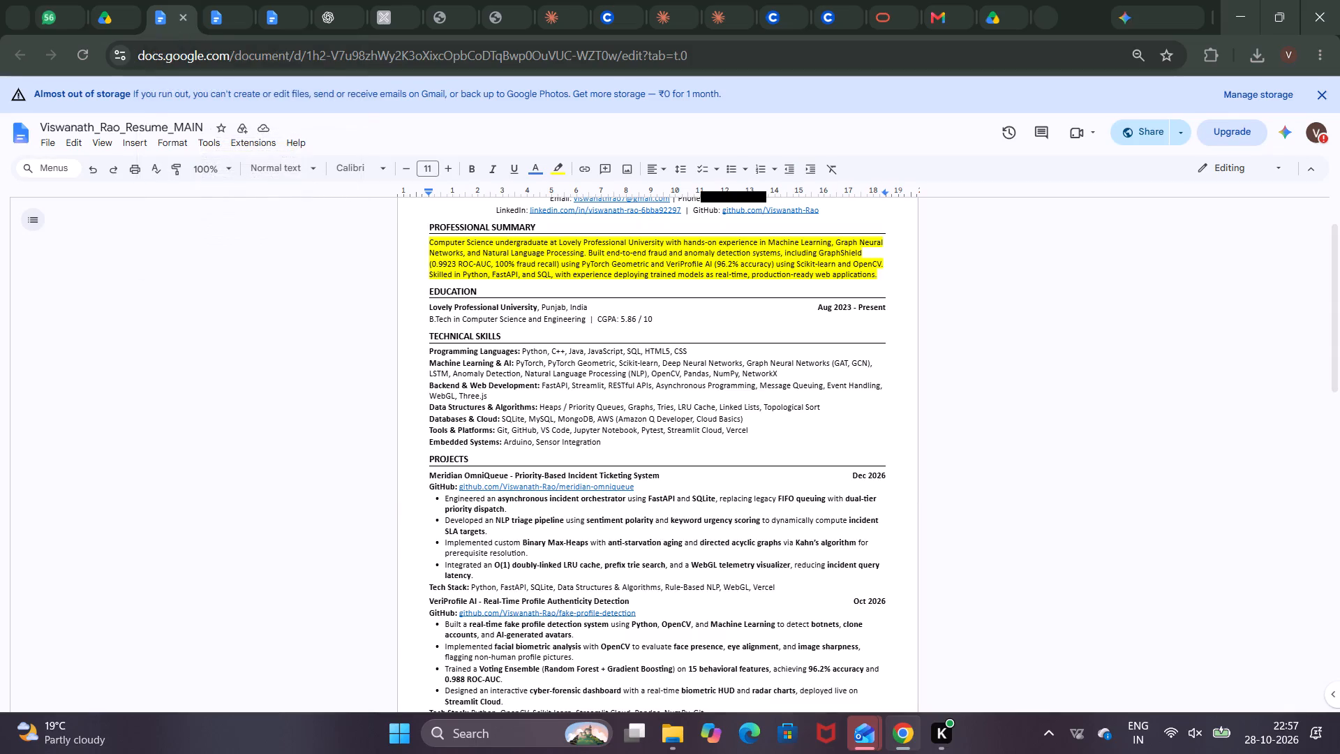
pyautogui.moveTo(881, 278); pyautogui.dragTo(692, 256)
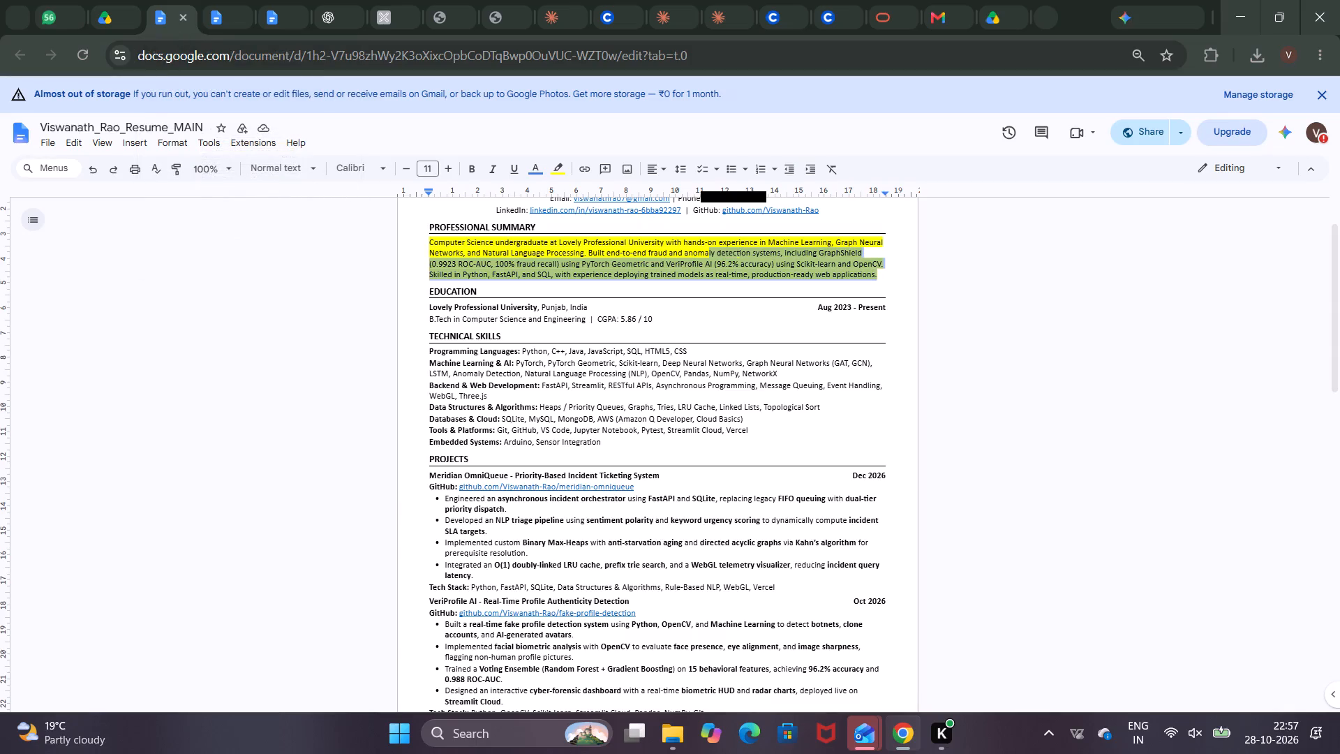
pyautogui.moveTo(692, 256); pyautogui.dragTo(429, 240)
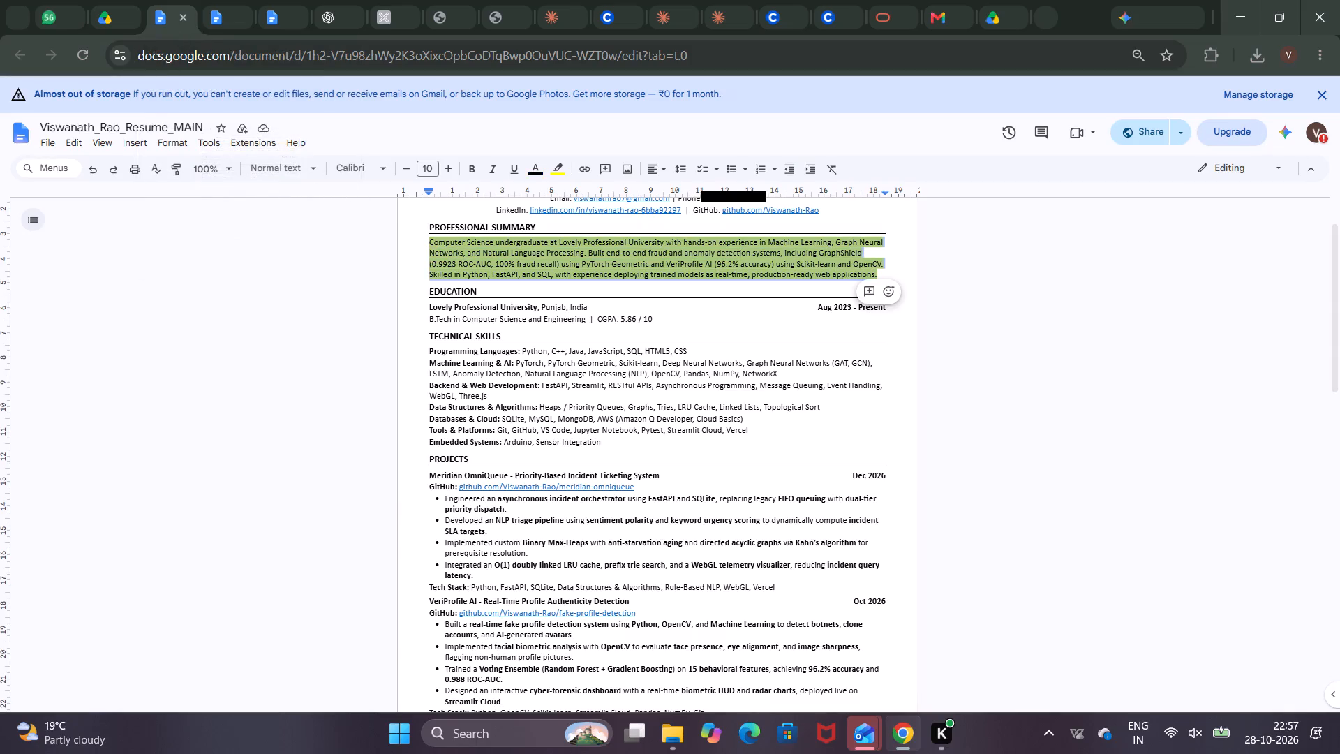
pyautogui.click(558, 176)
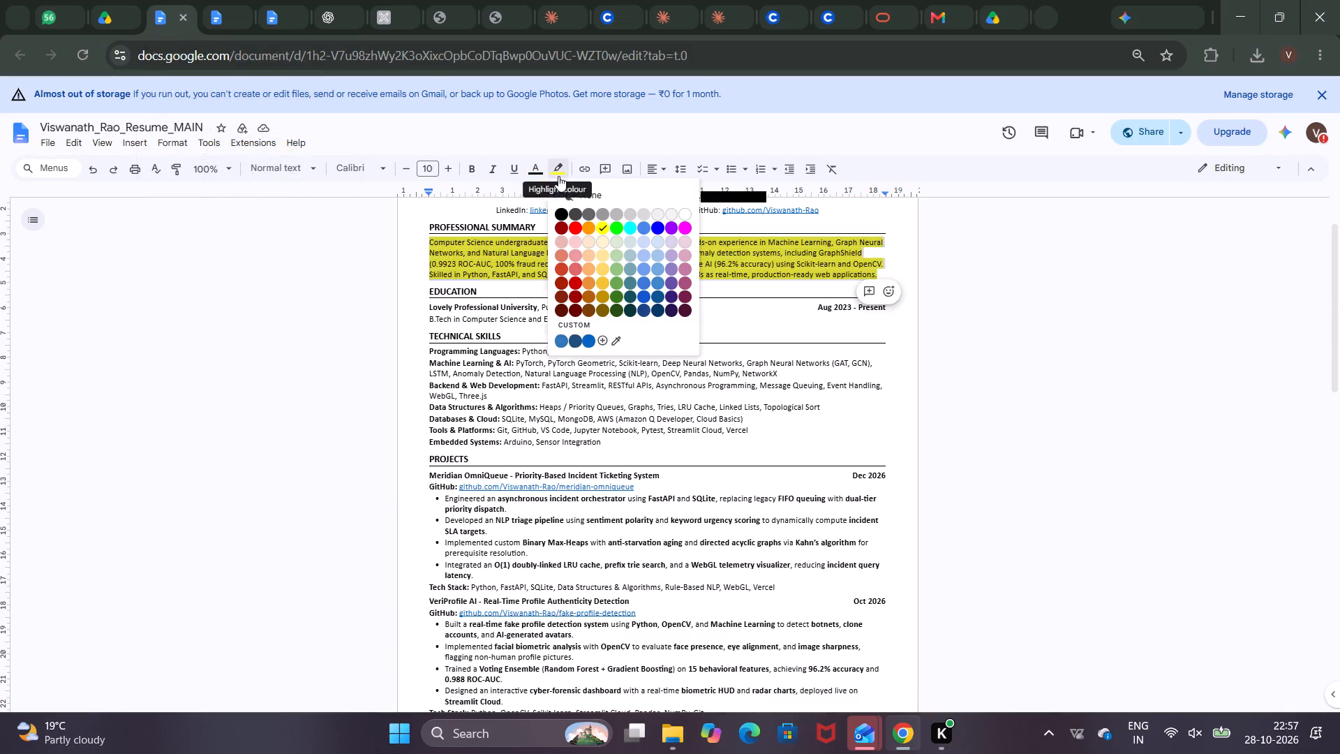
pyautogui.click(563, 212)
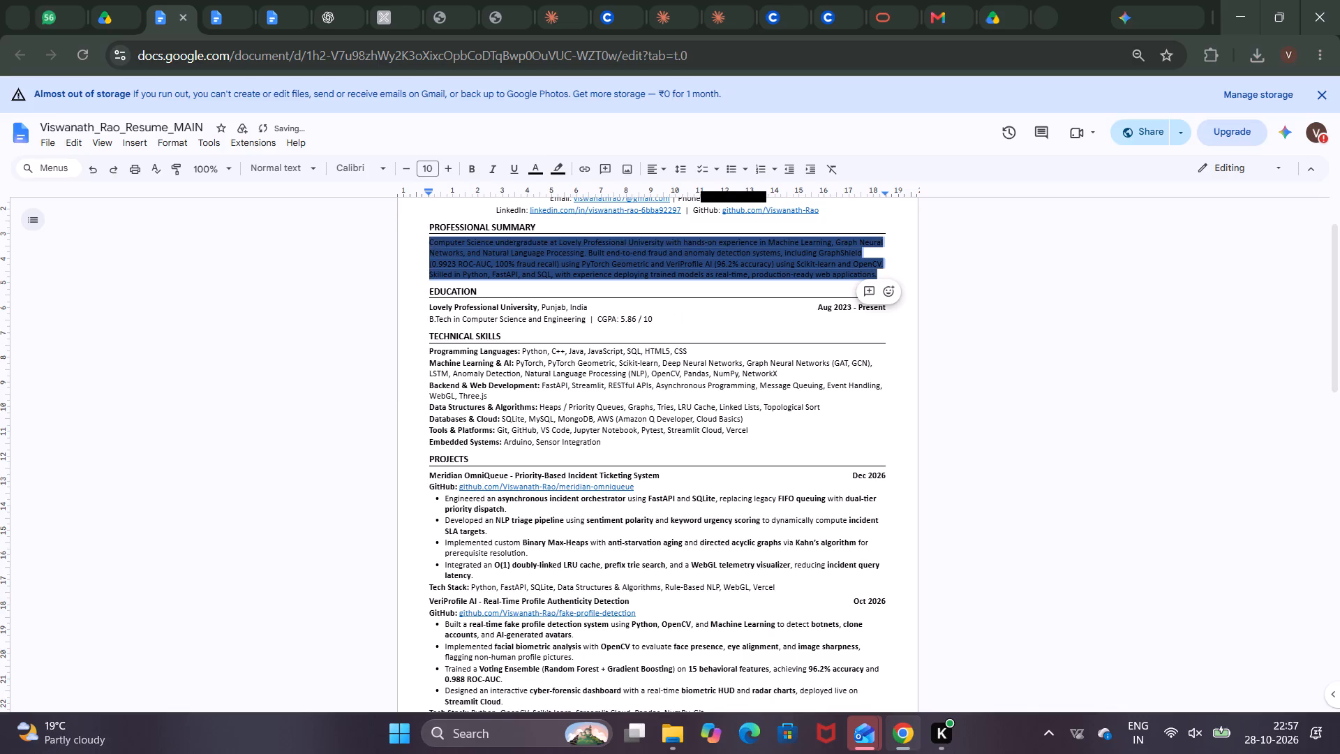
pyautogui.click(553, 166)
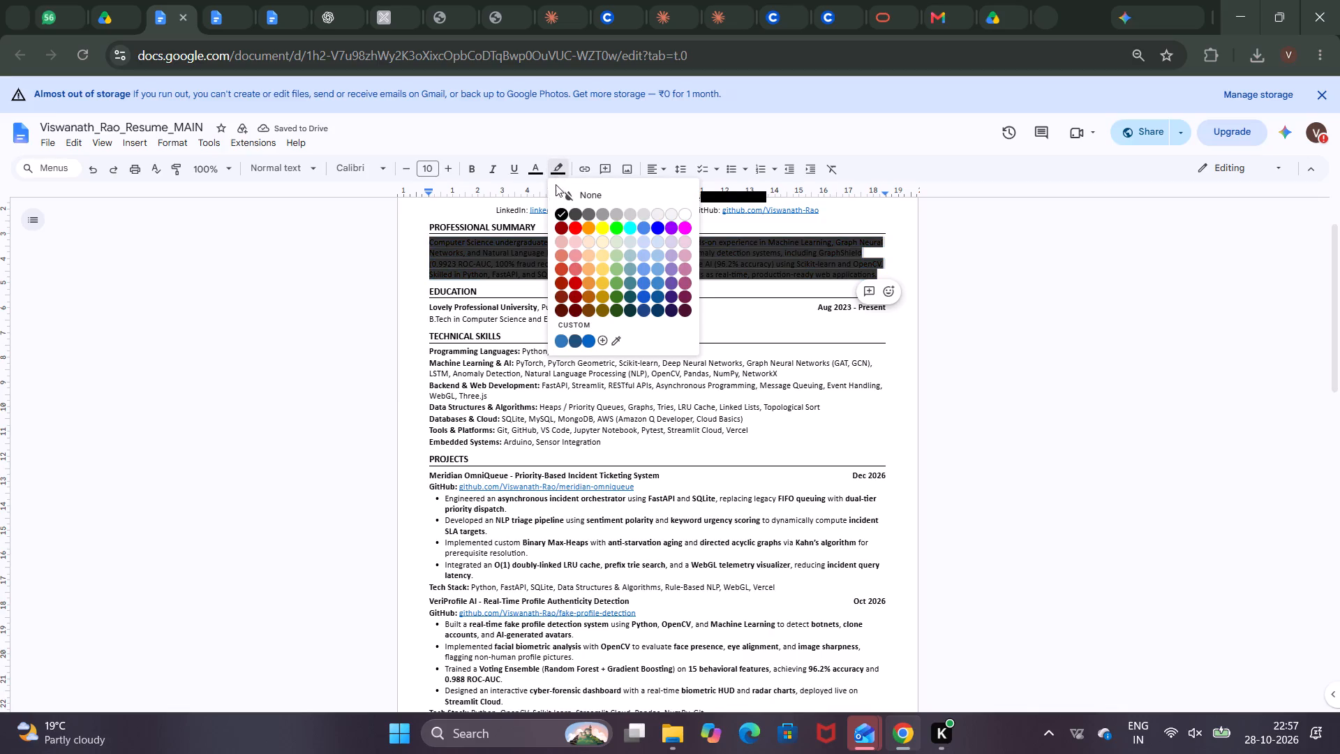
pyautogui.click(569, 191)
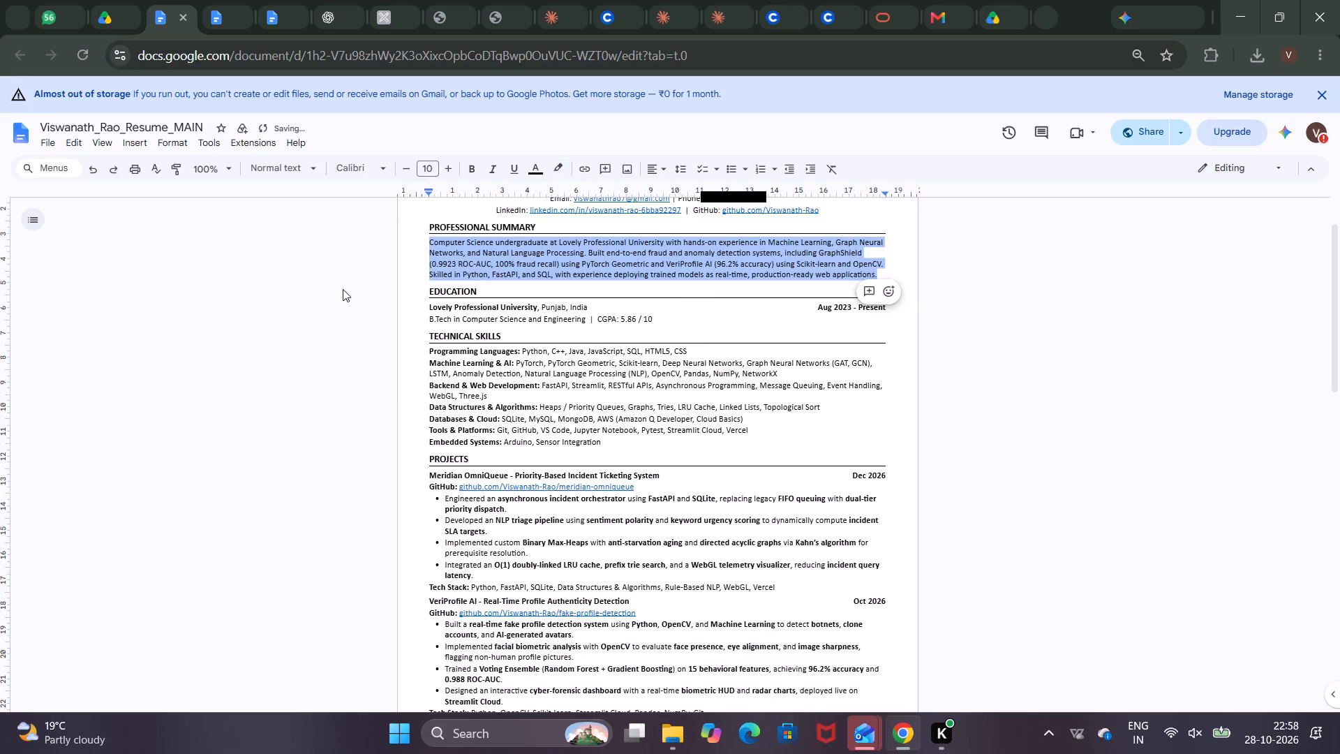
pyautogui.click(343, 289)
# Remove the yellow highlight from all three certification entries, including their dates, and save the document.
pyautogui.scroll(-8, 893, 528)
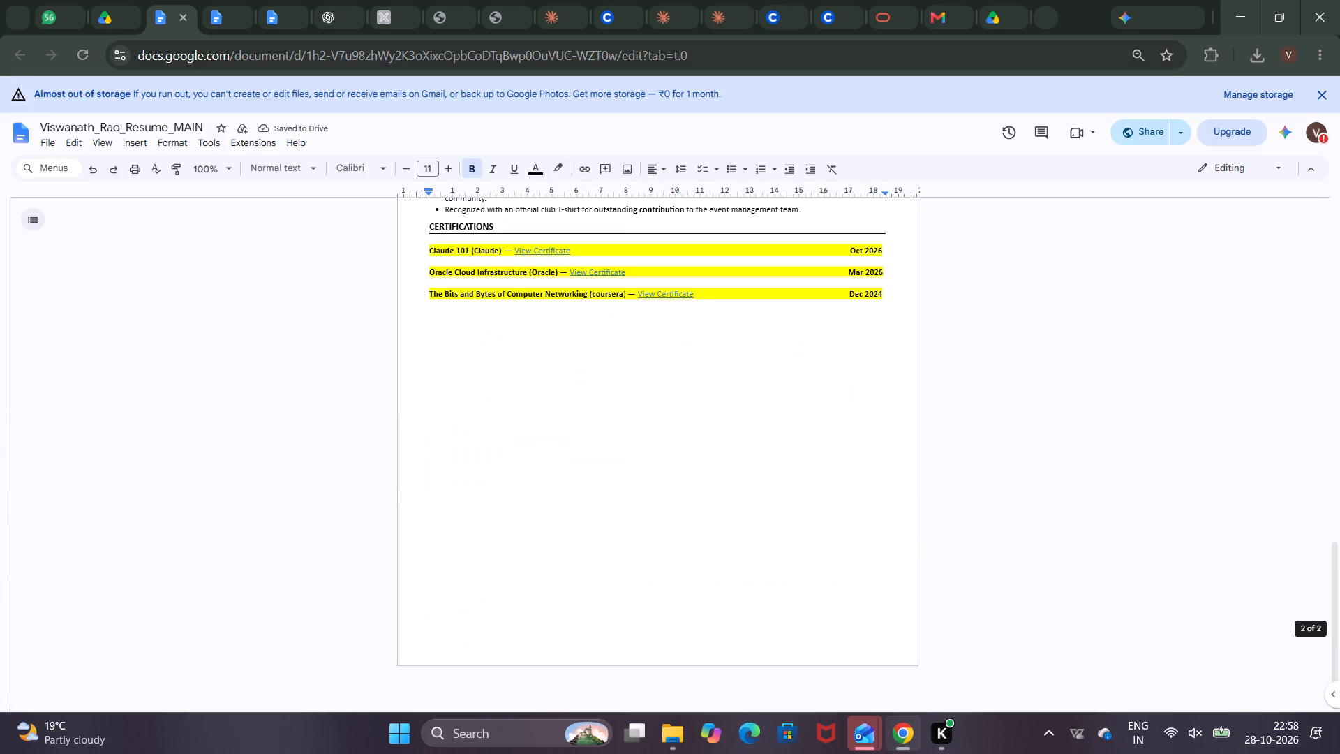
pyautogui.scroll(-2, 893, 528)
pyautogui.moveTo(900, 301); pyautogui.dragTo(707, 270)
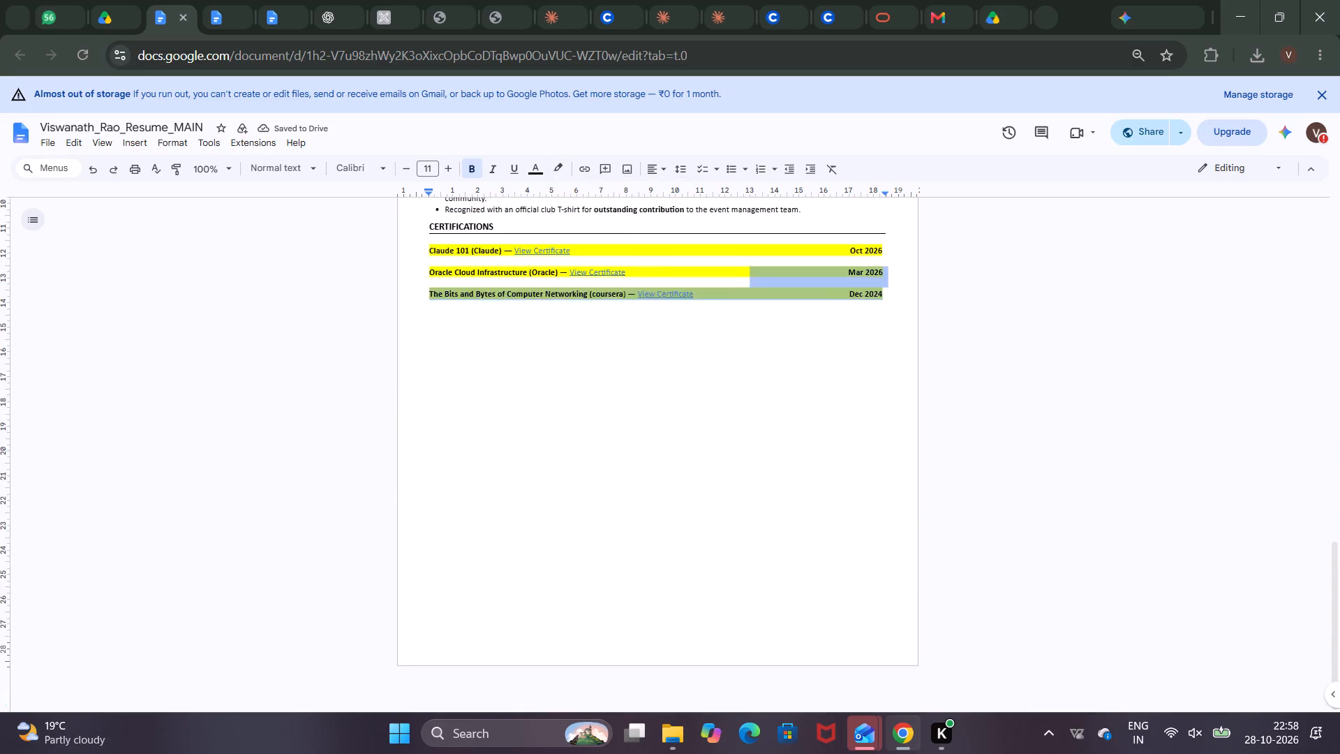
pyautogui.moveTo(707, 270); pyautogui.dragTo(418, 253)
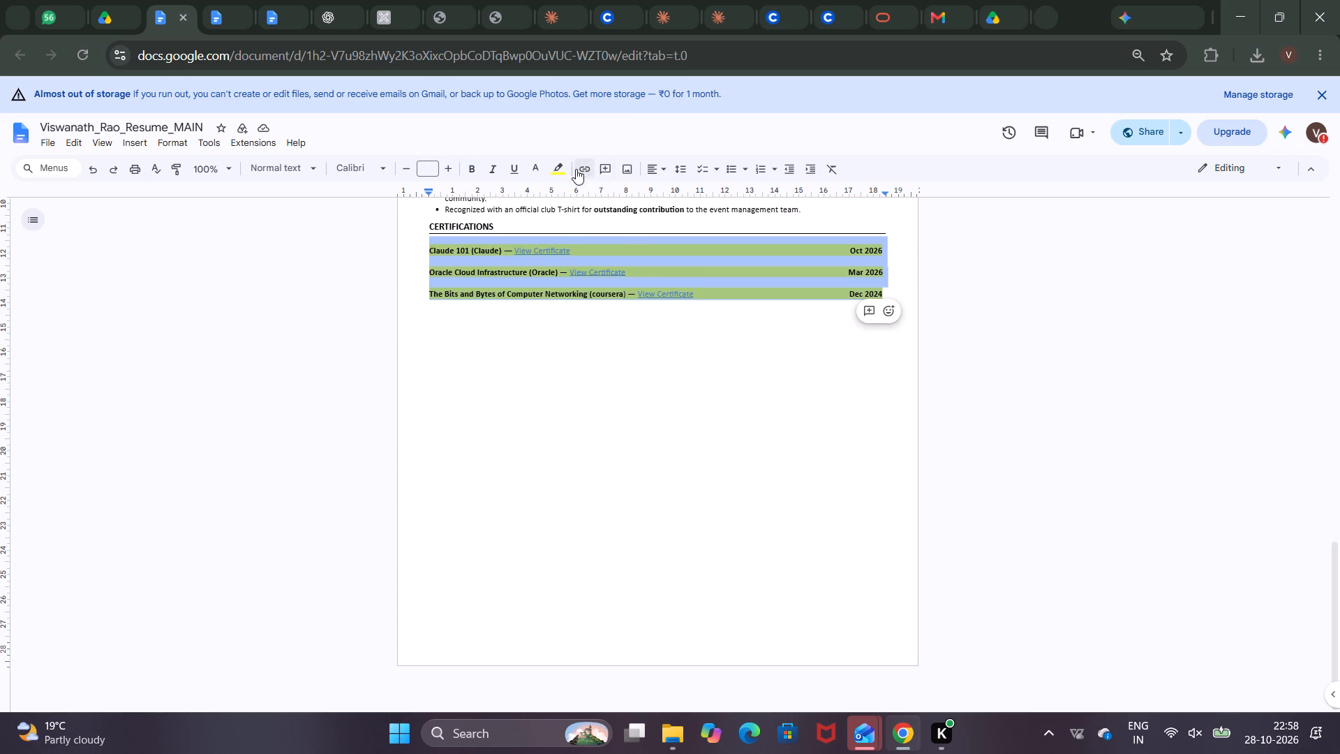
pyautogui.click(559, 169)
pyautogui.click(569, 192)
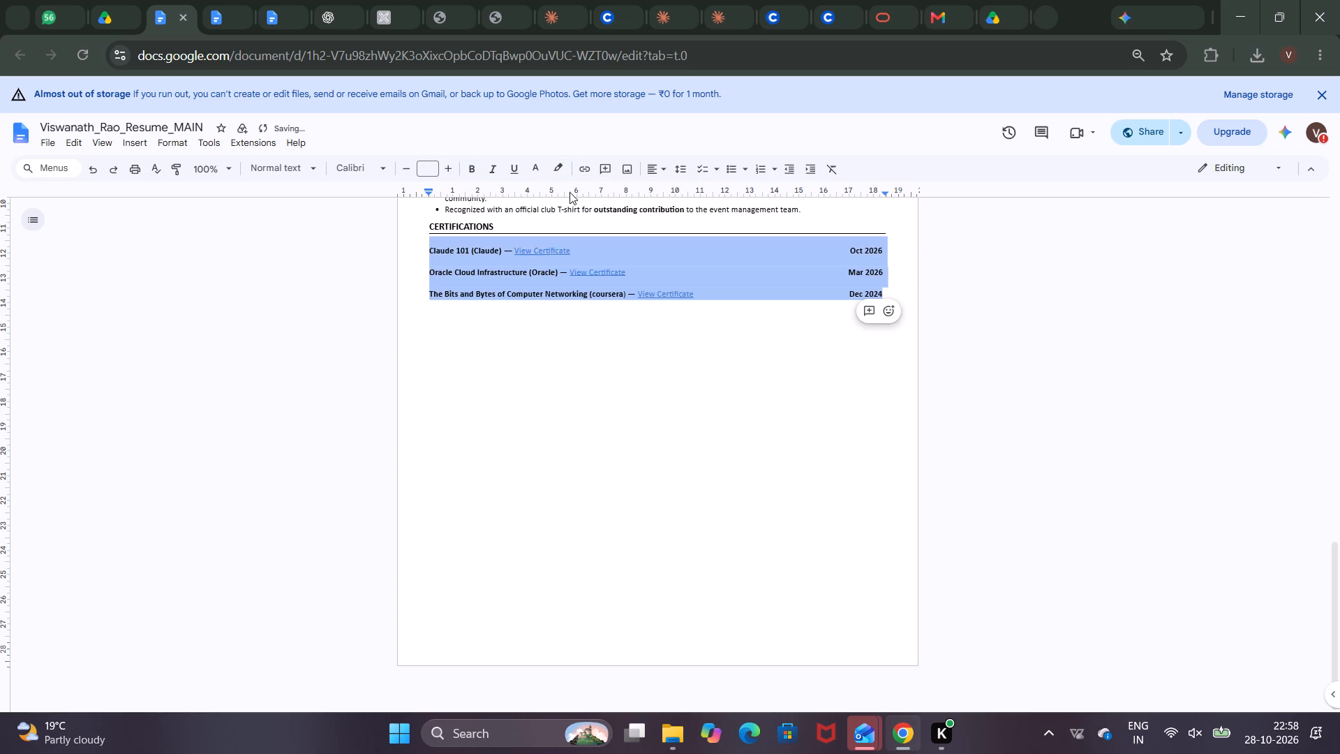
pyautogui.click(579, 441)
pyautogui.hotkey('ctrl', 's')
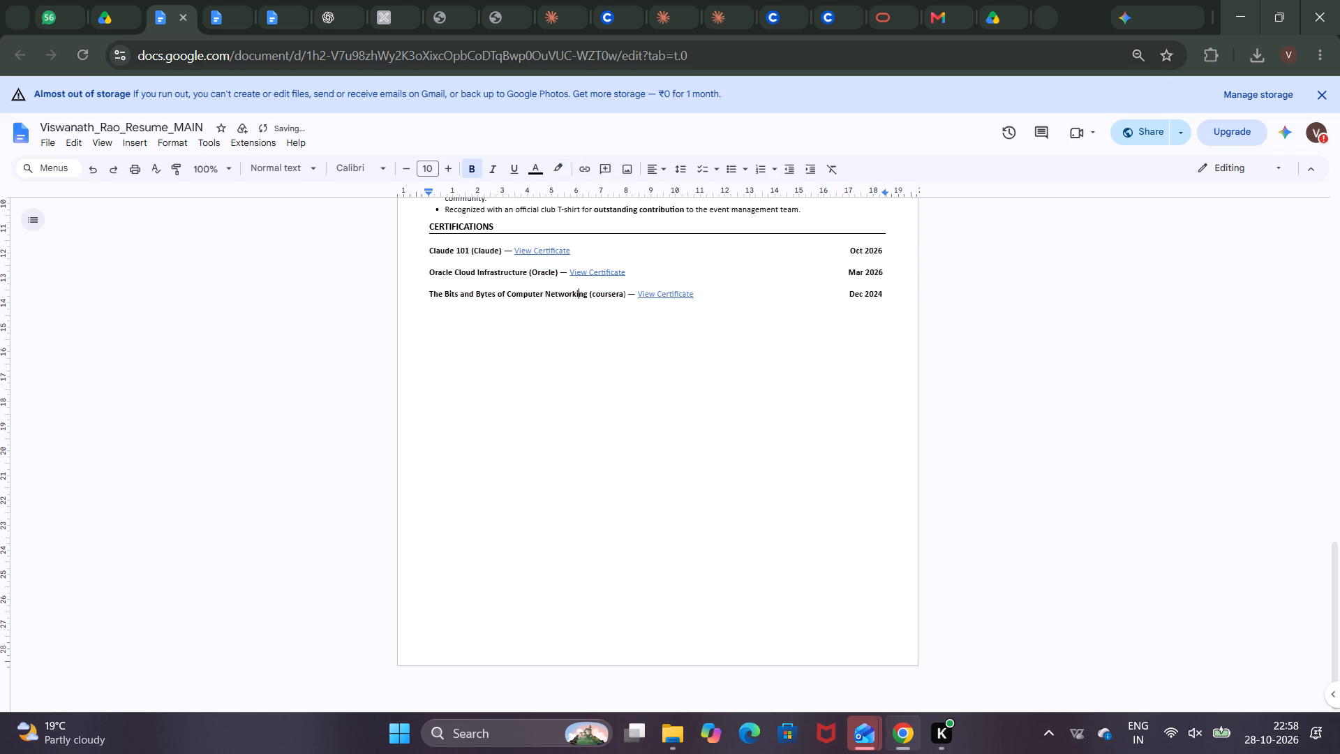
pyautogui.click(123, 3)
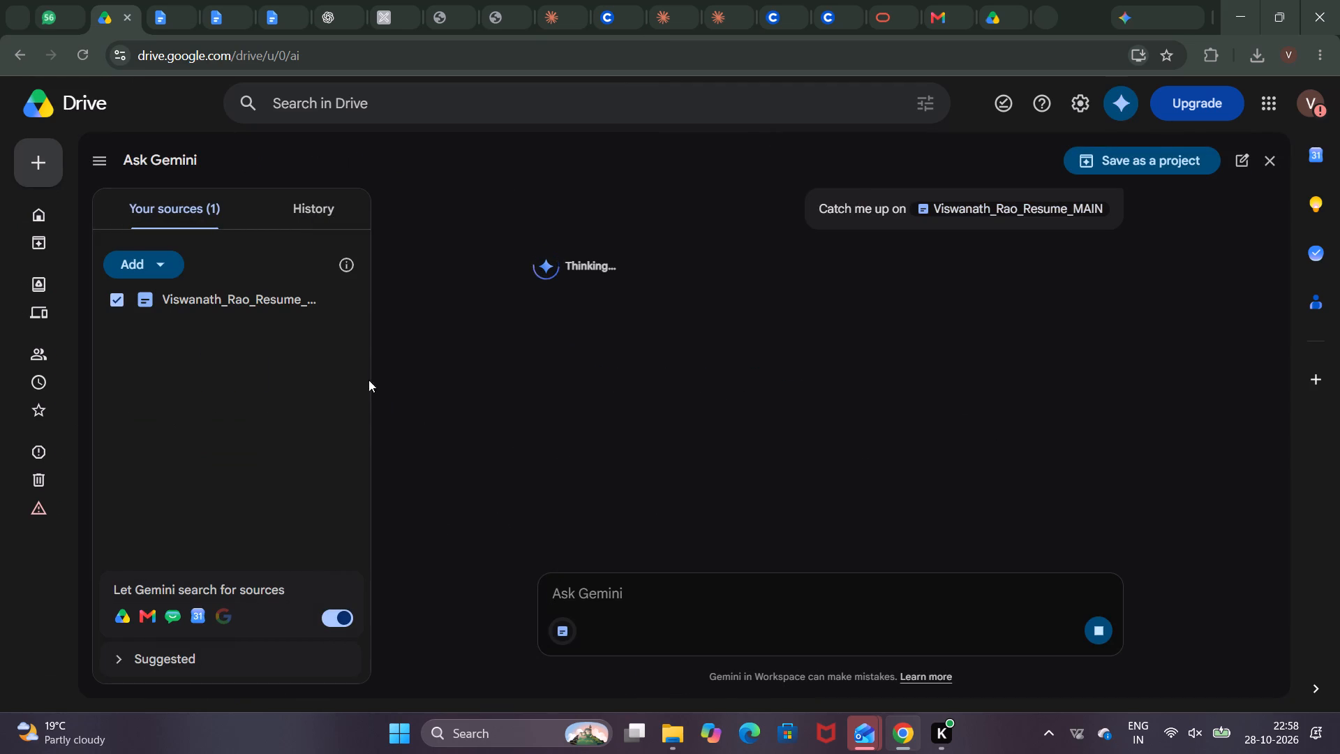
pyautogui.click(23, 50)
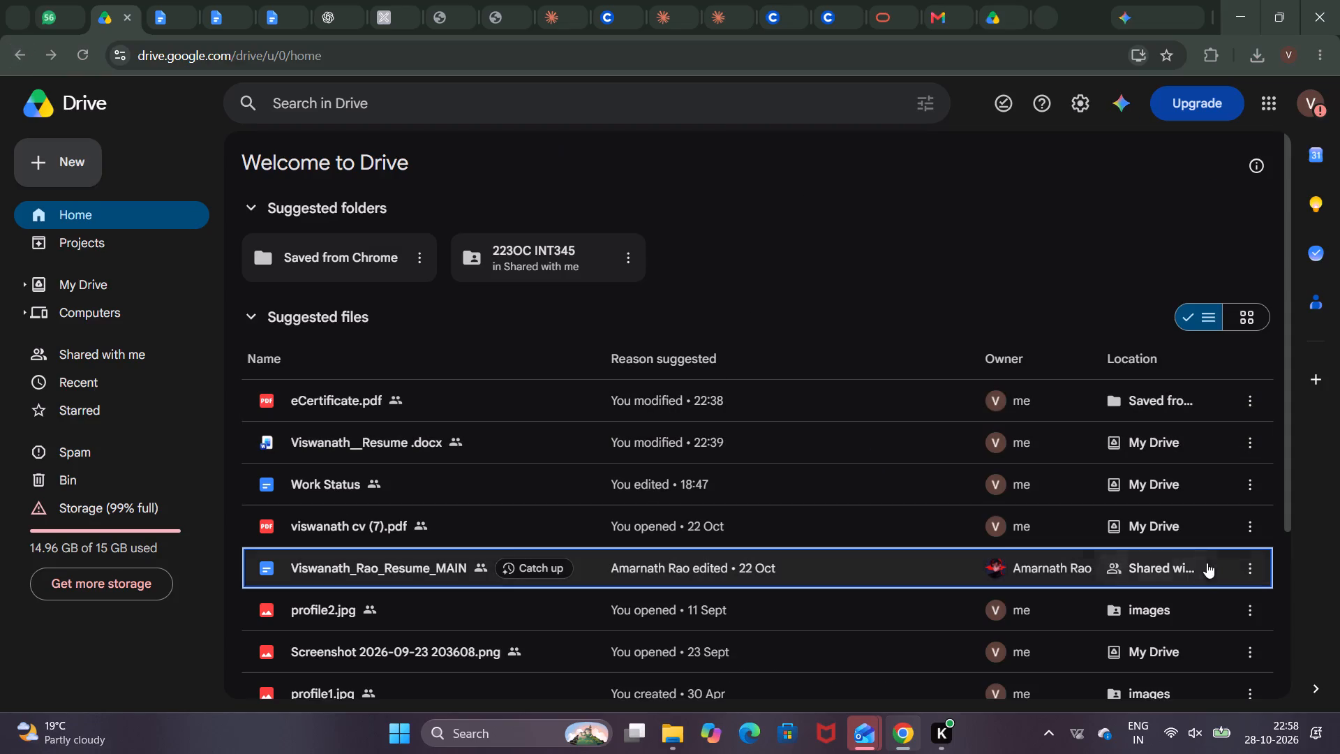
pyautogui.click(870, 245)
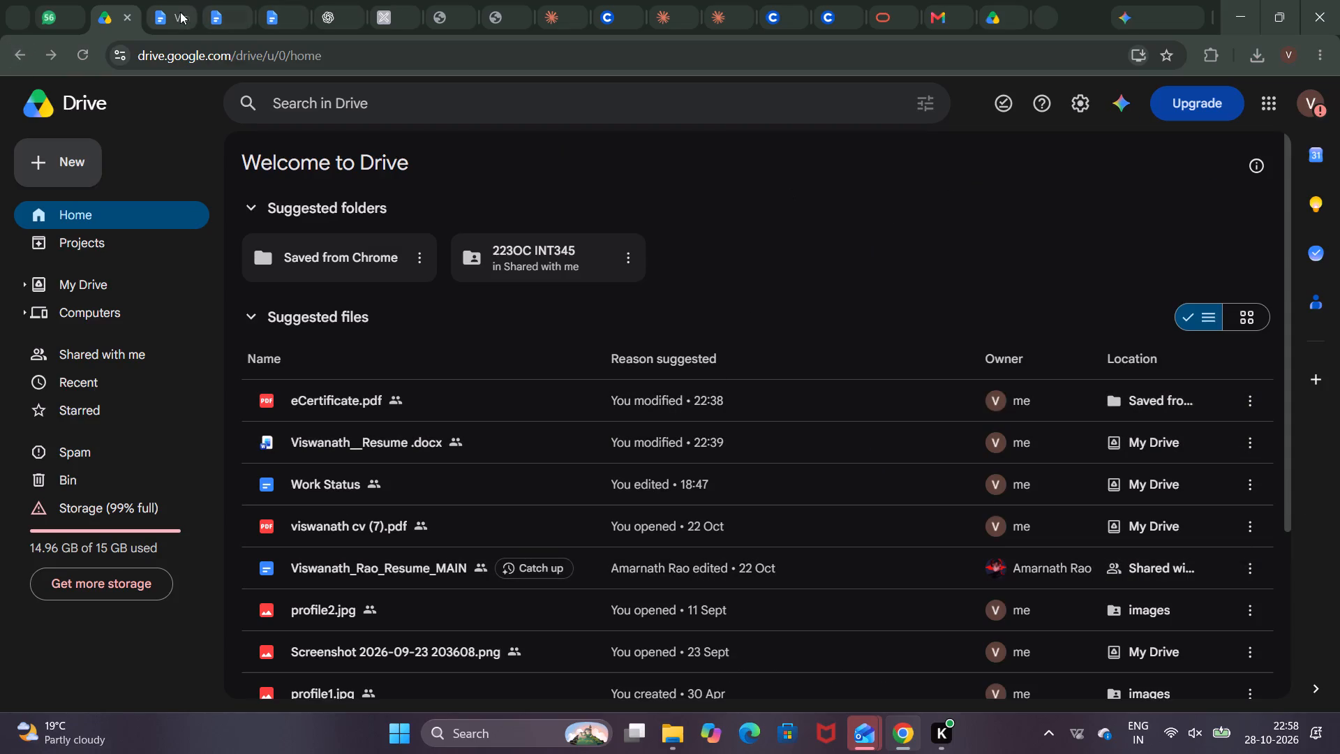
# Go back to the MAIN resume, save it, and download it as a PDF document.
pyautogui.click(180, 12)
pyautogui.scroll(9, 595, 526)
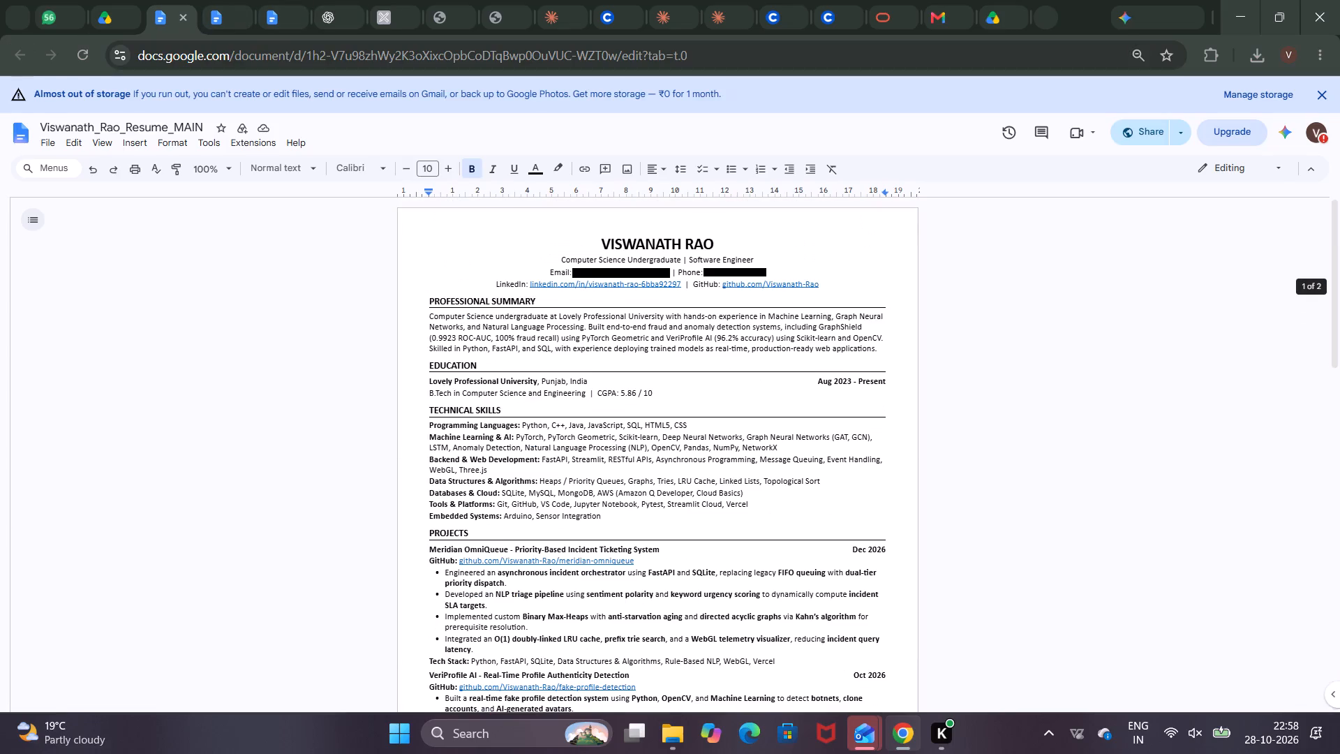
pyautogui.hotkey('ctrl', 's')
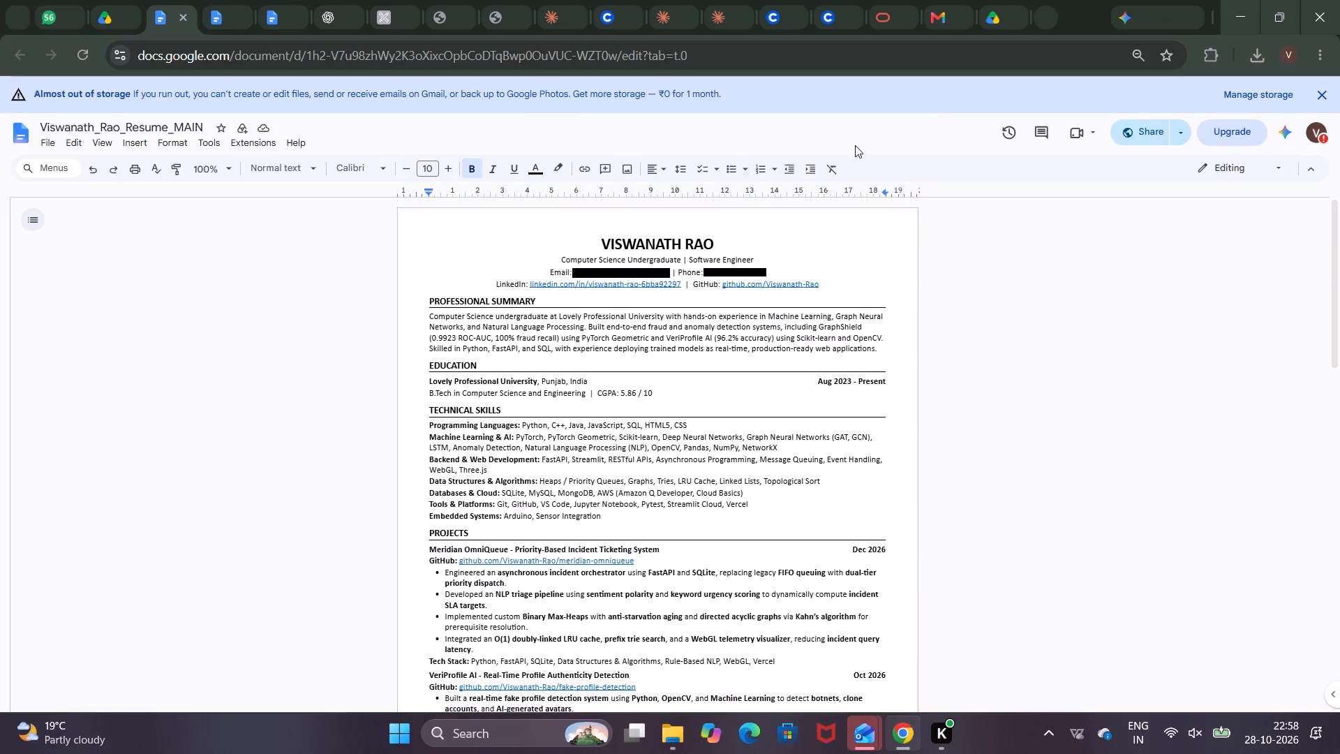
pyautogui.click(140, 128)
pyautogui.click(200, 126)
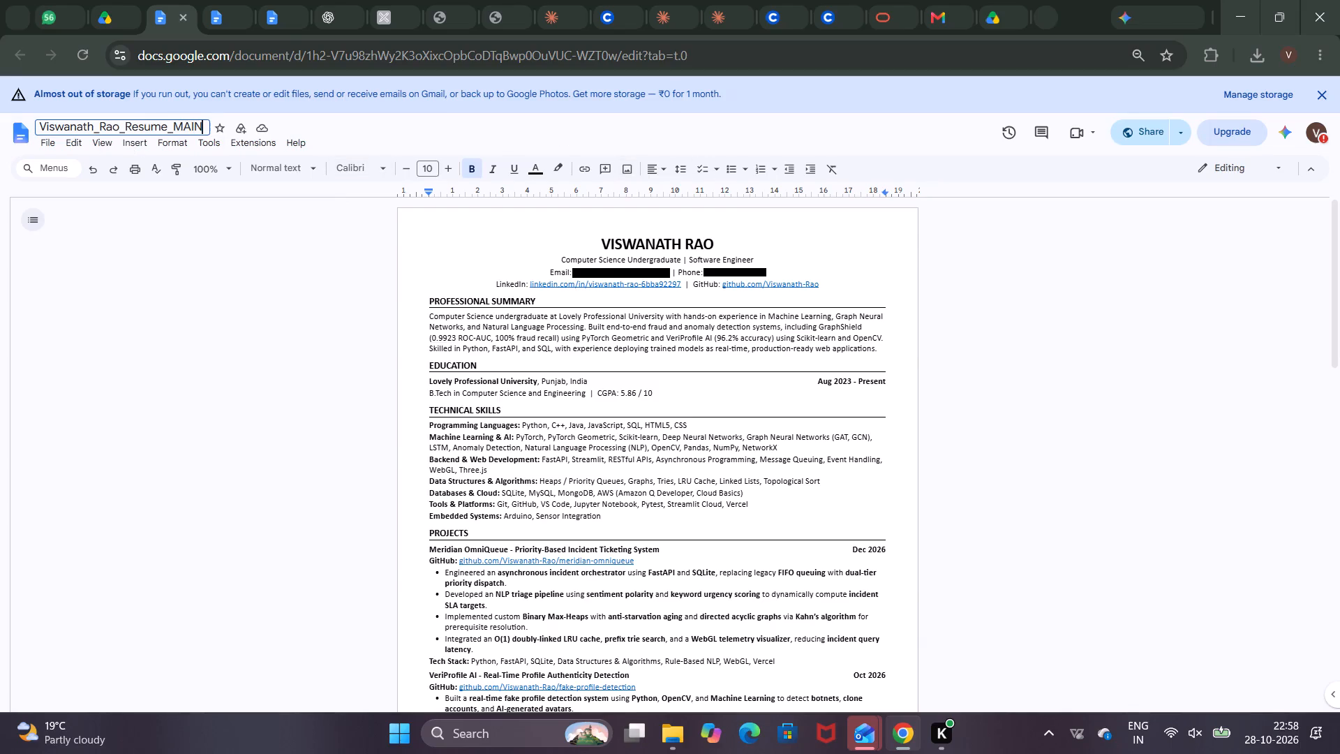
pyautogui.click(43, 138)
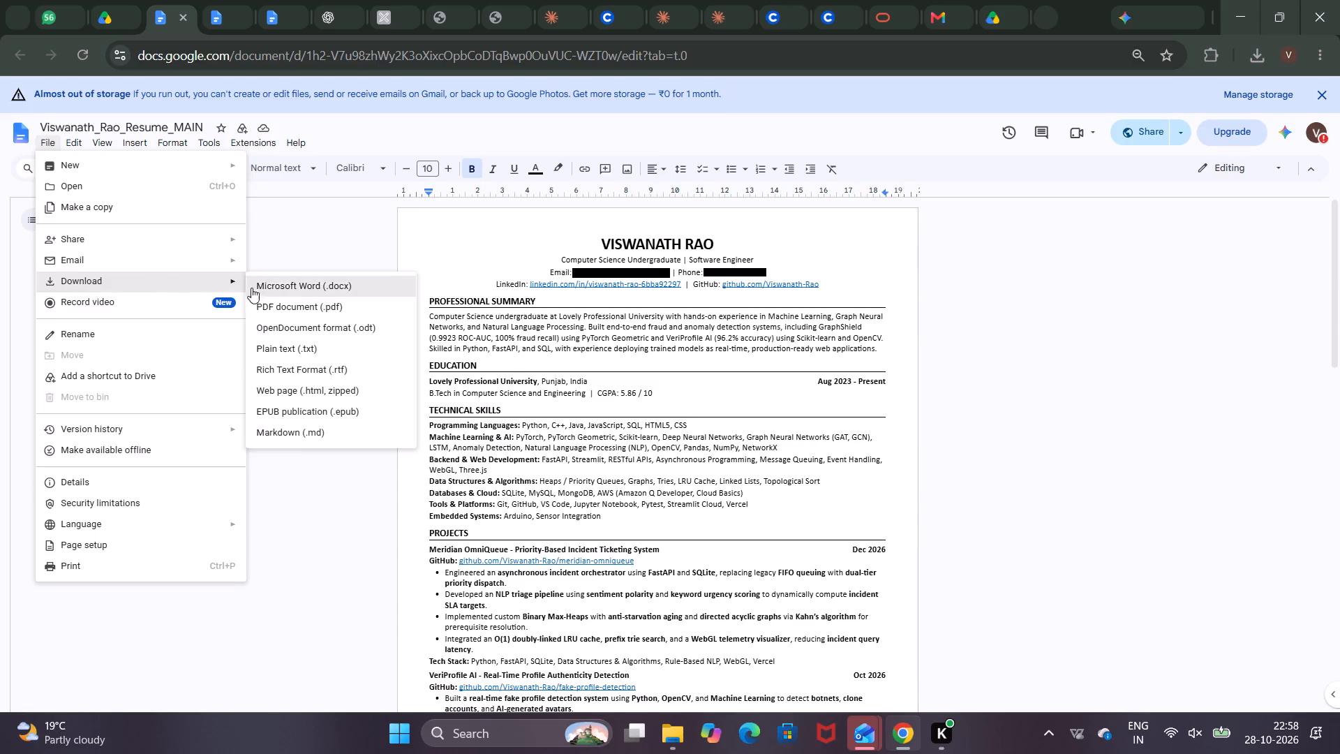
pyautogui.click(288, 304)
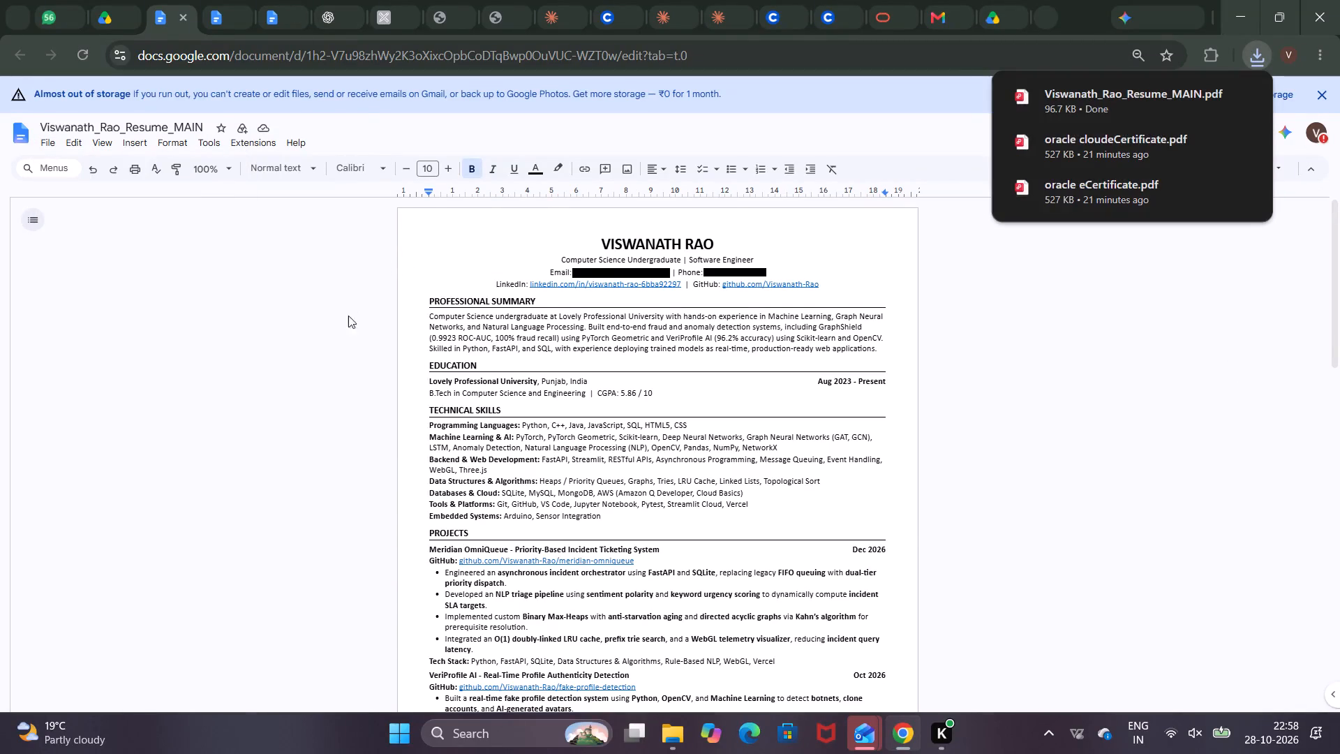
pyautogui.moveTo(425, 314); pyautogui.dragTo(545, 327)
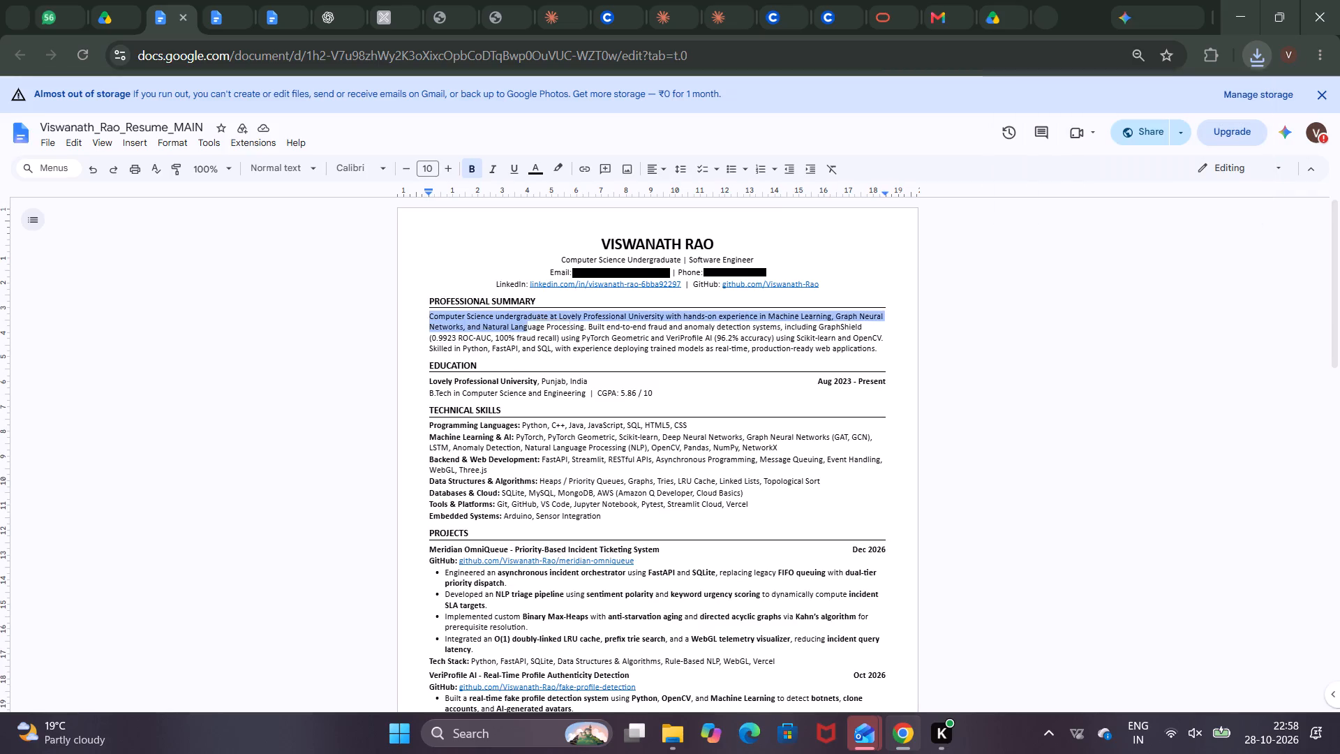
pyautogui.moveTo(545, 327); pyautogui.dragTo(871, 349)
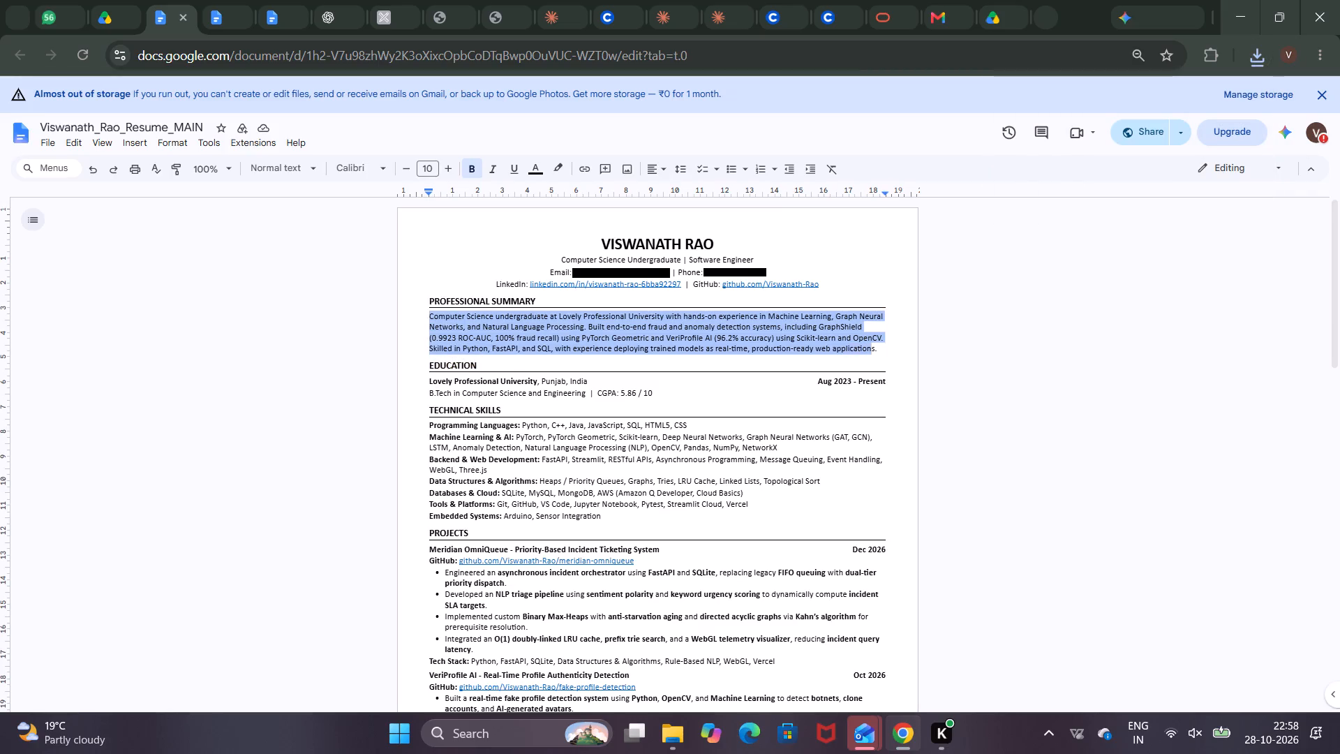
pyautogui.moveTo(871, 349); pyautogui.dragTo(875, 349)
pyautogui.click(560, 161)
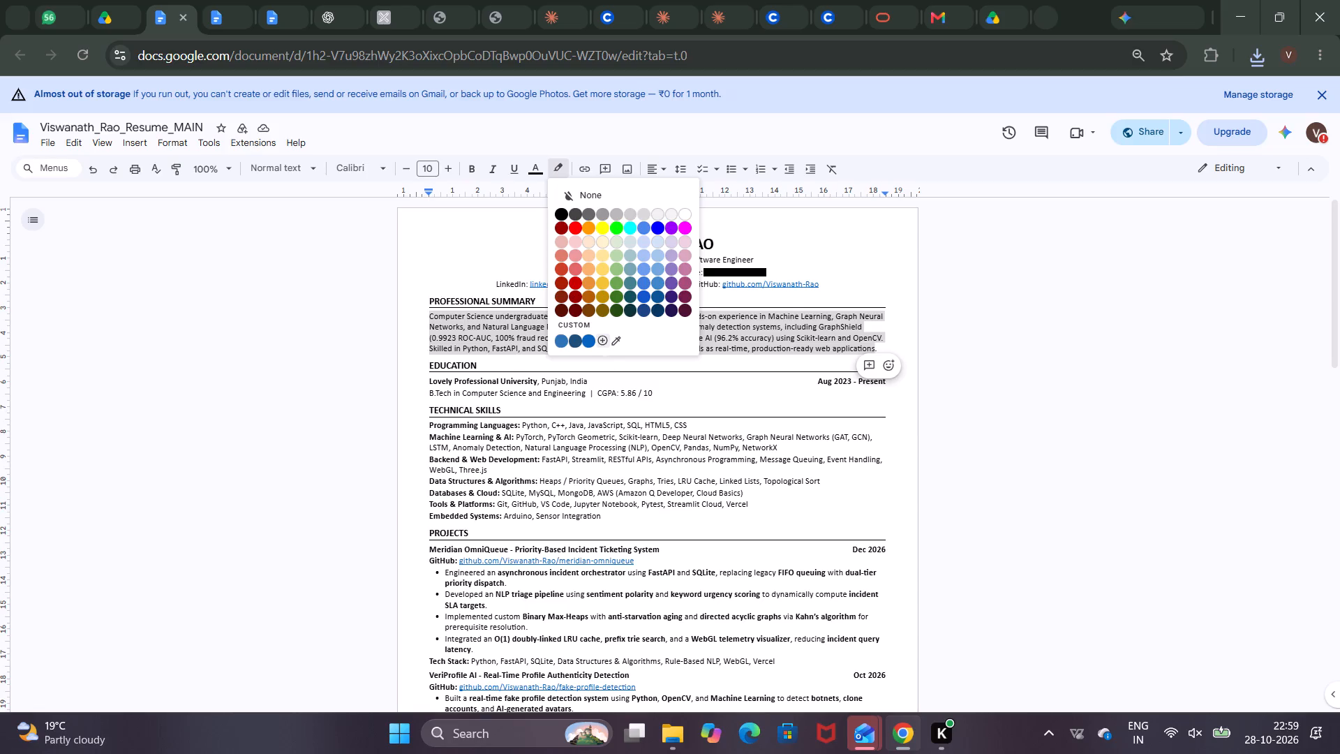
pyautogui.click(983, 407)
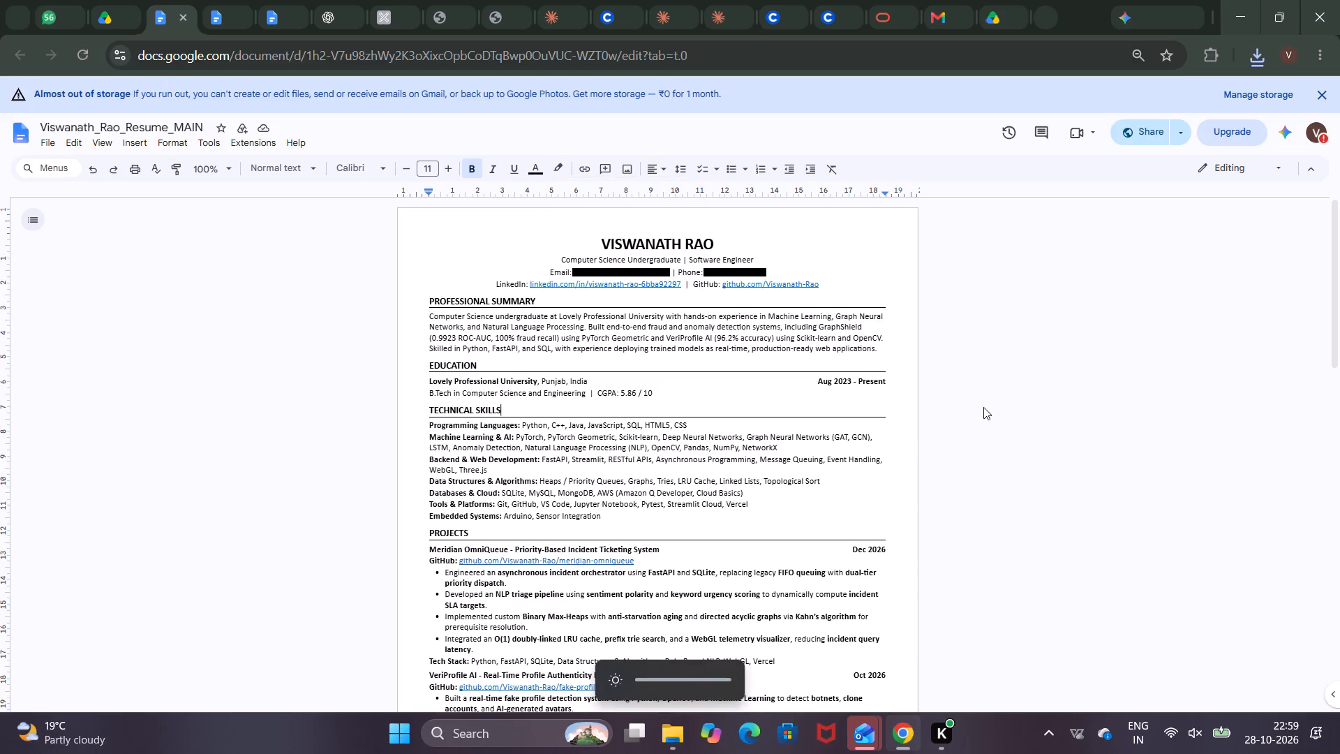
# Review the resume's projects, achievements, extracurricular activities and certifications across both pages, checking content and formatting.
pyautogui.scroll(-6, 833, 439)
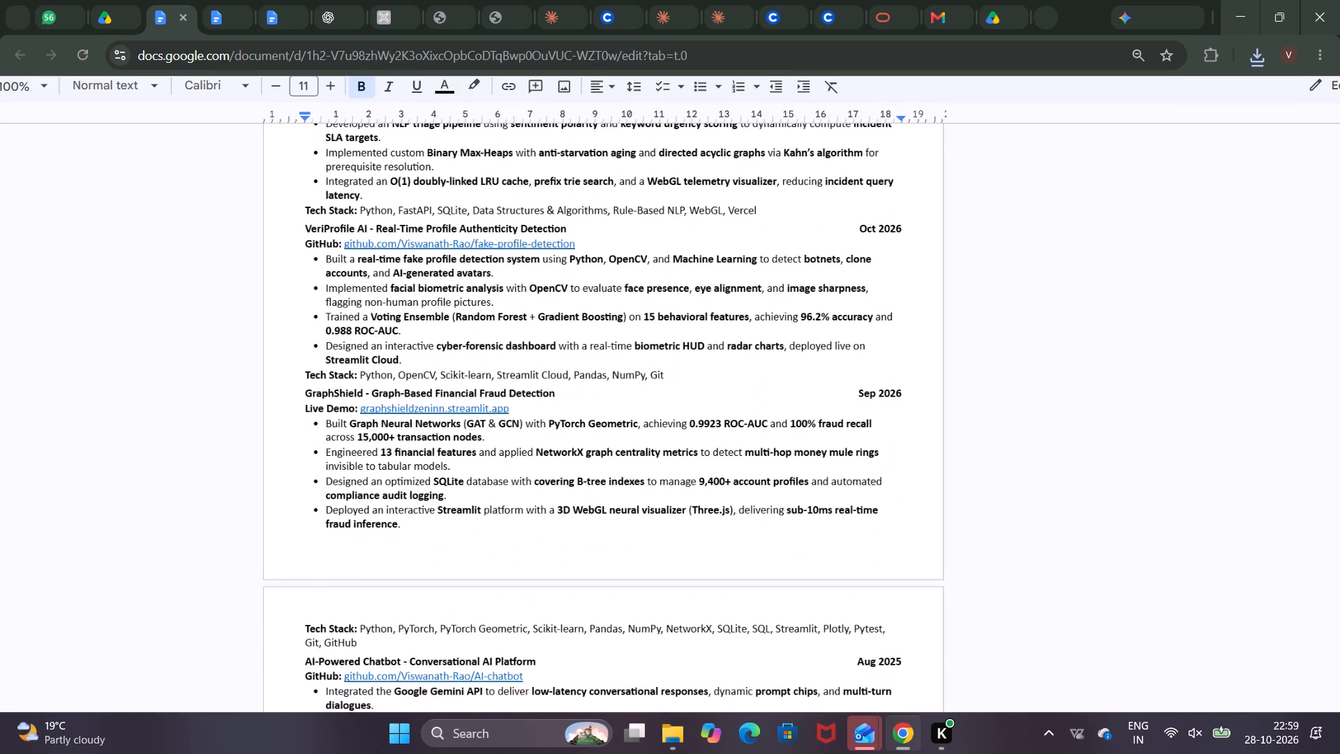
pyautogui.scroll(-4, 833, 439)
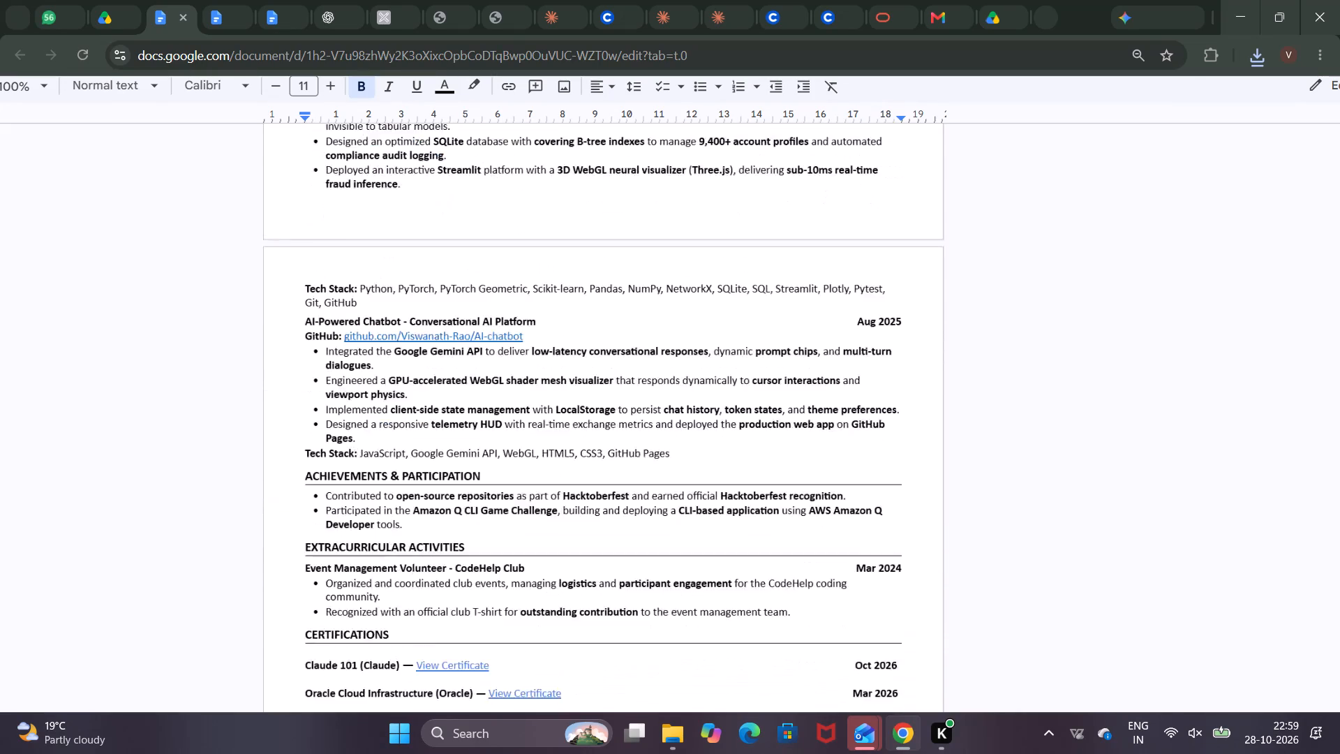
pyautogui.scroll(-2, 833, 439)
pyautogui.scroll(1, 833, 439)
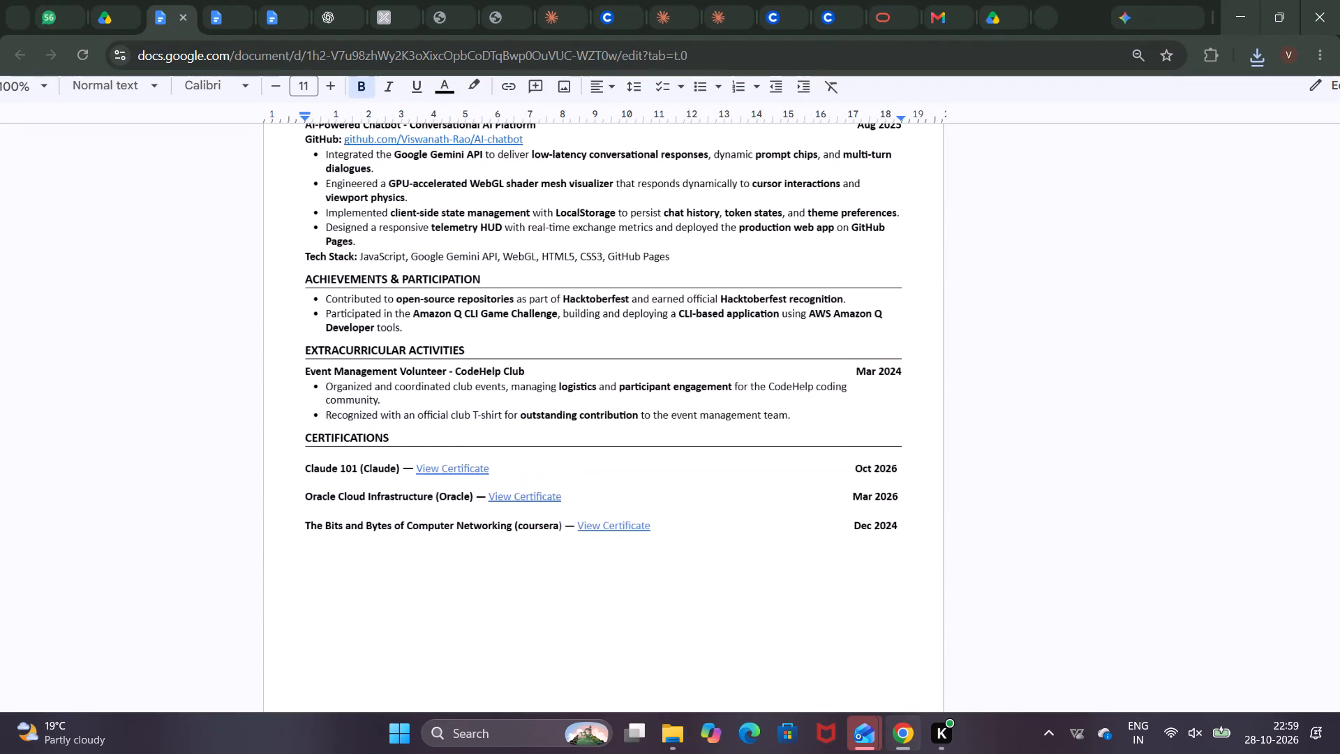
pyautogui.scroll(3, 833, 439)
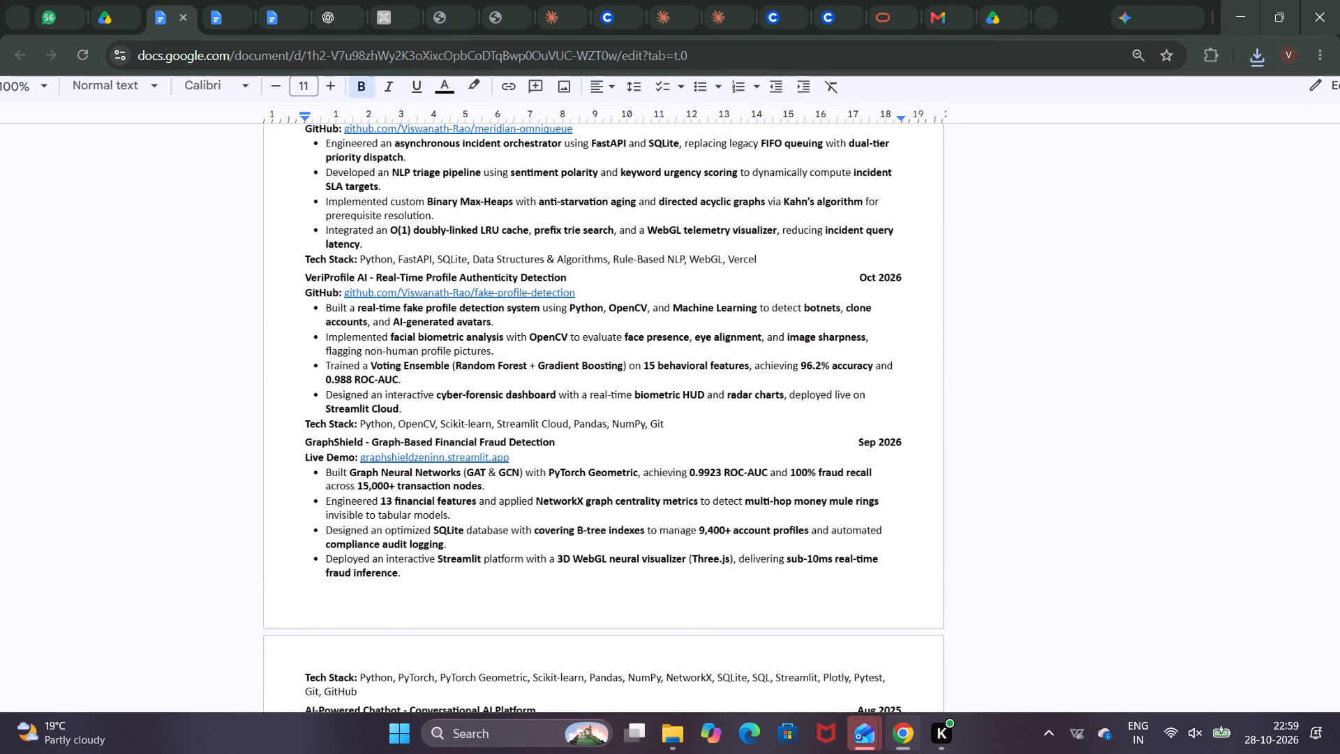
pyautogui.scroll(-1, 833, 439)
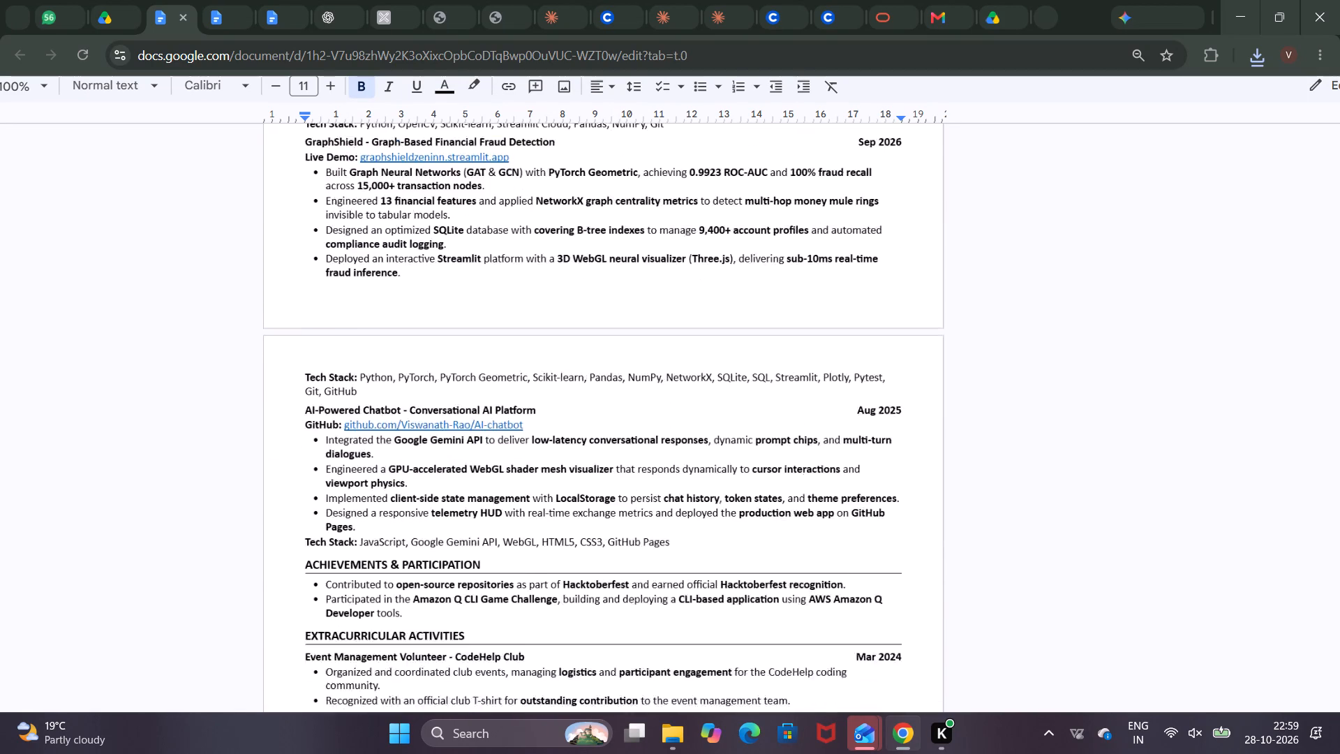
pyautogui.scroll(-1, 833, 439)
pyautogui.scroll(5, 833, 439)
pyautogui.scroll(-2, 833, 439)
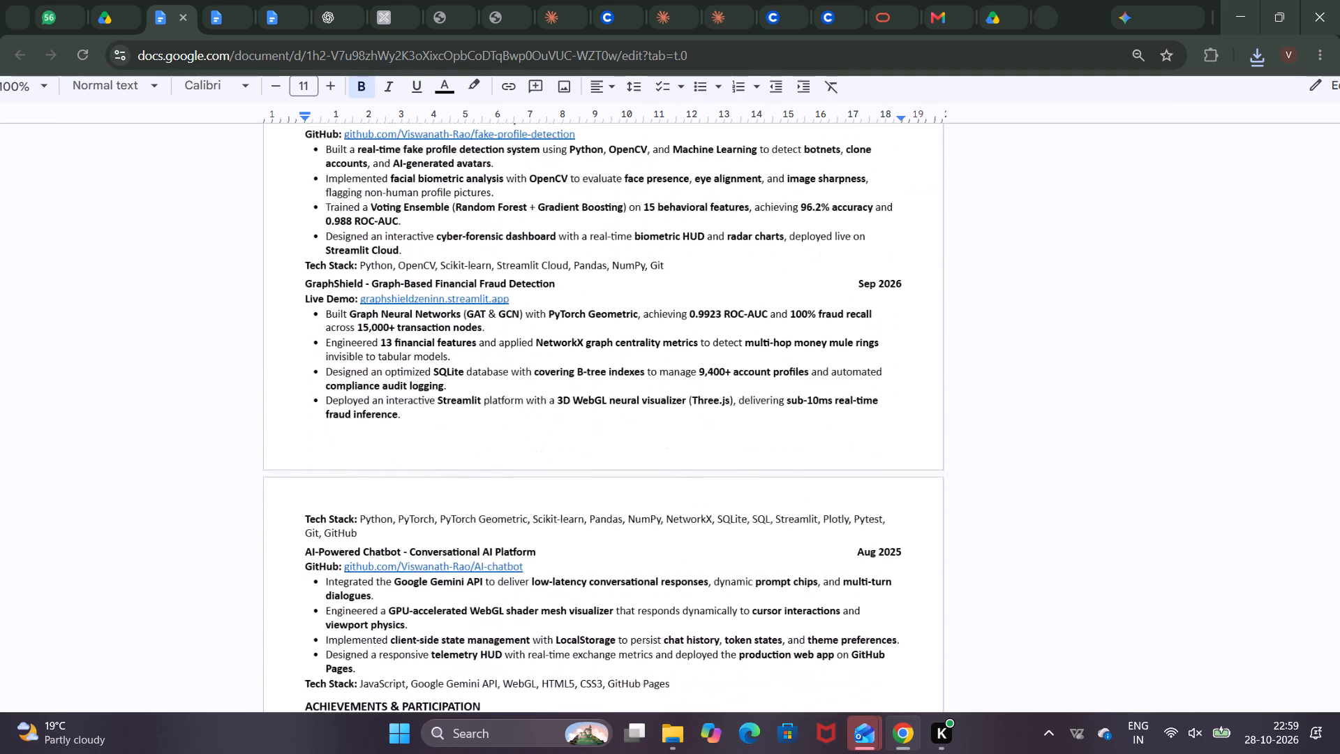
pyautogui.scroll(-2, 833, 439)
pyautogui.hscroll(1, 833, 439)
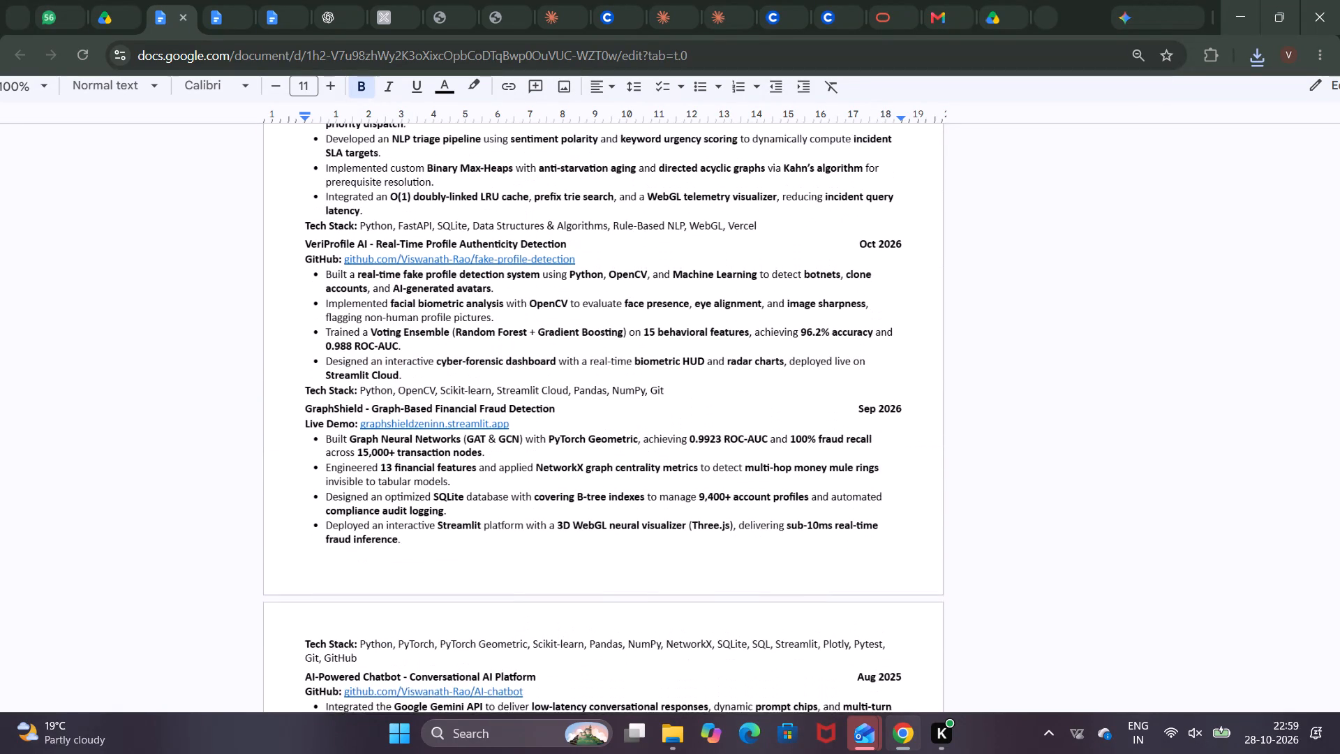
# Review the MAIN resume's summary, skills, projects, activities and certifications across both pages, checking content and layout.
pyautogui.hscroll(3, 833, 439)
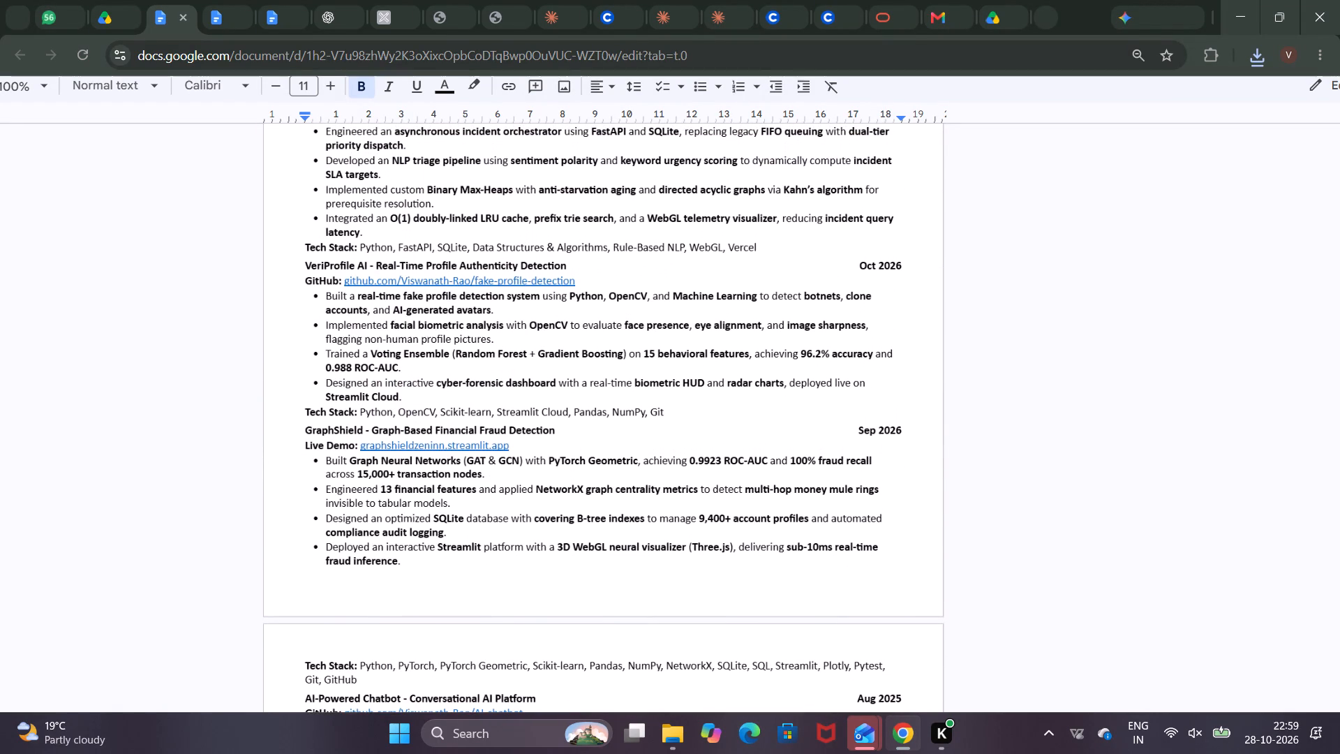
pyautogui.hscroll(1, 833, 439)
pyautogui.scroll(-3, 833, 439)
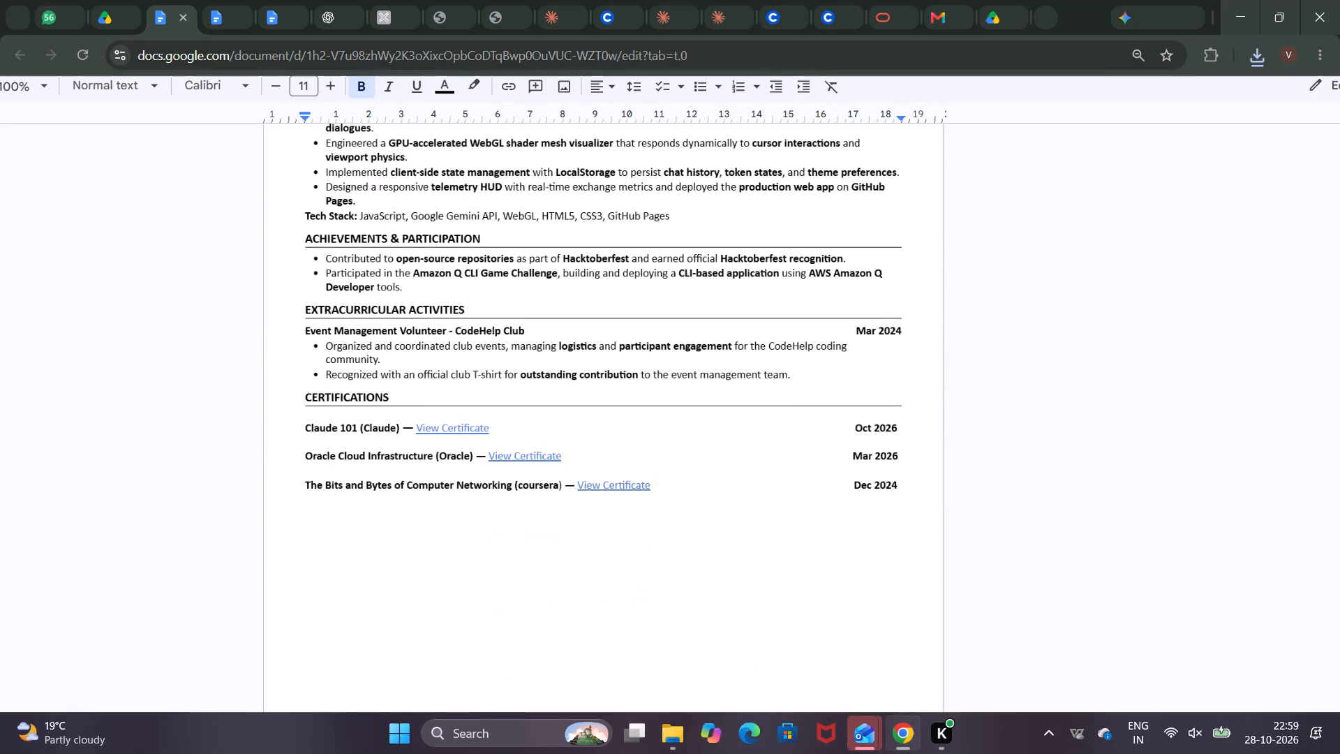
pyautogui.scroll(-1, 833, 439)
pyautogui.scroll(6, 833, 439)
pyautogui.hscroll(1, 833, 439)
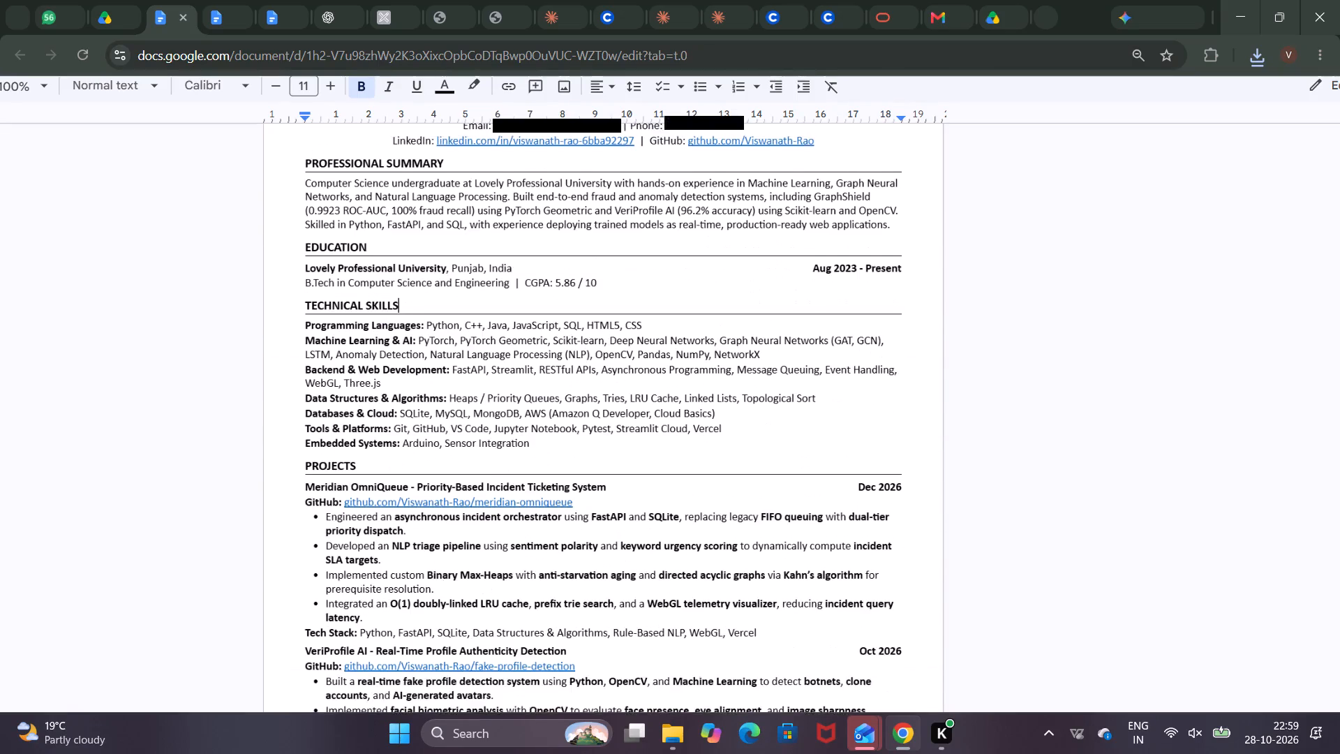
pyautogui.hscroll(1, 833, 439)
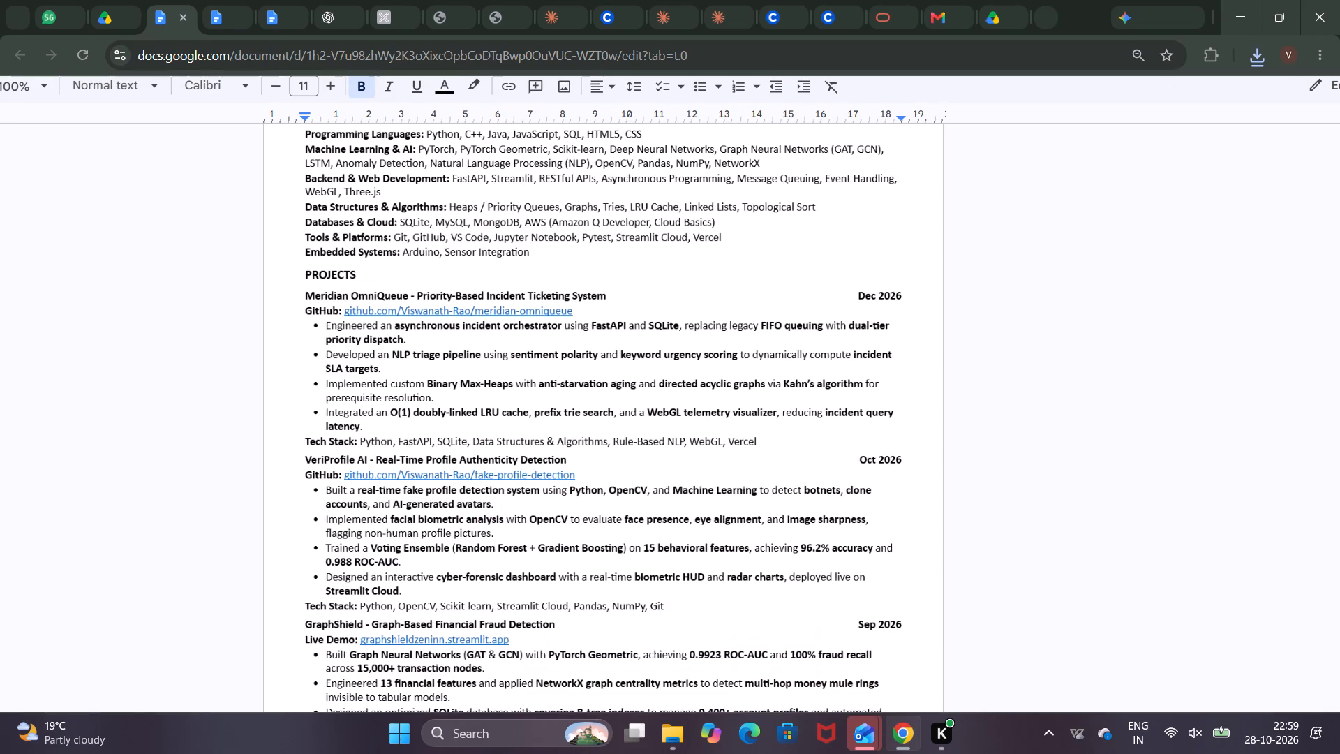
pyautogui.scroll(-3, 833, 439)
pyautogui.scroll(2, 833, 439)
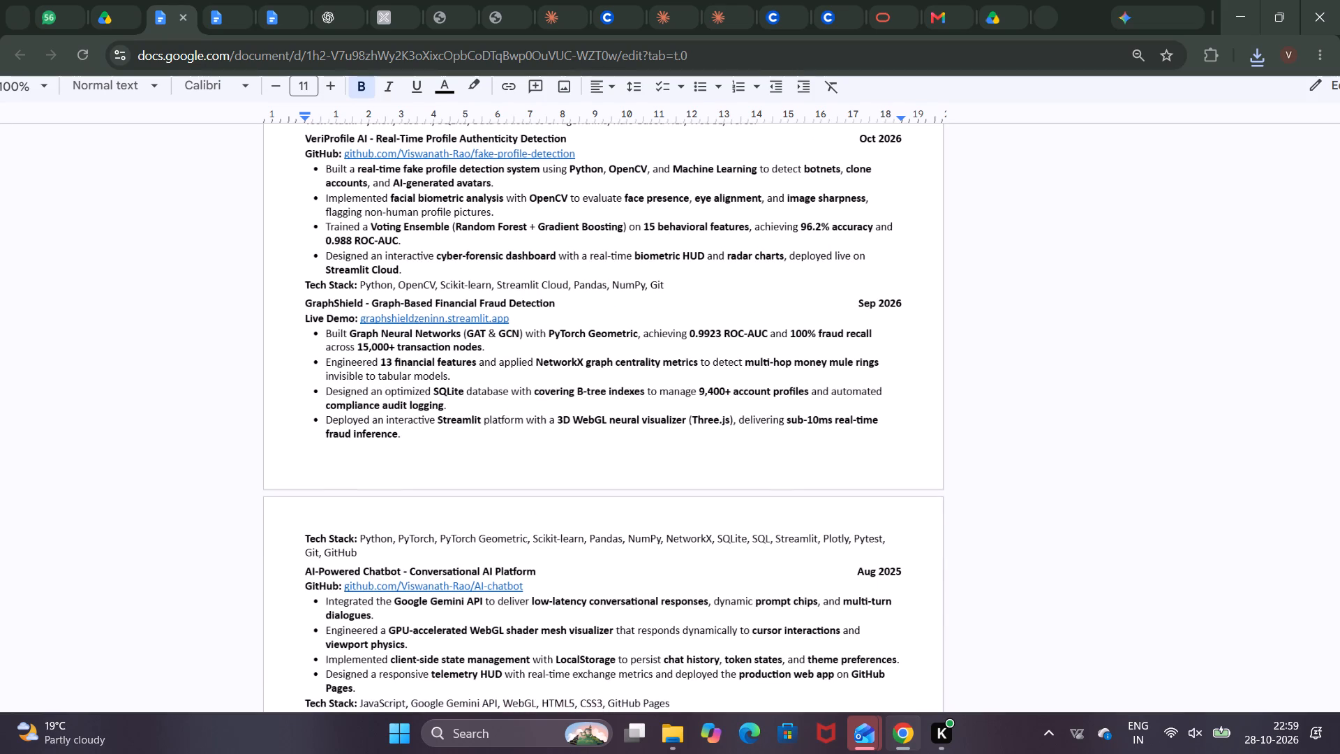
pyautogui.scroll(1, 833, 439)
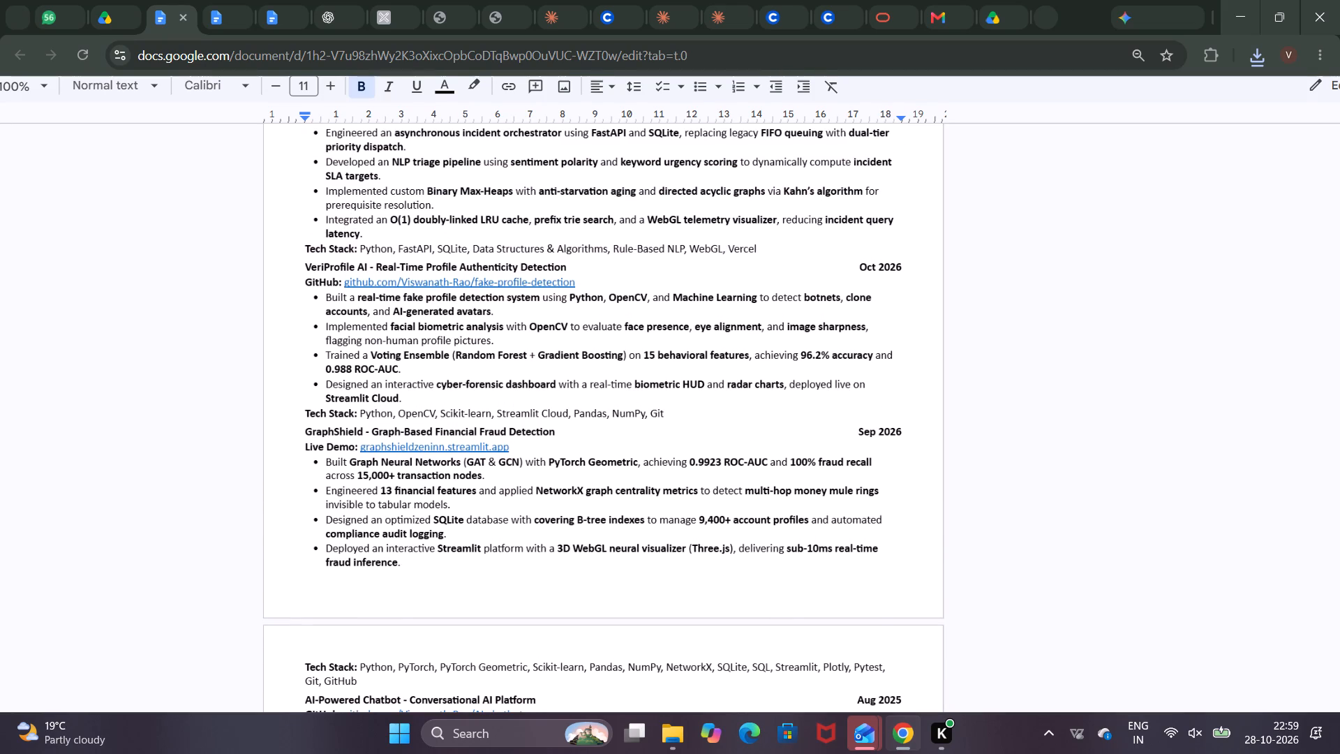
# Highlight all three certification entries of the MAIN resume in yellow, including their dates.
pyautogui.scroll(-4, 833, 439)
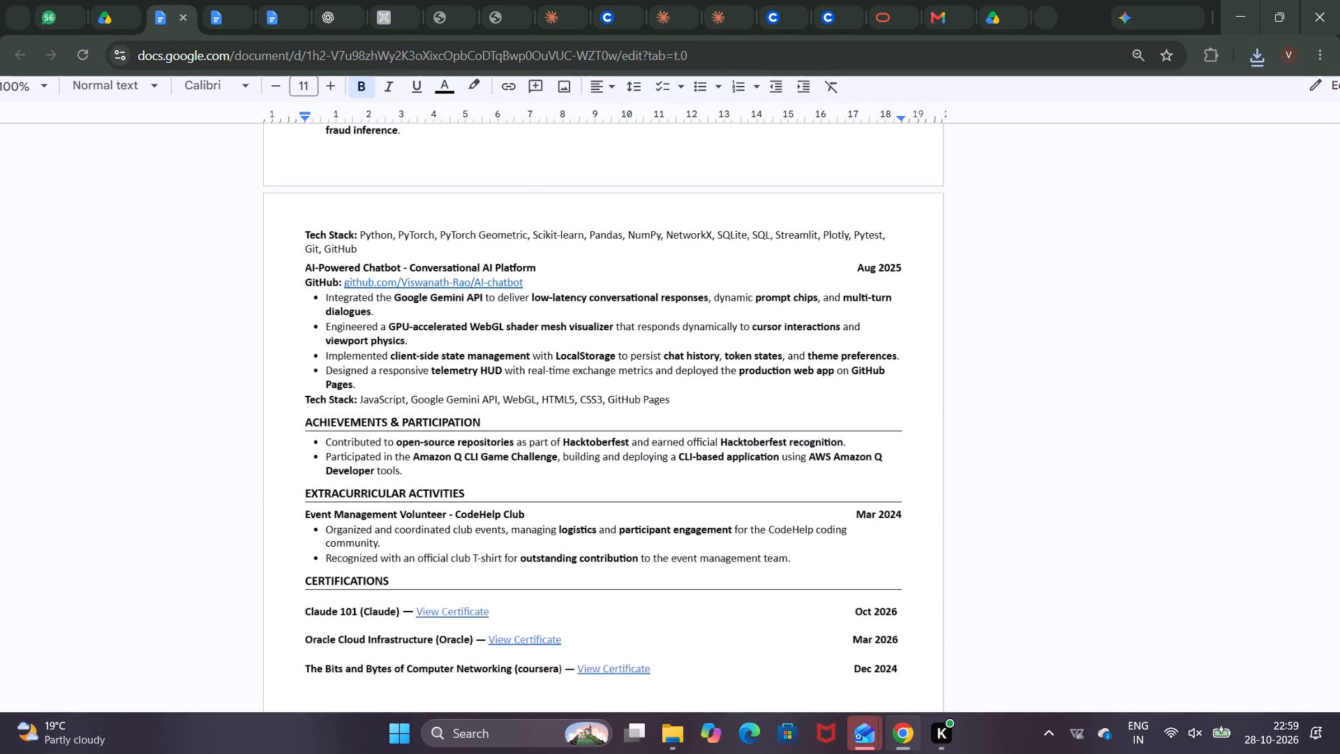
pyautogui.scroll(-1, 833, 439)
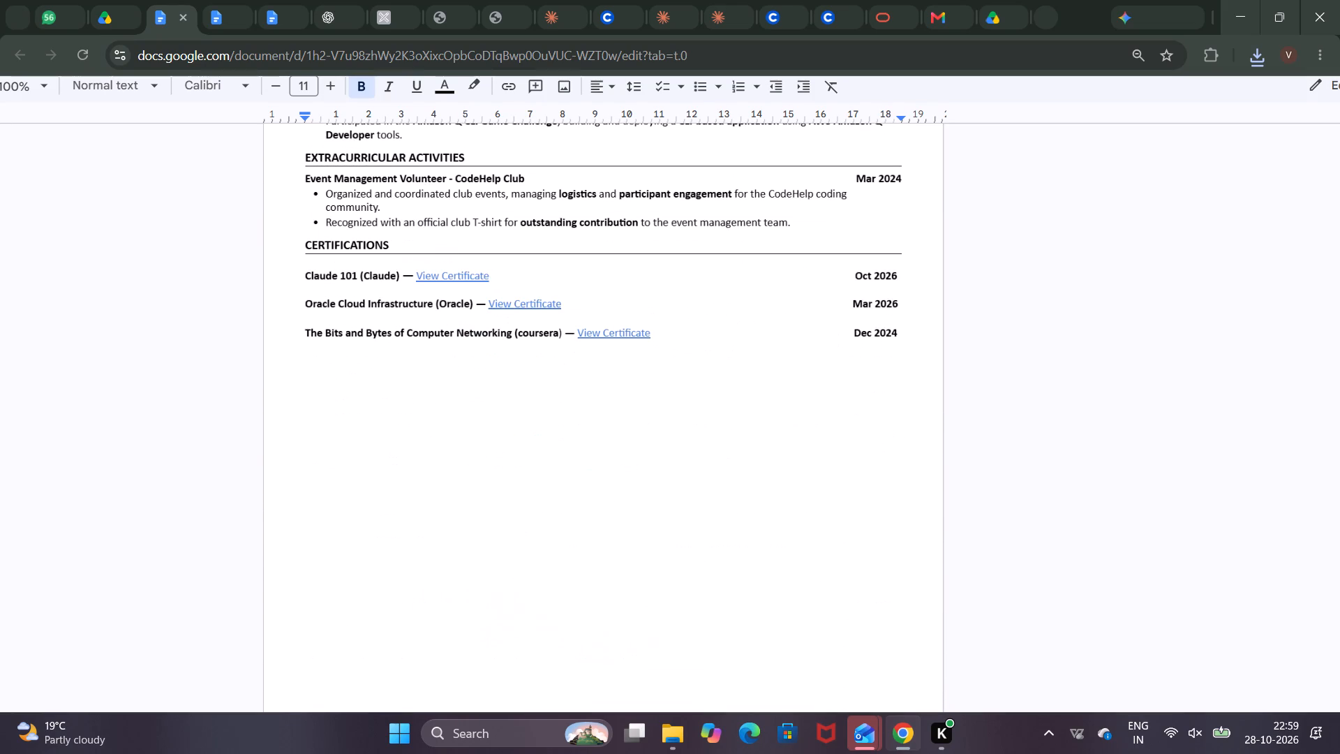
pyautogui.moveTo(907, 339); pyautogui.dragTo(327, 274)
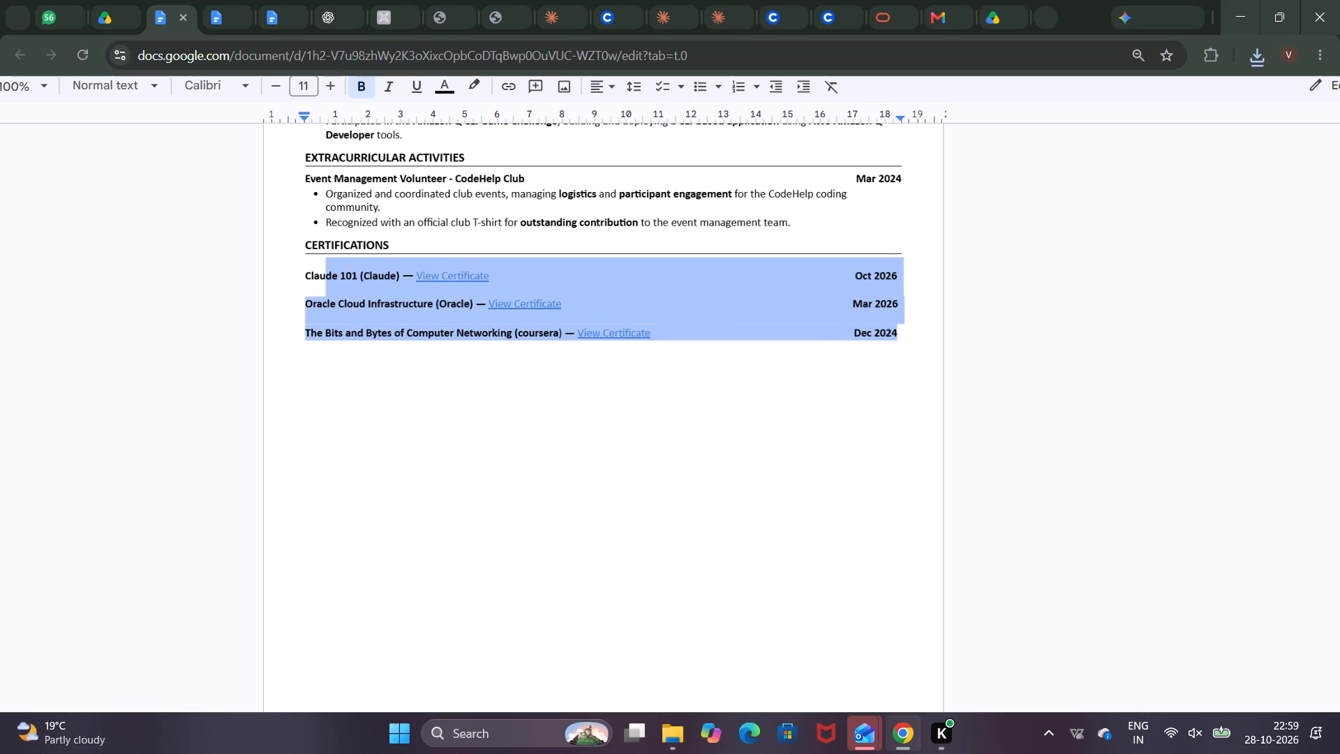
pyautogui.moveTo(327, 274); pyautogui.dragTo(298, 272)
pyautogui.click(463, 87)
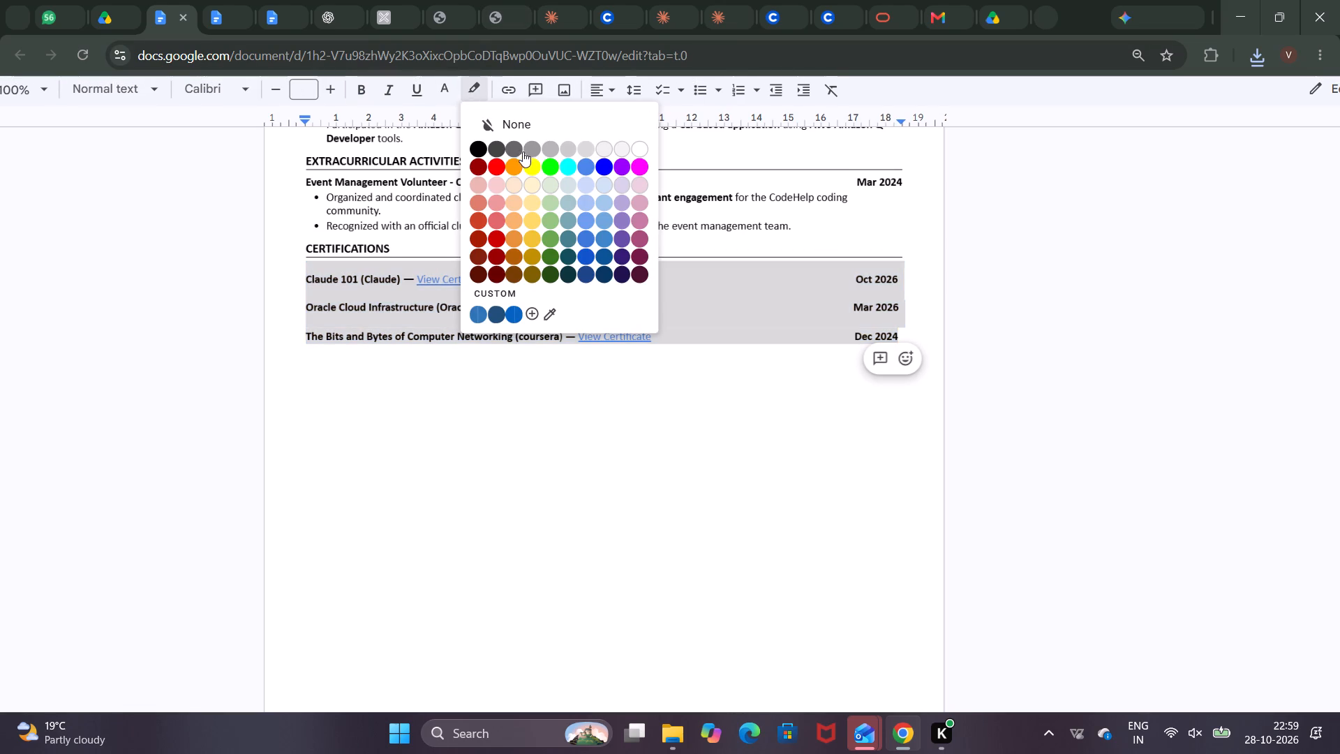
pyautogui.click(529, 164)
pyautogui.click(535, 436)
# Highlight the whole professional summary paragraph in yellow.
pyautogui.scroll(9, 535, 436)
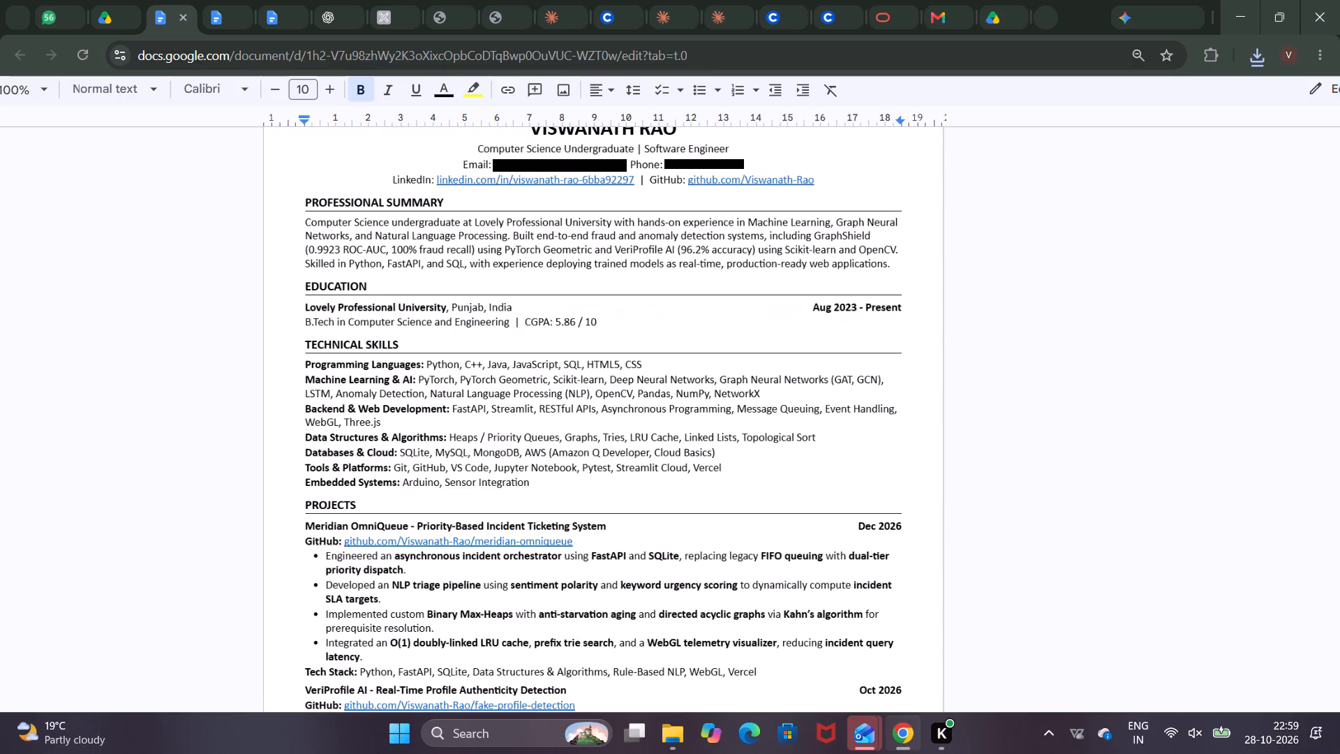
pyautogui.moveTo(304, 282); pyautogui.dragTo(832, 361)
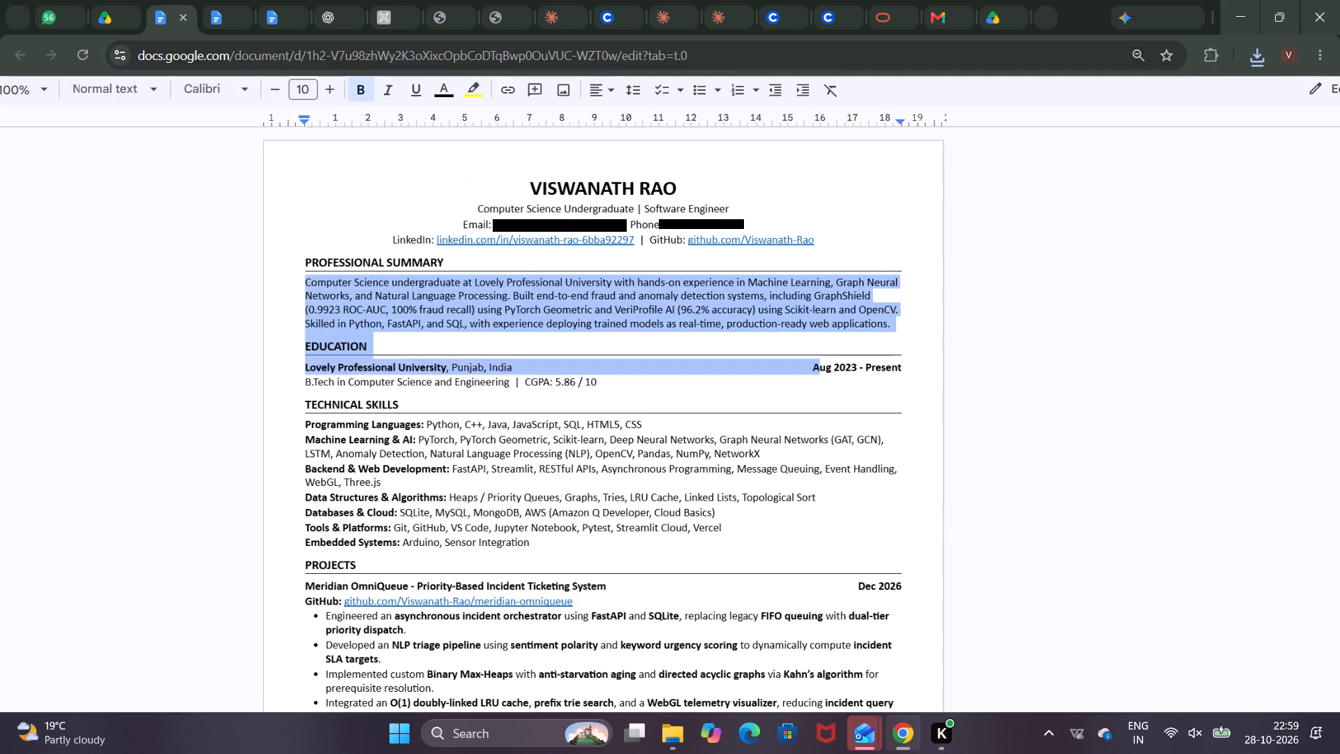
pyautogui.moveTo(832, 361); pyautogui.dragTo(893, 325)
pyautogui.click(474, 97)
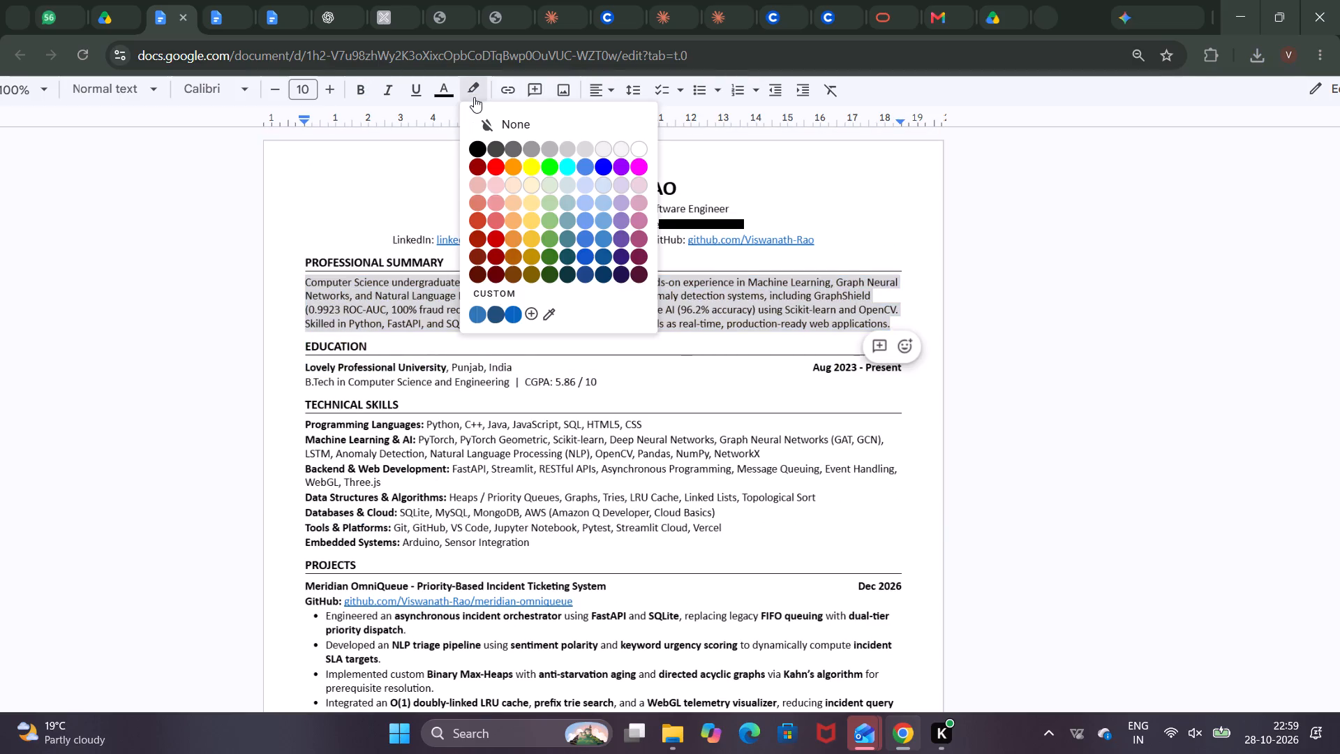
pyautogui.click(535, 172)
# Check the highlighted sections, save the MAIN resume and close it.
pyautogui.scroll(-11, 663, 434)
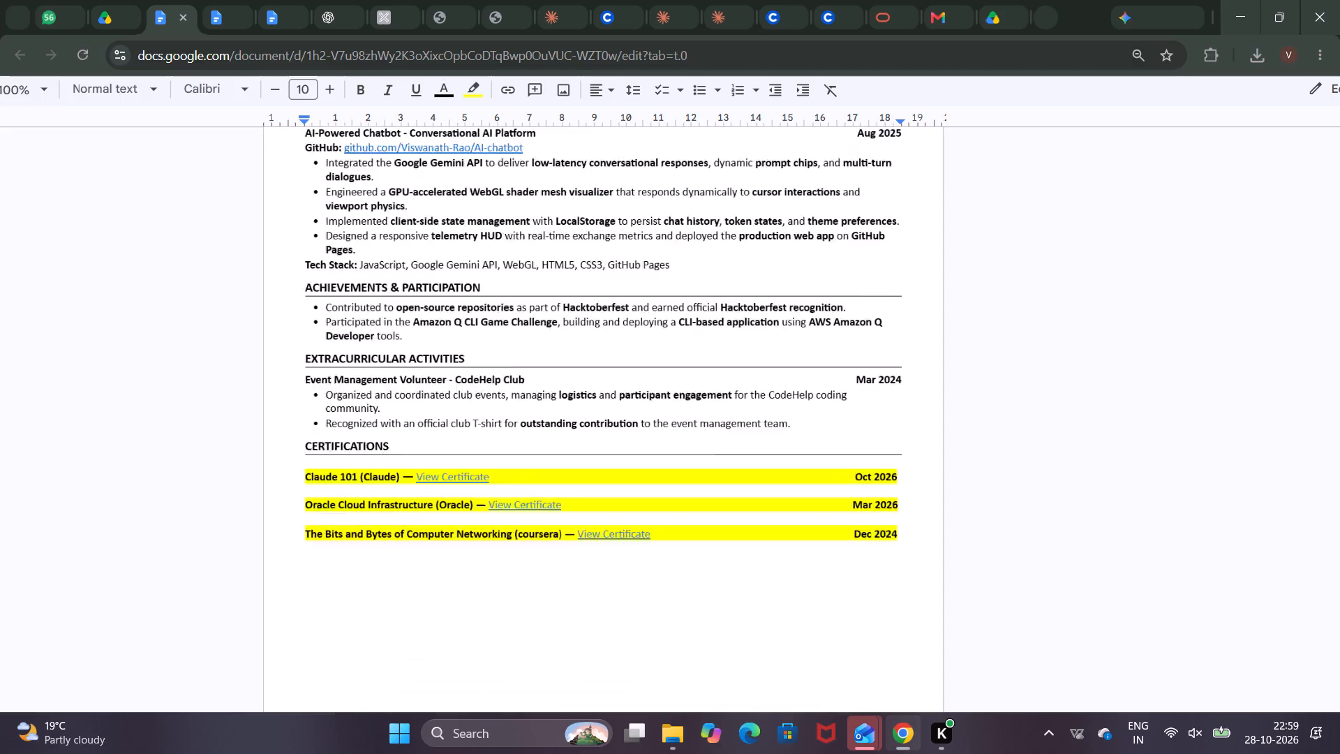
pyautogui.click(597, 473)
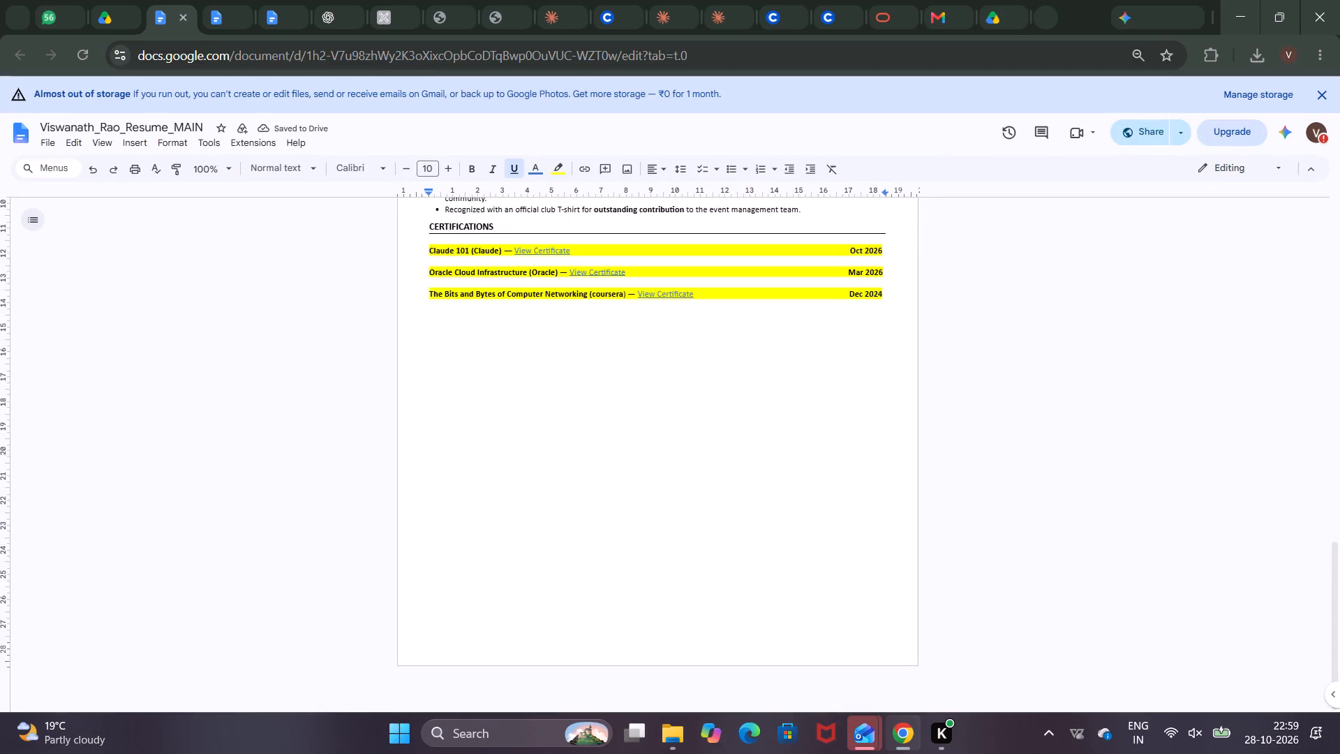
pyautogui.scroll(7, 597, 473)
pyautogui.hotkey('ctrl', 's')
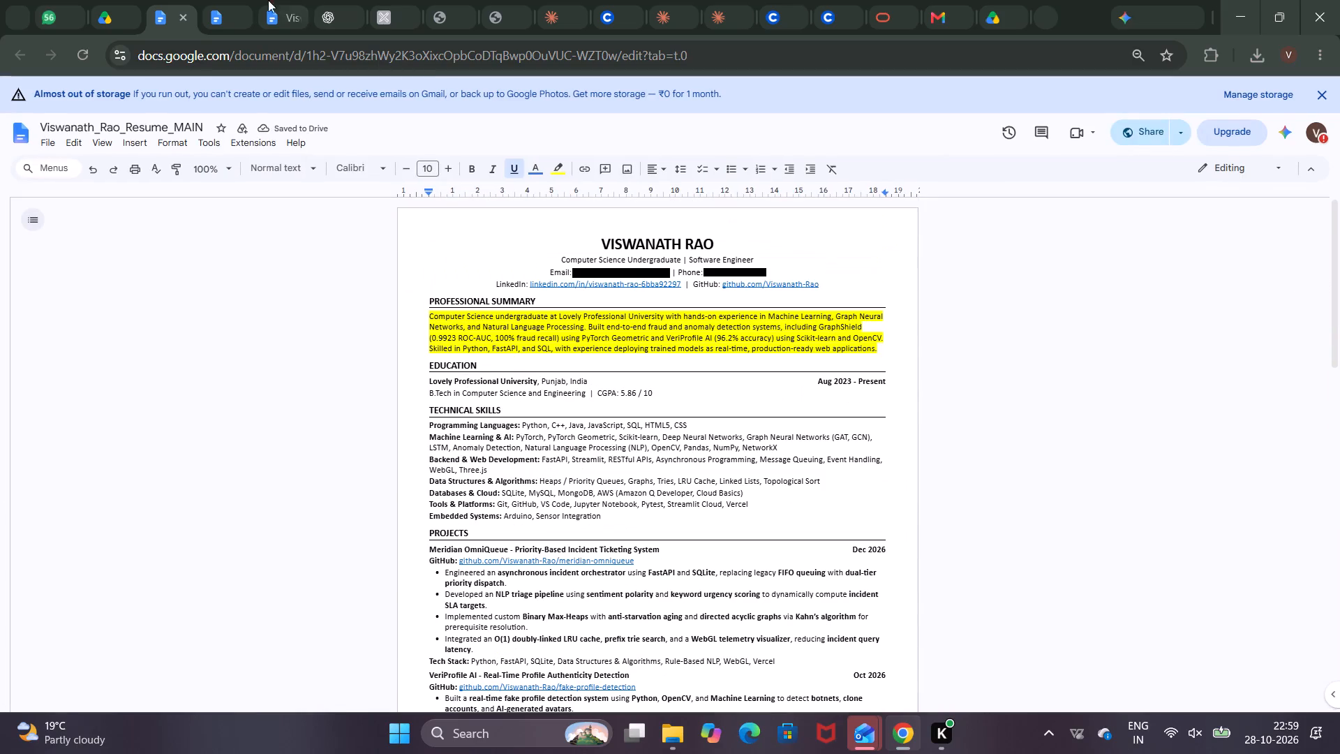
pyautogui.click(186, 17)
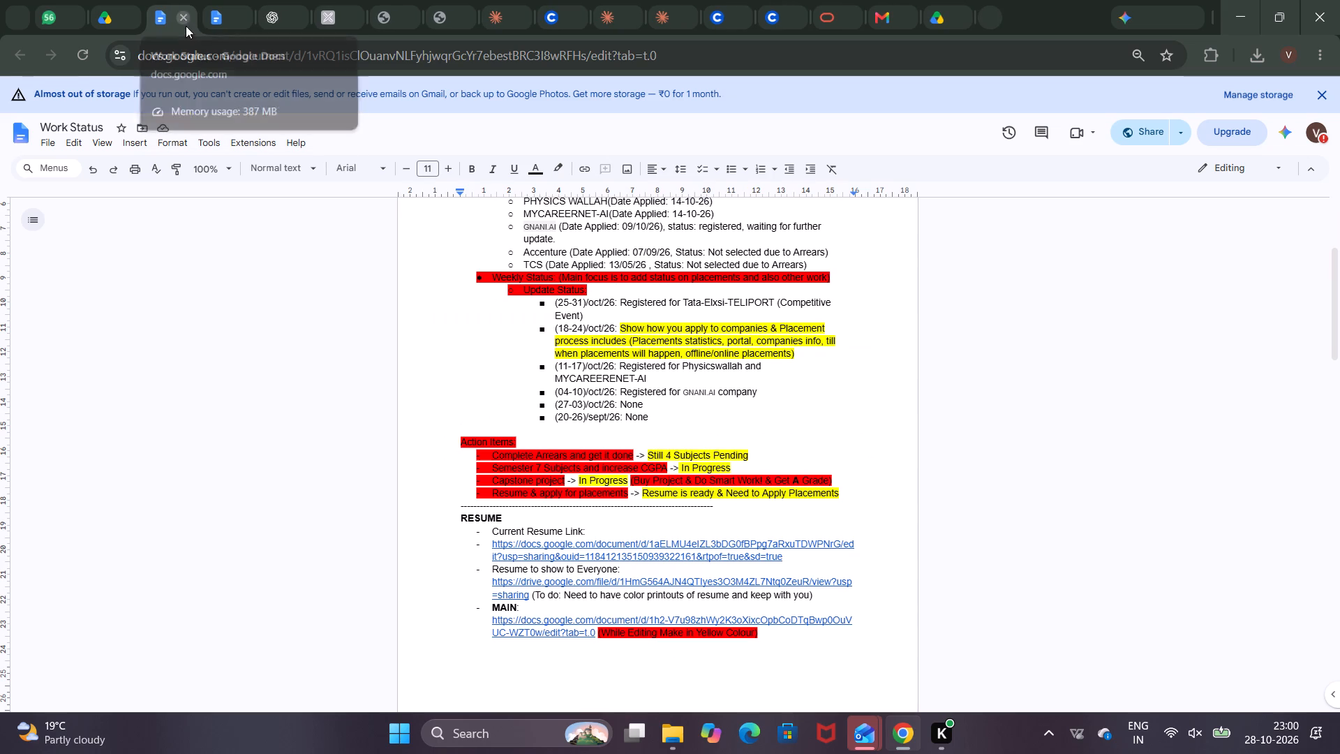
# Switch to the DOCX resume and delete the Bits and Bytes of Computer Networking certification entry together with its date.
pyautogui.click(228, 18)
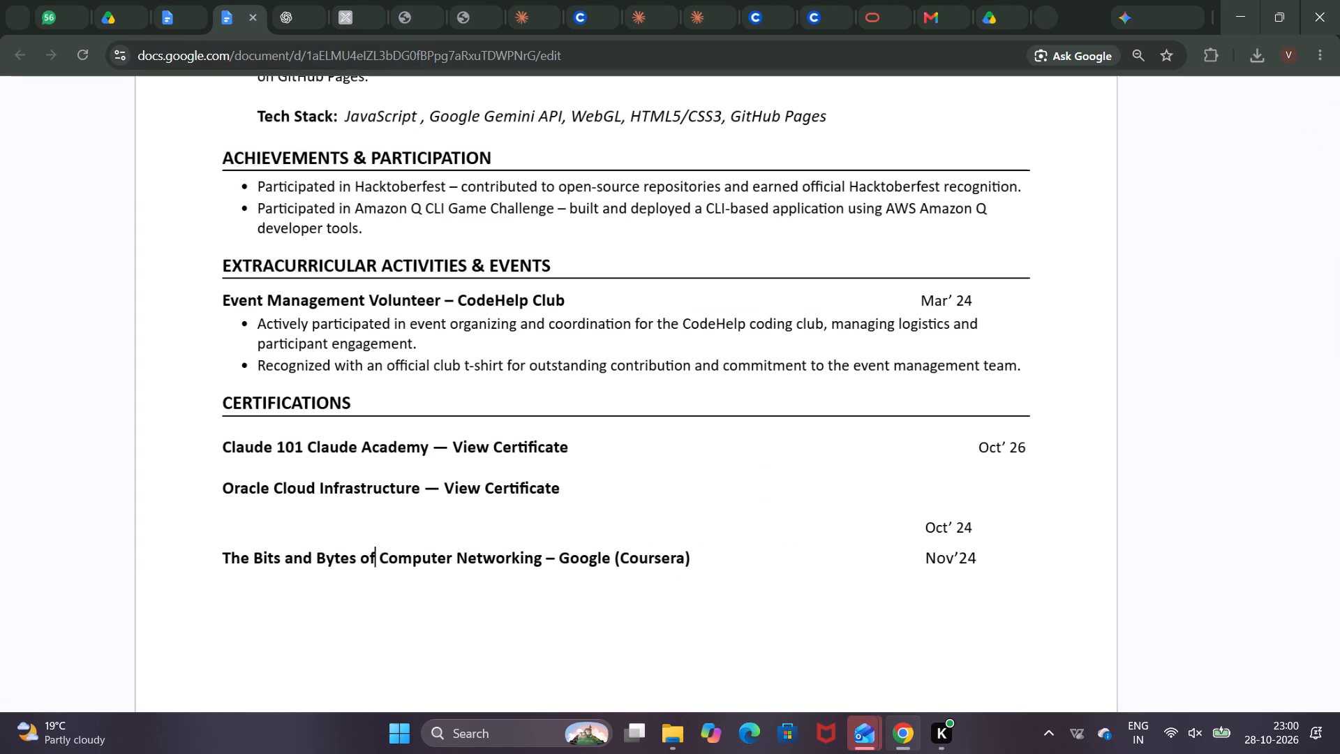
pyautogui.moveTo(985, 561); pyautogui.dragTo(218, 562)
pyautogui.press('BackSpace')
pyautogui.press('BackSpace')
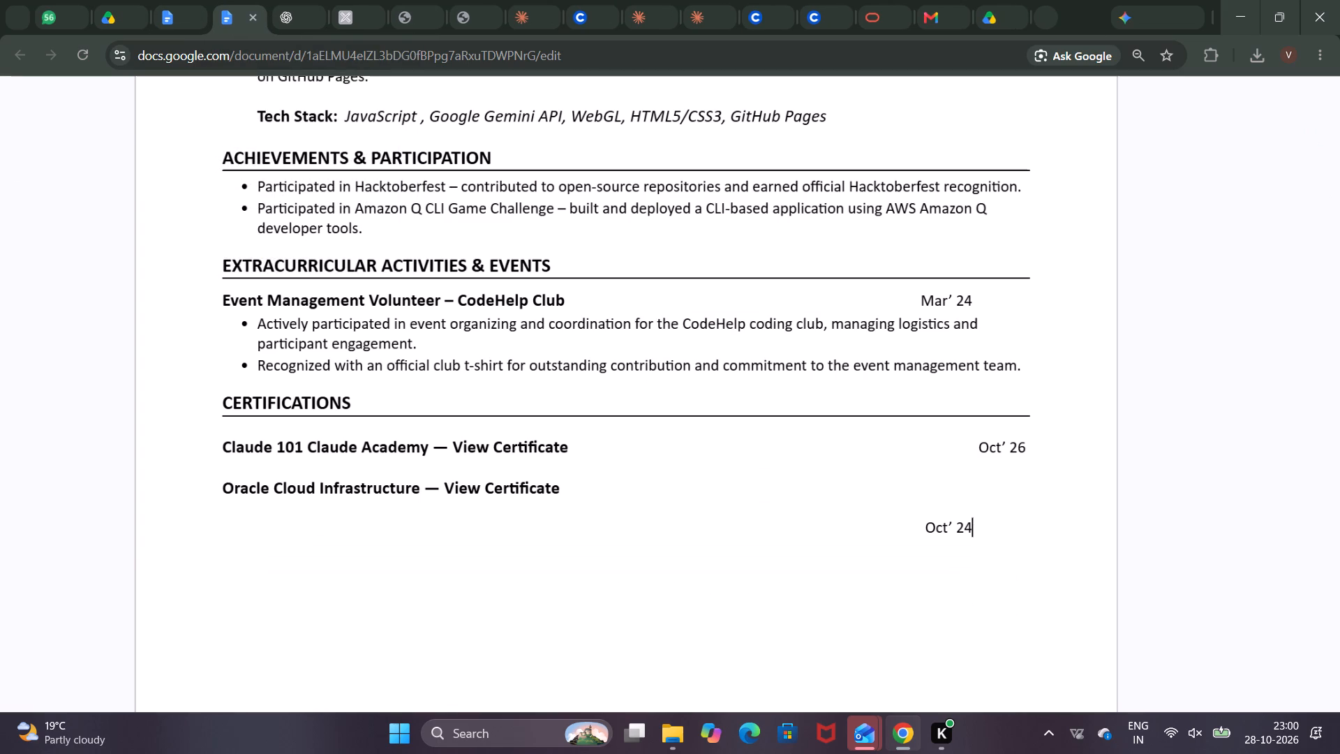
# Set the Oracle Cloud Infrastructure date to Oct’ 26 and move it onto its entry's line, aligned with the Claude 101 date above.
pyautogui.press('BackSpace')
pyautogui.press('6')
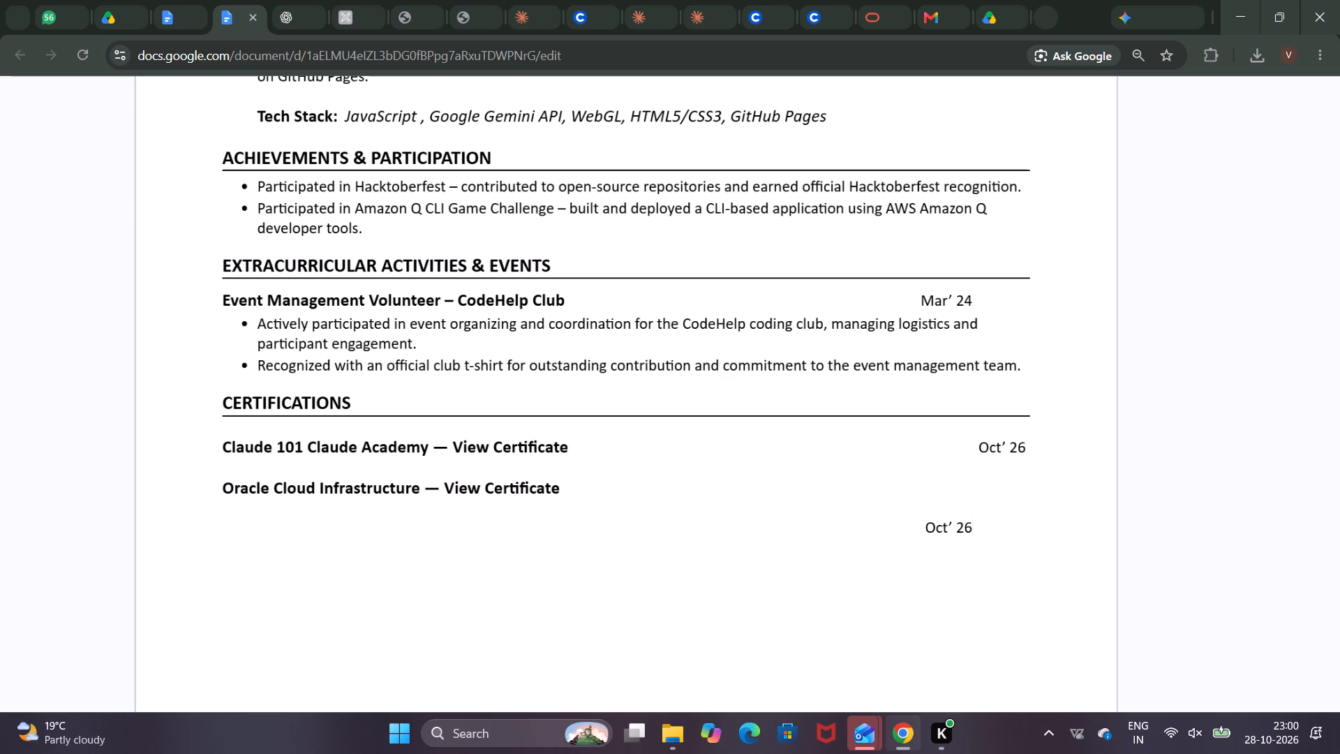